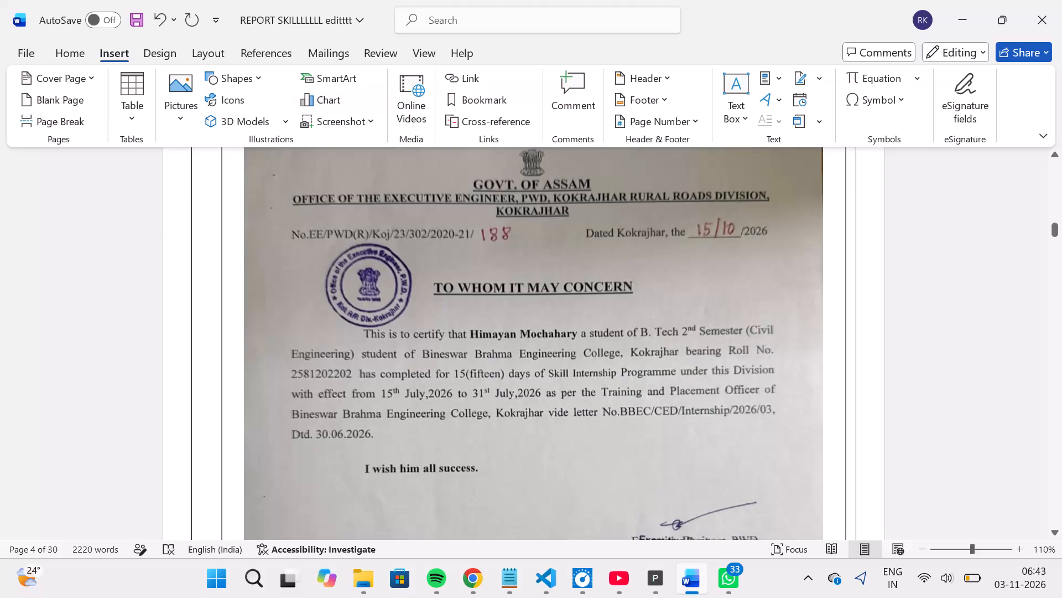
Shrink the scanned certificate image numbered 183 slightly so it fits inside the border of its own page.
{"action": "scroll", "coordinate": [499, 365], "scroll_direction": "up", "scroll_amount": 10}
{"action": "left_click", "coordinate": [517, 353]}
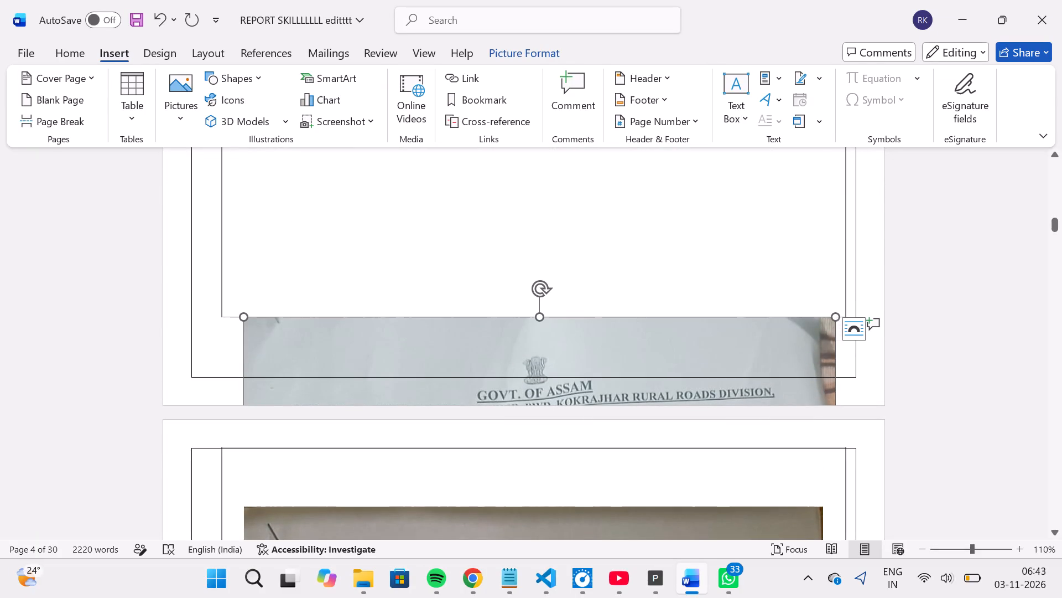
{"action": "left_click_drag", "start_coordinate": [533, 348], "coordinate": [538, 254]}
{"action": "left_click_drag", "start_coordinate": [837, 315], "coordinate": [798, 343]}
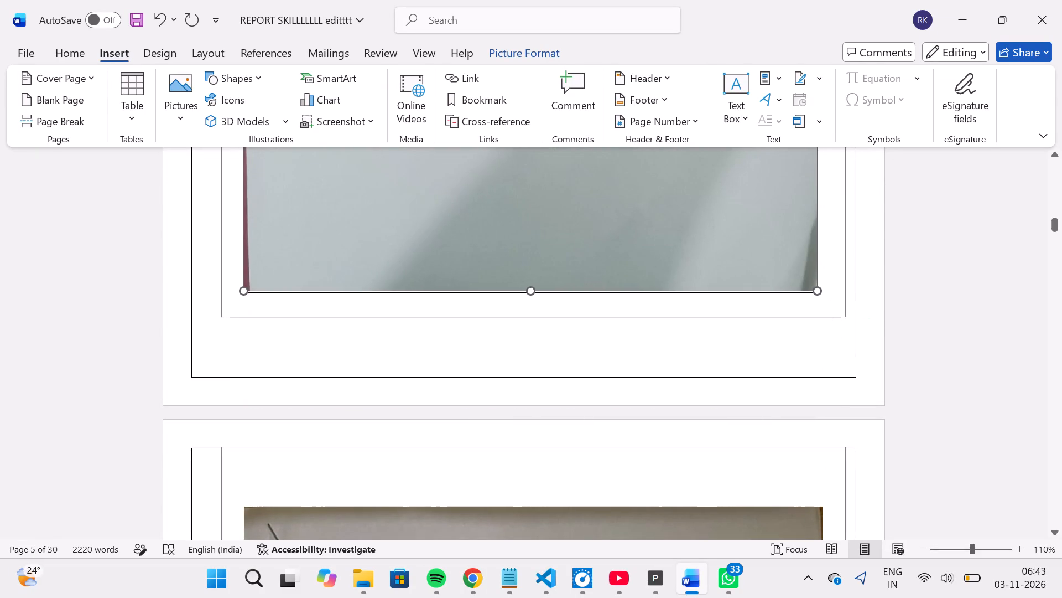
{"action": "left_click_drag", "start_coordinate": [798, 343], "coordinate": [817, 341]}
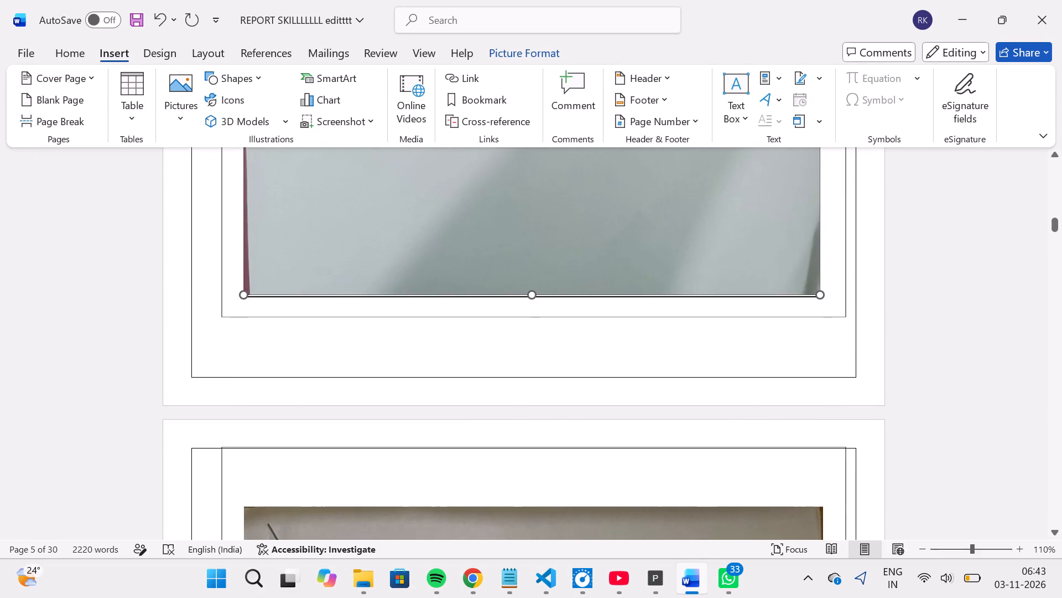
{"action": "left_click_drag", "start_coordinate": [817, 341], "coordinate": [816, 337]}
Examine the placement of the resized certificate scan and the scans on the neighbouring pages.
{"action": "scroll", "coordinate": [709, 335], "scroll_direction": "up", "scroll_amount": 4}
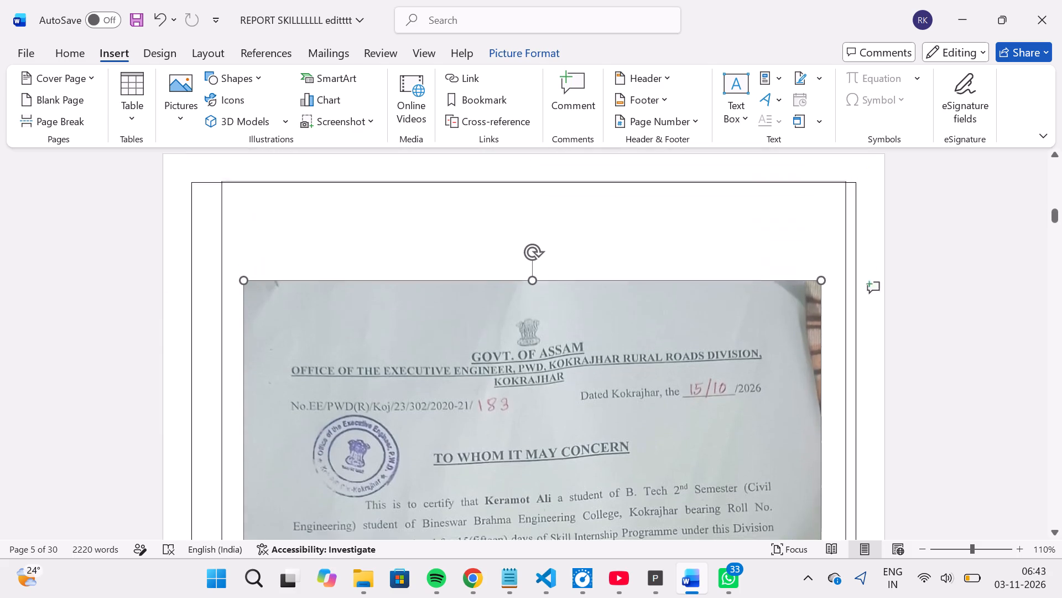
{"action": "scroll", "coordinate": [709, 335], "scroll_direction": "up", "scroll_amount": 15}
{"action": "scroll", "coordinate": [695, 334], "scroll_direction": "down", "scroll_amount": 6}
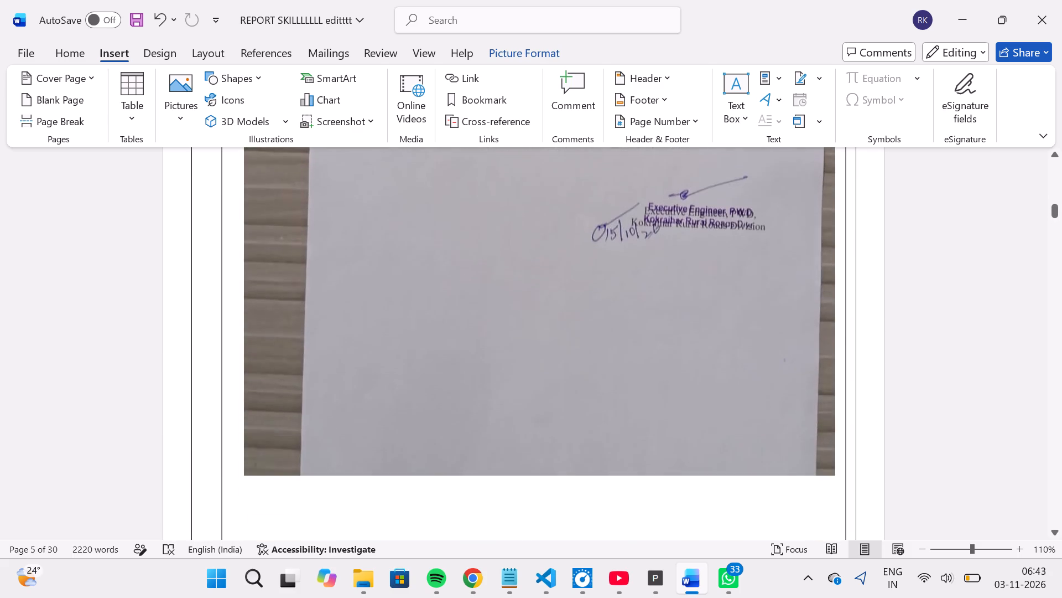
{"action": "scroll", "coordinate": [695, 333], "scroll_direction": "down", "scroll_amount": 8}
{"action": "left_click", "coordinate": [638, 297]}
{"action": "scroll", "coordinate": [638, 297], "scroll_direction": "down", "scroll_amount": 3}
{"action": "scroll", "coordinate": [638, 297], "scroll_direction": "up", "scroll_amount": 1}
{"action": "scroll", "coordinate": [638, 297], "scroll_direction": "down", "scroll_amount": 6}
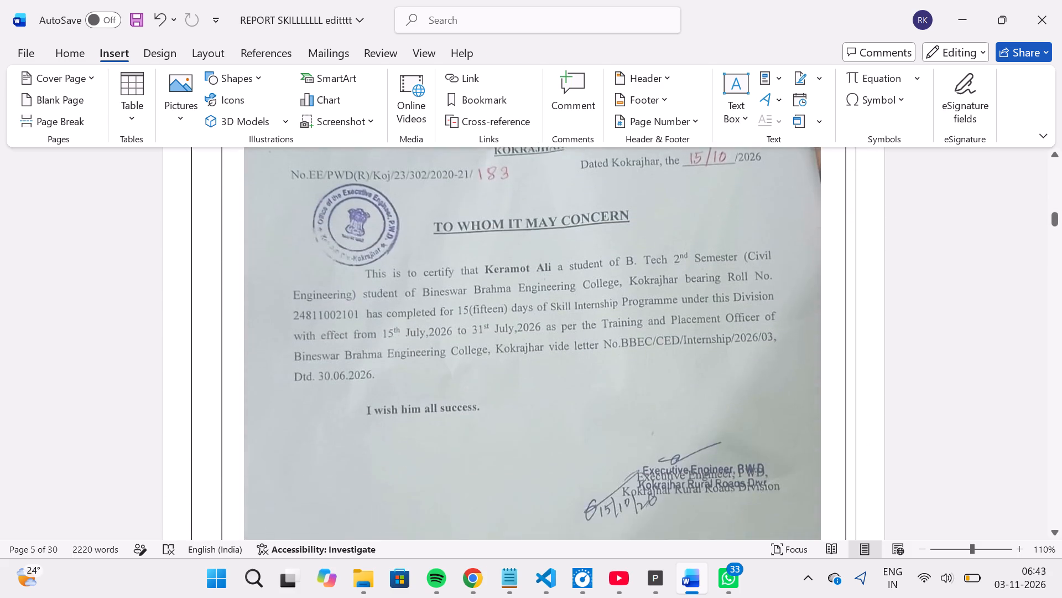
{"action": "scroll", "coordinate": [638, 305], "scroll_direction": "down", "scroll_amount": 20}
{"action": "scroll", "coordinate": [638, 305], "scroll_direction": "down", "scroll_amount": 7}
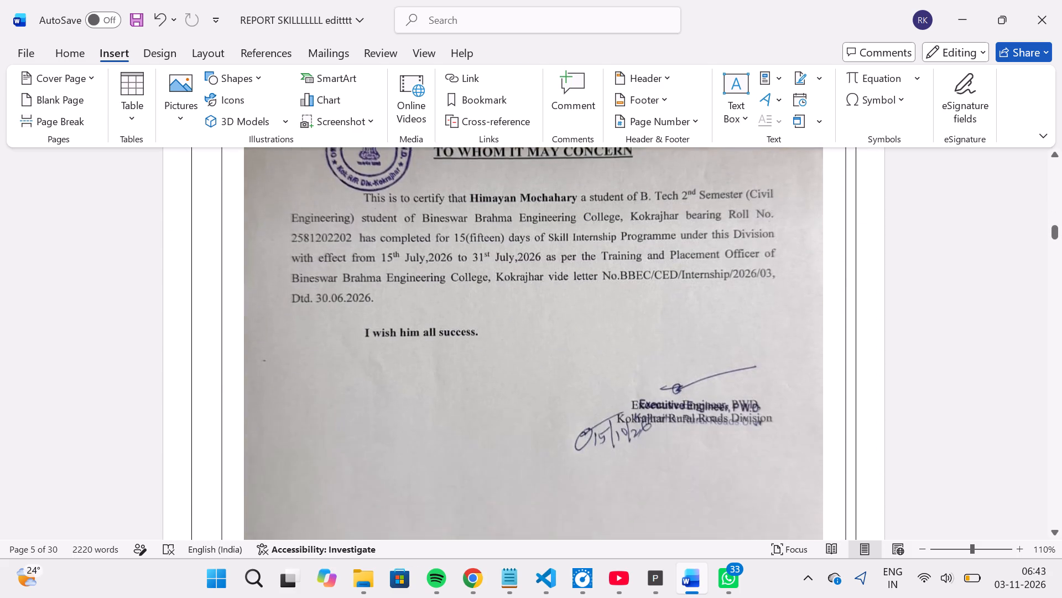
Add a blank line before the CERTIFICATE heading below the last scan to push it onto the next page.
{"action": "scroll", "coordinate": [638, 302], "scroll_direction": "down", "scroll_amount": 12}
{"action": "scroll", "coordinate": [638, 301], "scroll_direction": "up", "scroll_amount": 5}
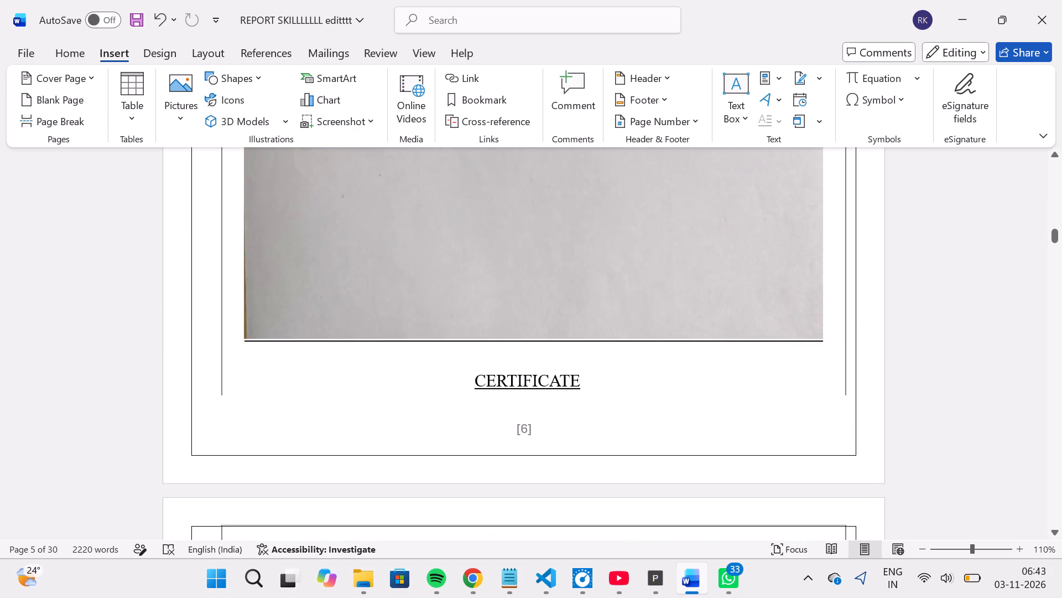
{"action": "left_click", "coordinate": [468, 373]}
{"action": "key", "text": "Return"}
Review the layout of the CERTIFICATE and DECLARATION pages, and go back through the scanned certificates before them.
{"action": "scroll", "coordinate": [533, 290], "scroll_direction": "down", "scroll_amount": 2}
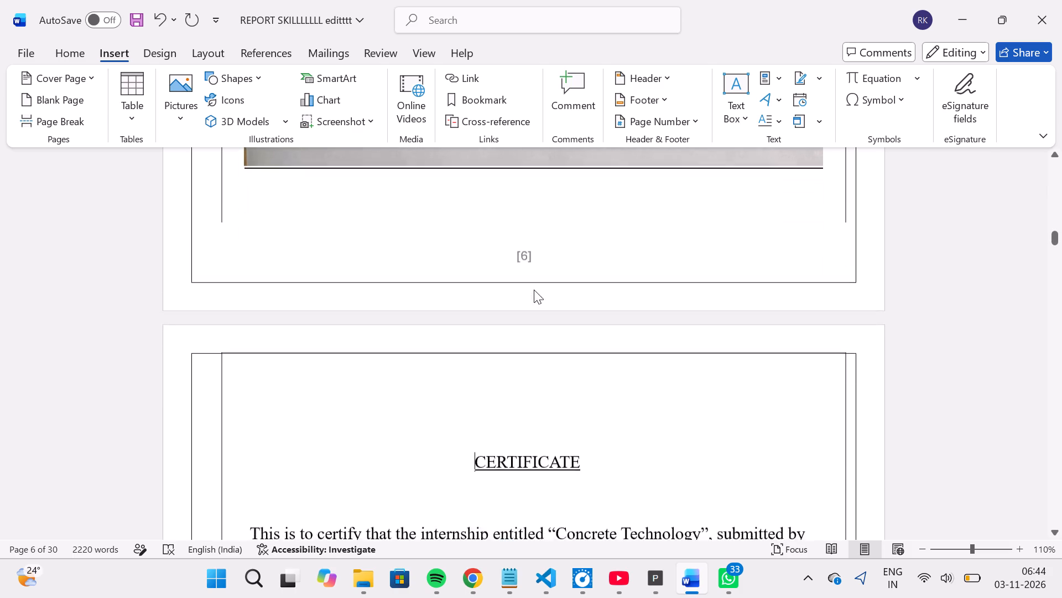
{"action": "scroll", "coordinate": [534, 290], "scroll_direction": "down", "scroll_amount": 17}
{"action": "scroll", "coordinate": [534, 295], "scroll_direction": "down", "scroll_amount": 6}
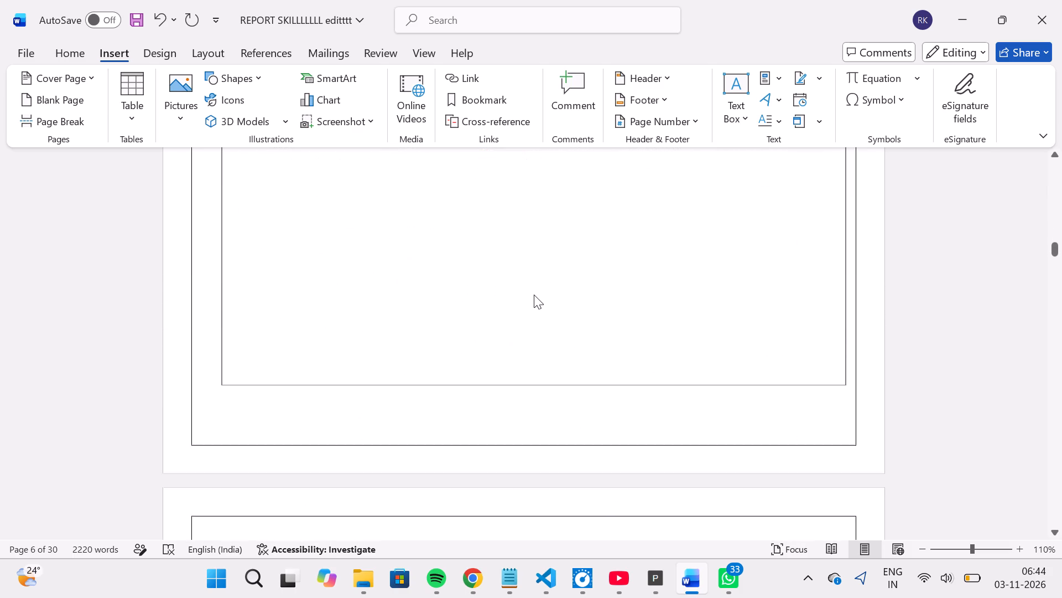
{"action": "scroll", "coordinate": [534, 295], "scroll_direction": "down", "scroll_amount": 6}
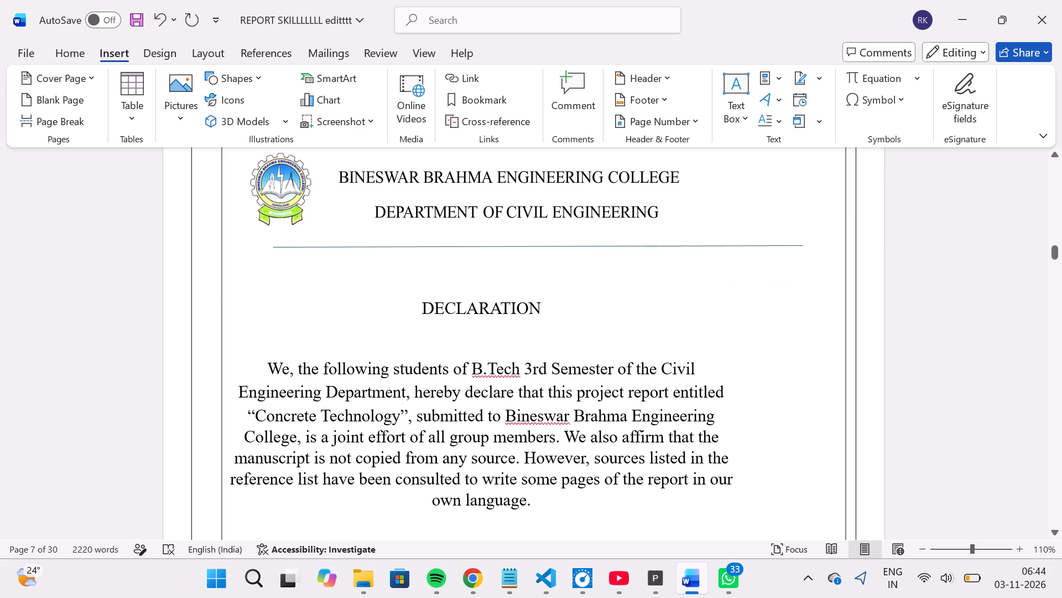
{"action": "scroll", "coordinate": [535, 269], "scroll_direction": "up", "scroll_amount": 14}
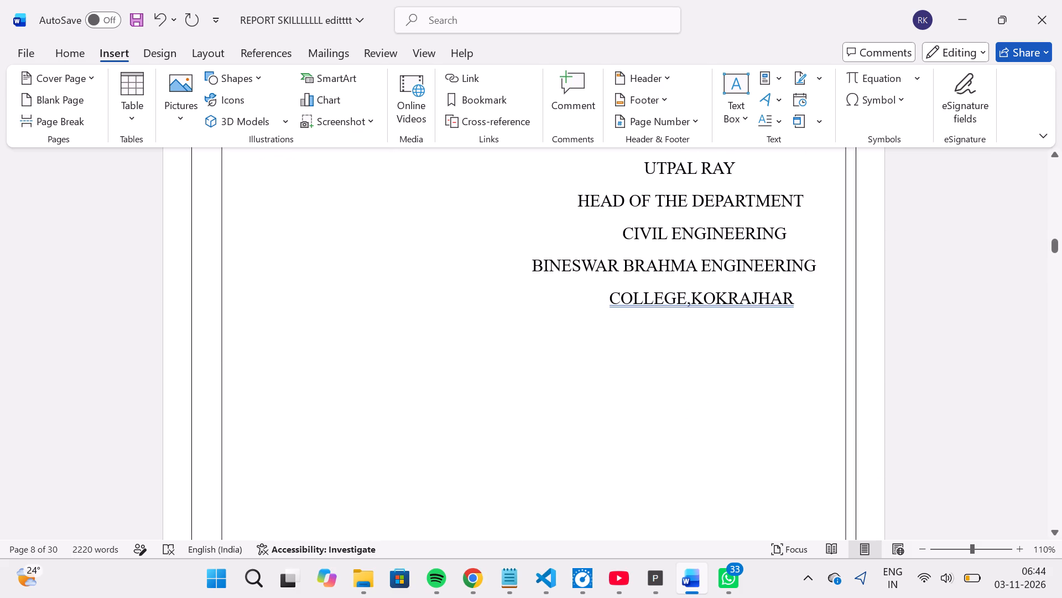
{"action": "scroll", "coordinate": [548, 255], "scroll_direction": "up", "scroll_amount": 4}
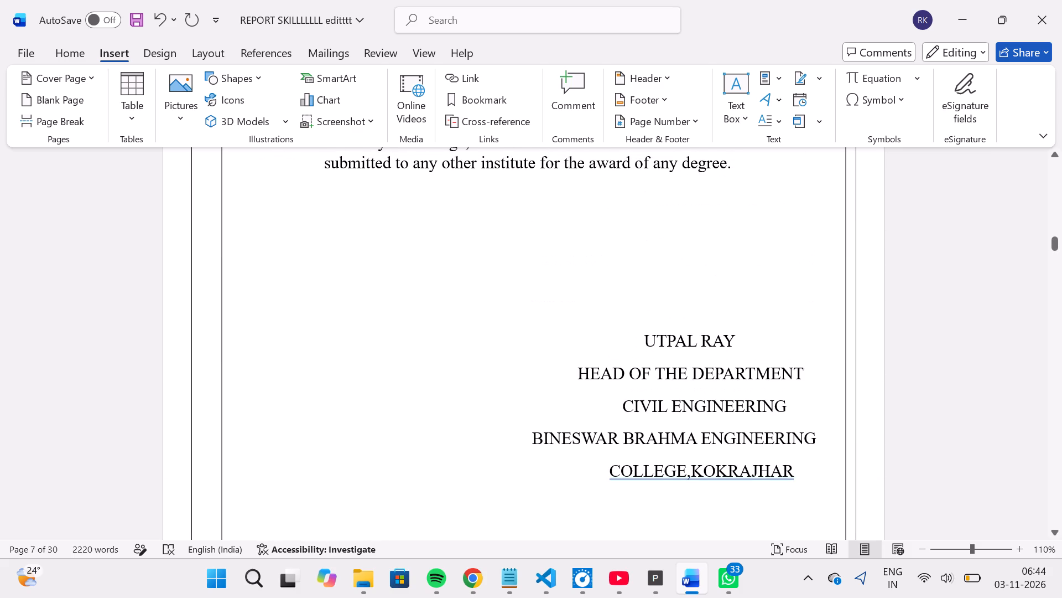
{"action": "scroll", "coordinate": [556, 269], "scroll_direction": "up", "scroll_amount": 11}
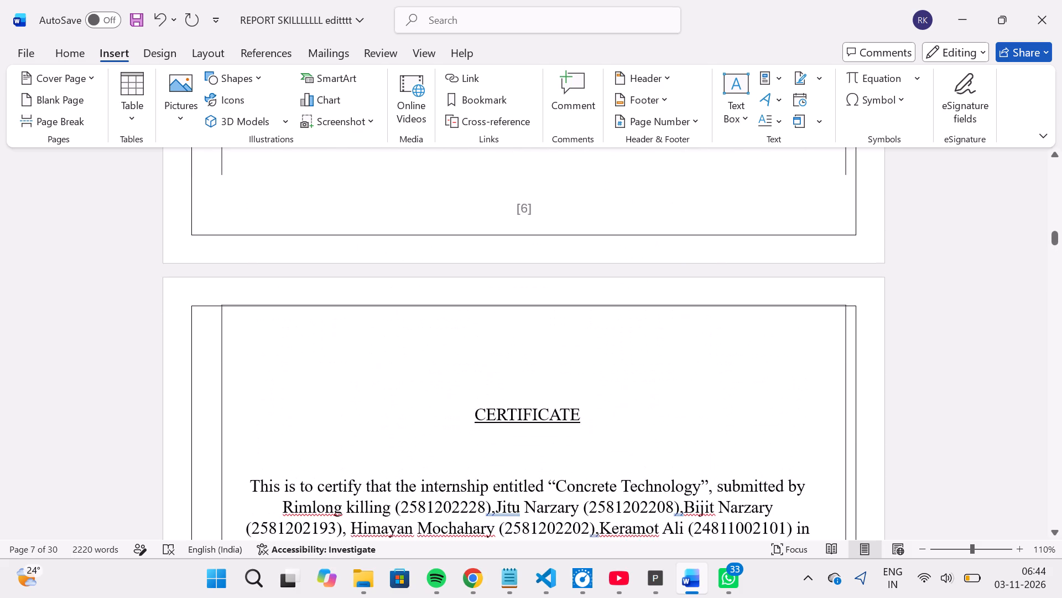
{"action": "scroll", "coordinate": [566, 270], "scroll_direction": "up", "scroll_amount": 15}
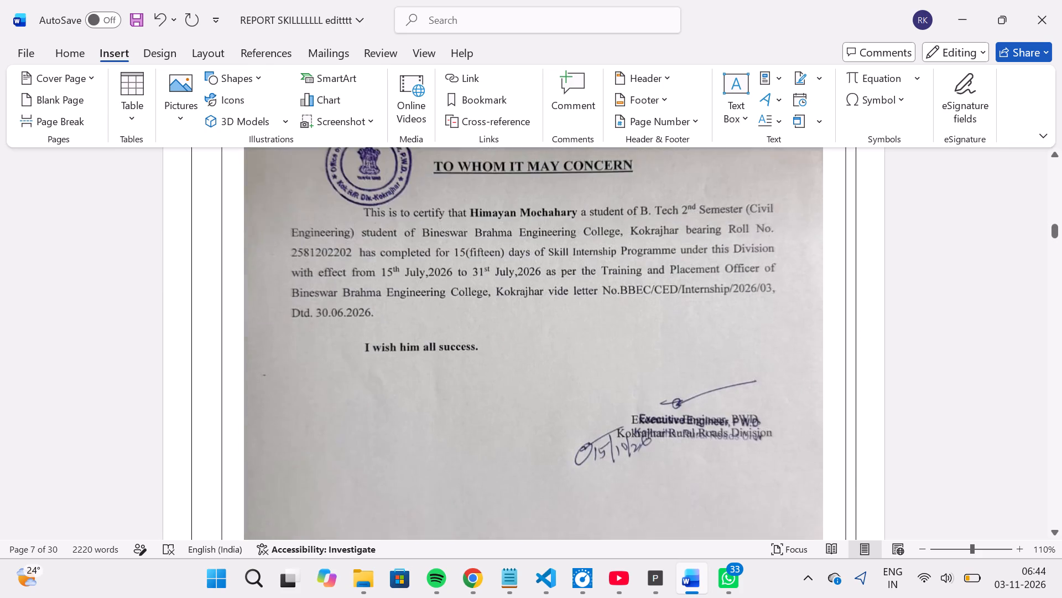
{"action": "scroll", "coordinate": [598, 264], "scroll_direction": "up", "scroll_amount": 12}
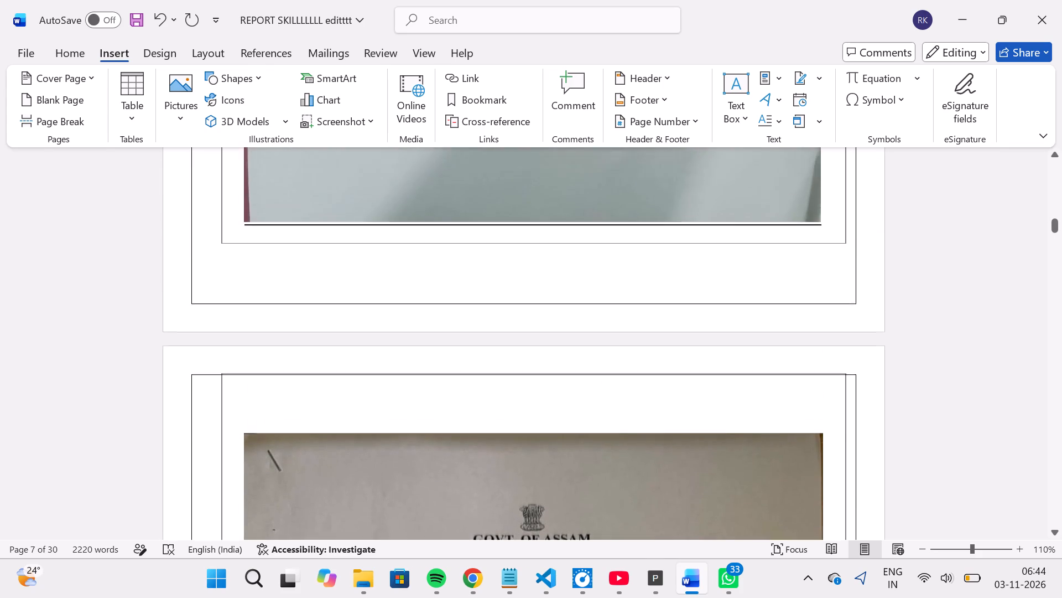
{"action": "scroll", "coordinate": [600, 264], "scroll_direction": "up", "scroll_amount": 12}
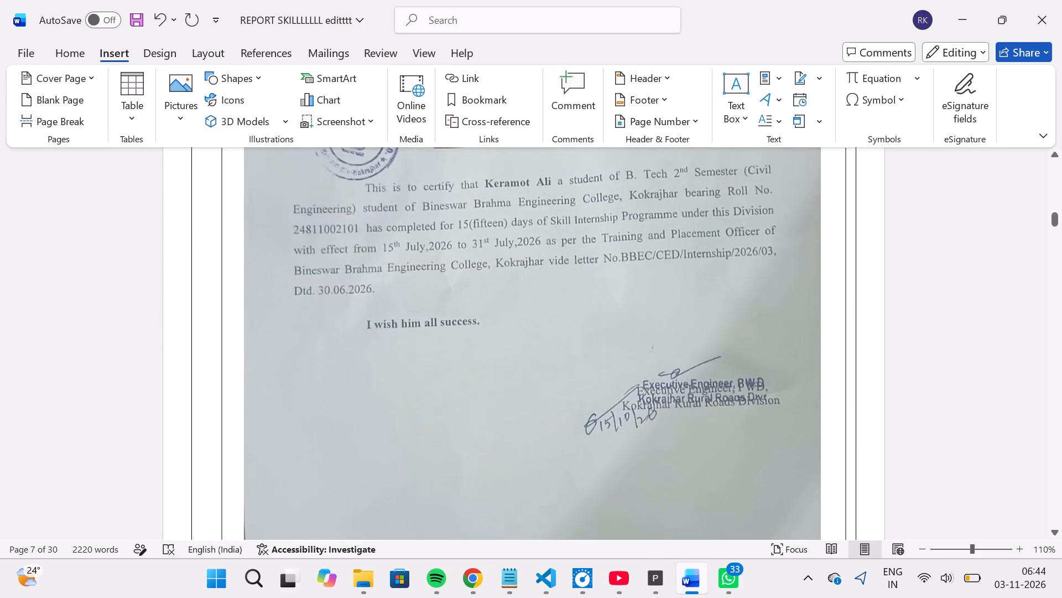
{"action": "scroll", "coordinate": [607, 264], "scroll_direction": "up", "scroll_amount": 8}
Check the page layout from the certificate scan numbered 183 through the CERTIFICATE page to the DECLARATION page.
{"action": "scroll", "coordinate": [607, 268], "scroll_direction": "down", "scroll_amount": 2}
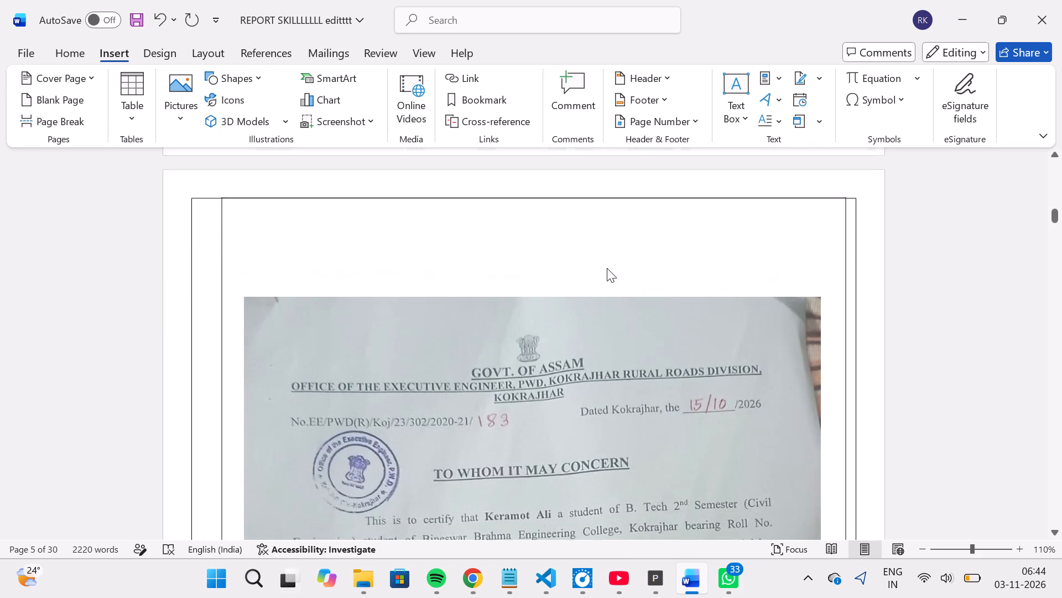
{"action": "scroll", "coordinate": [607, 268], "scroll_direction": "down", "scroll_amount": 8}
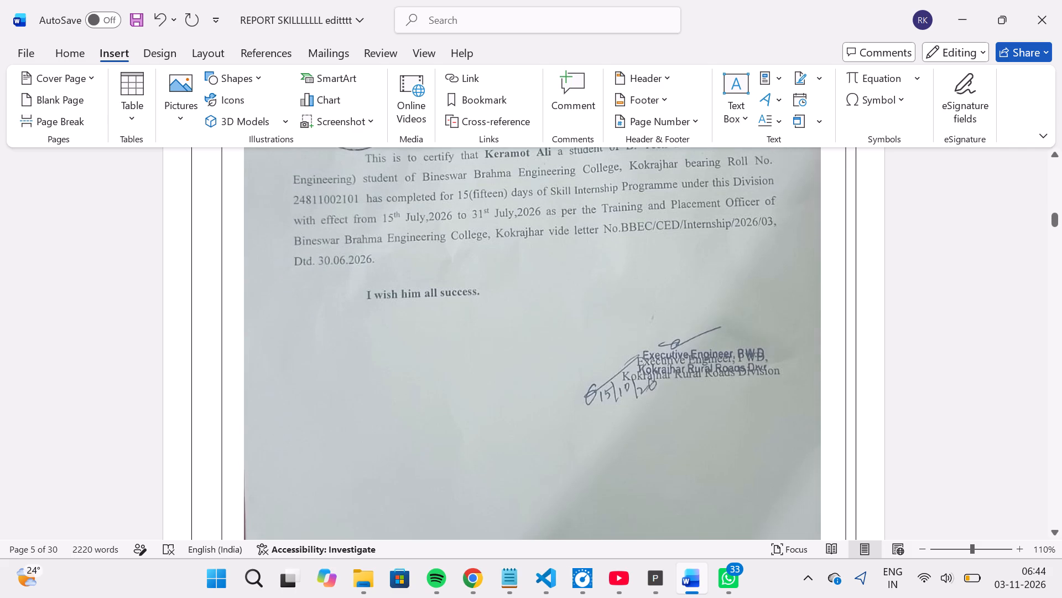
{"action": "scroll", "coordinate": [605, 276], "scroll_direction": "down", "scroll_amount": 4}
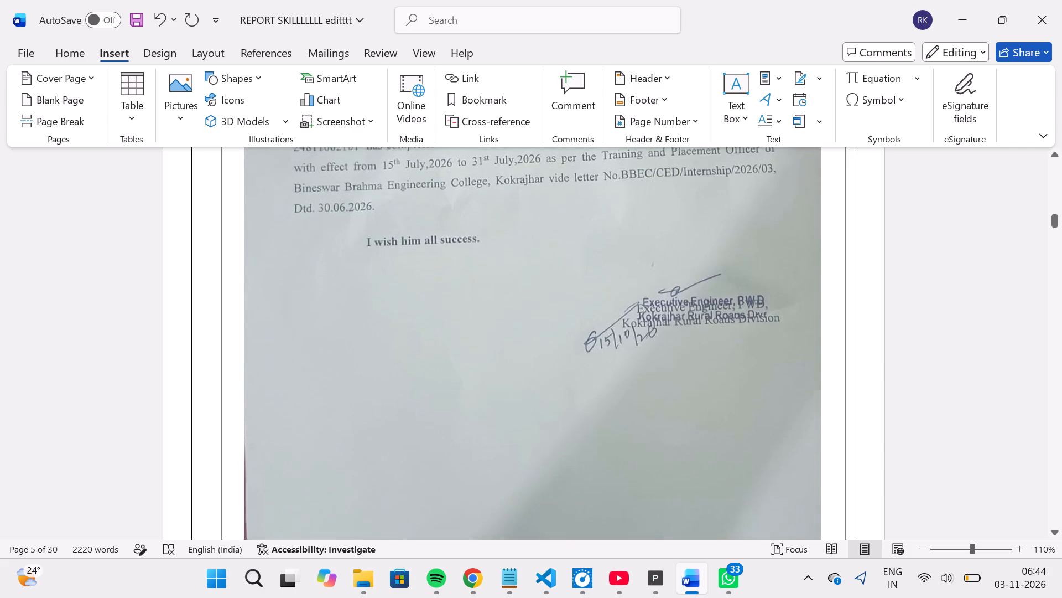
{"action": "scroll", "coordinate": [610, 288], "scroll_direction": "down", "scroll_amount": 4}
{"action": "scroll", "coordinate": [610, 289], "scroll_direction": "up", "scroll_amount": 1}
{"action": "scroll", "coordinate": [610, 289], "scroll_direction": "down", "scroll_amount": 7}
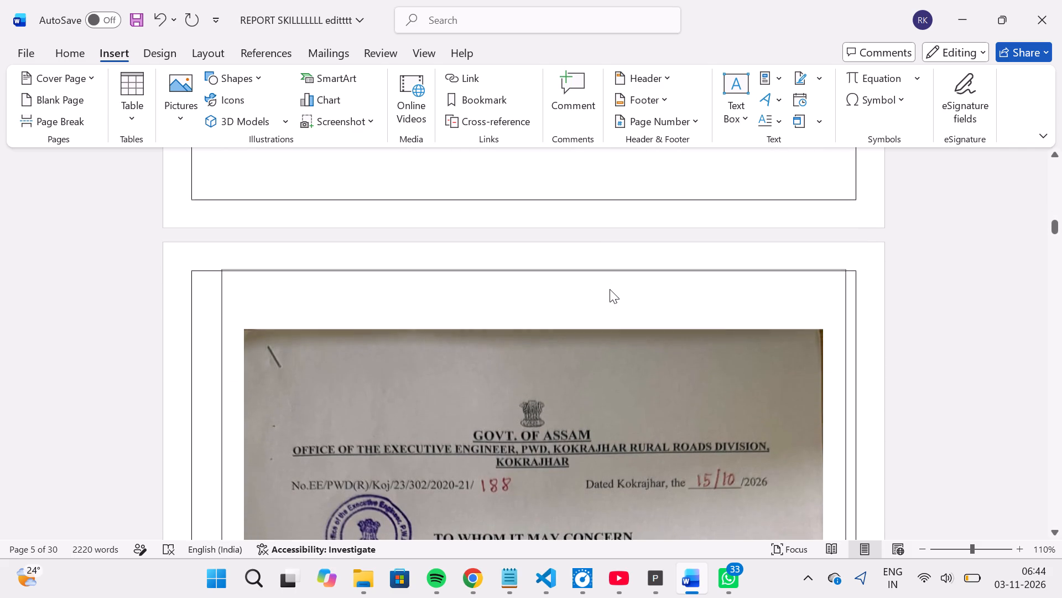
{"action": "scroll", "coordinate": [610, 289], "scroll_direction": "down", "scroll_amount": 5}
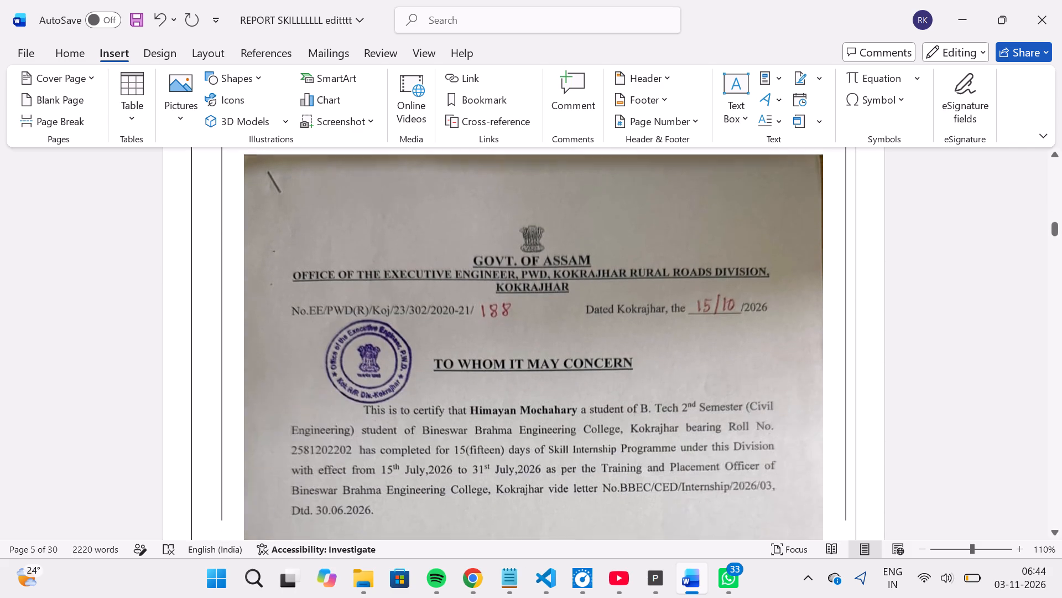
{"action": "scroll", "coordinate": [610, 289], "scroll_direction": "down", "scroll_amount": 3}
{"action": "scroll", "coordinate": [524, 301], "scroll_direction": "up", "scroll_amount": 1}
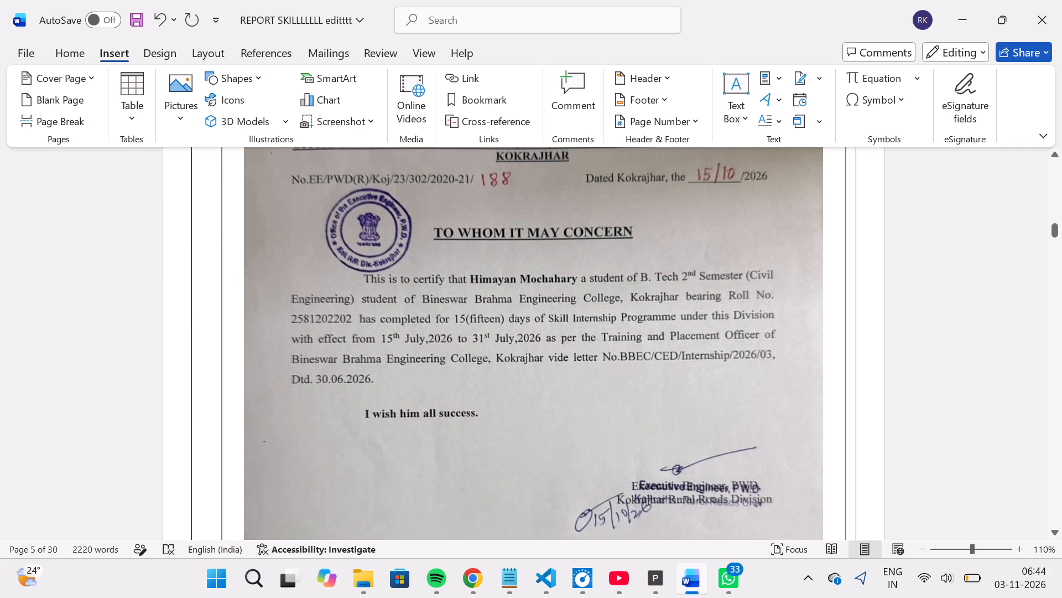
{"action": "scroll", "coordinate": [490, 327], "scroll_direction": "down", "scroll_amount": 20}
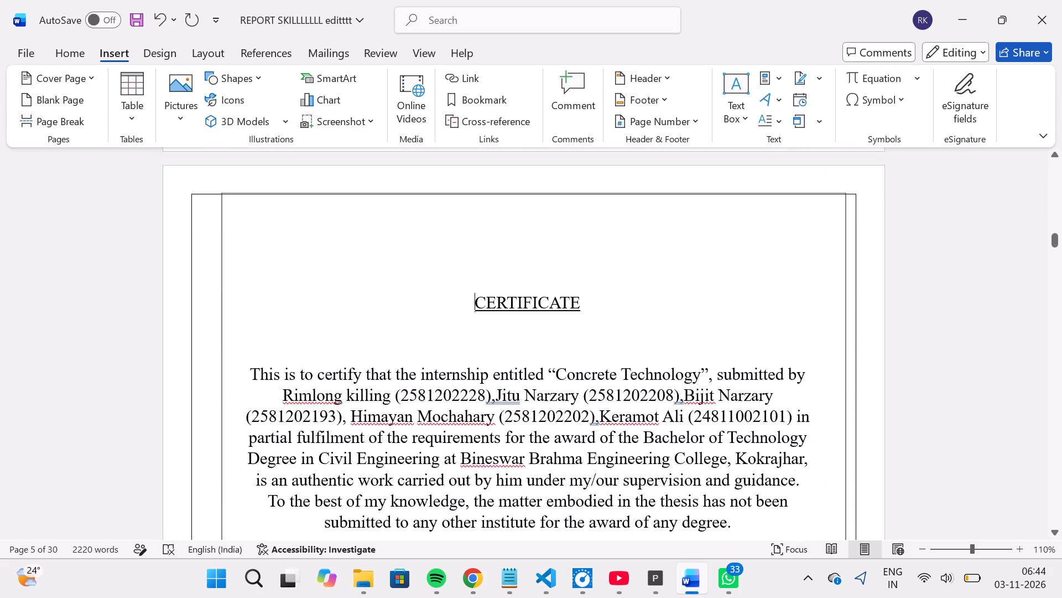
{"action": "scroll", "coordinate": [493, 334], "scroll_direction": "down", "scroll_amount": 17}
{"action": "scroll", "coordinate": [499, 359], "scroll_direction": "up", "scroll_amount": 1}
{"action": "scroll", "coordinate": [499, 359], "scroll_direction": "down", "scroll_amount": 1}
{"action": "scroll", "coordinate": [499, 359], "scroll_direction": "up", "scroll_amount": 1}
{"action": "scroll", "coordinate": [499, 359], "scroll_direction": "down", "scroll_amount": 5}
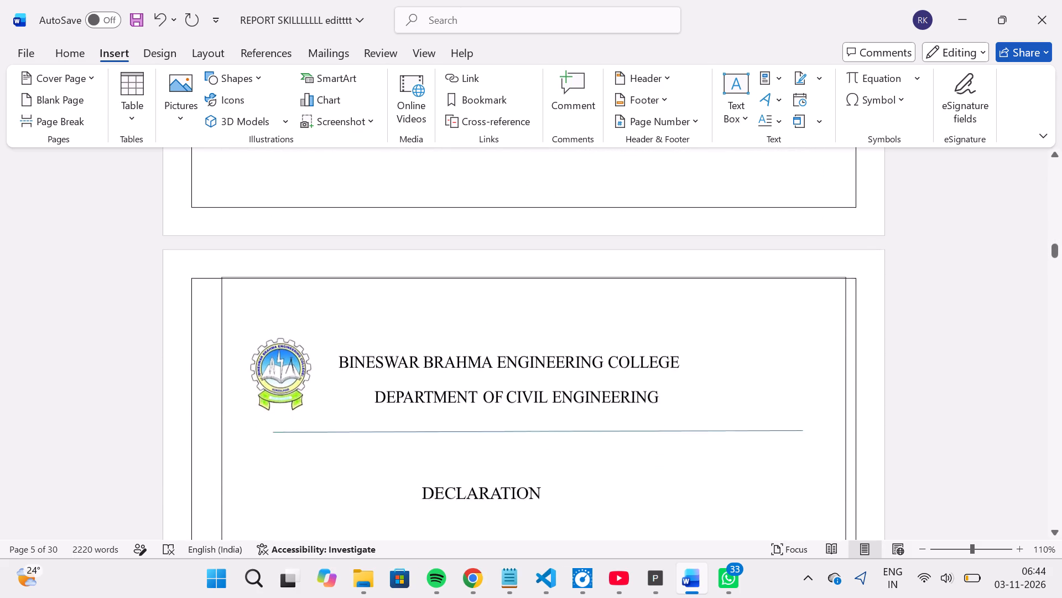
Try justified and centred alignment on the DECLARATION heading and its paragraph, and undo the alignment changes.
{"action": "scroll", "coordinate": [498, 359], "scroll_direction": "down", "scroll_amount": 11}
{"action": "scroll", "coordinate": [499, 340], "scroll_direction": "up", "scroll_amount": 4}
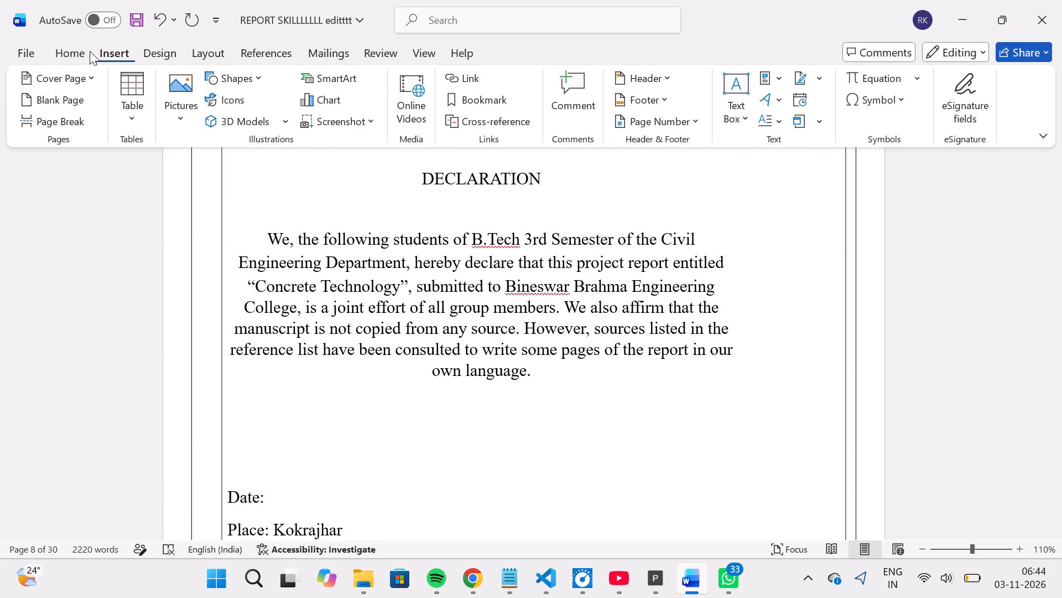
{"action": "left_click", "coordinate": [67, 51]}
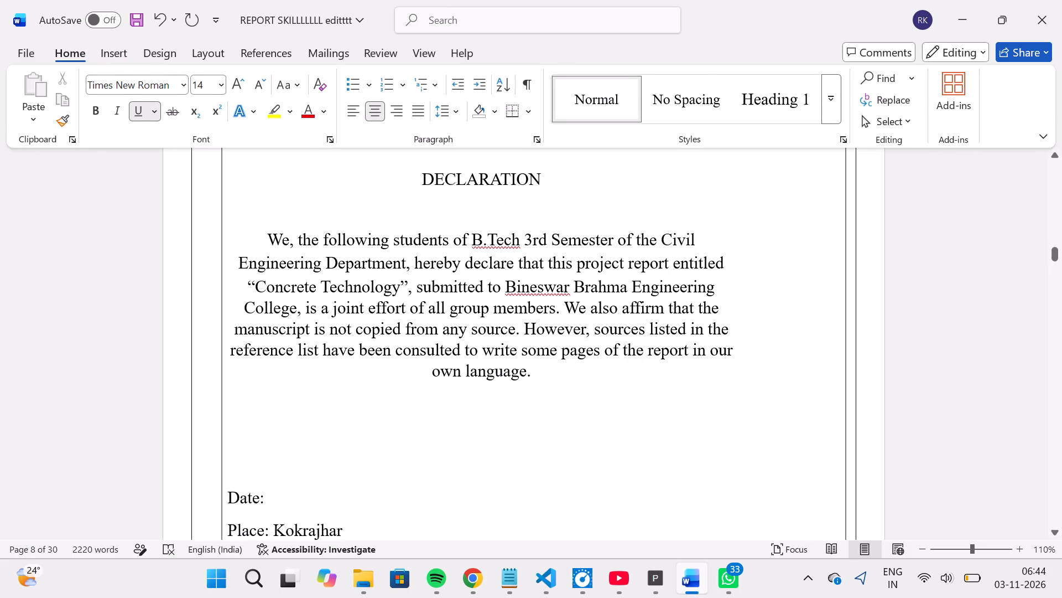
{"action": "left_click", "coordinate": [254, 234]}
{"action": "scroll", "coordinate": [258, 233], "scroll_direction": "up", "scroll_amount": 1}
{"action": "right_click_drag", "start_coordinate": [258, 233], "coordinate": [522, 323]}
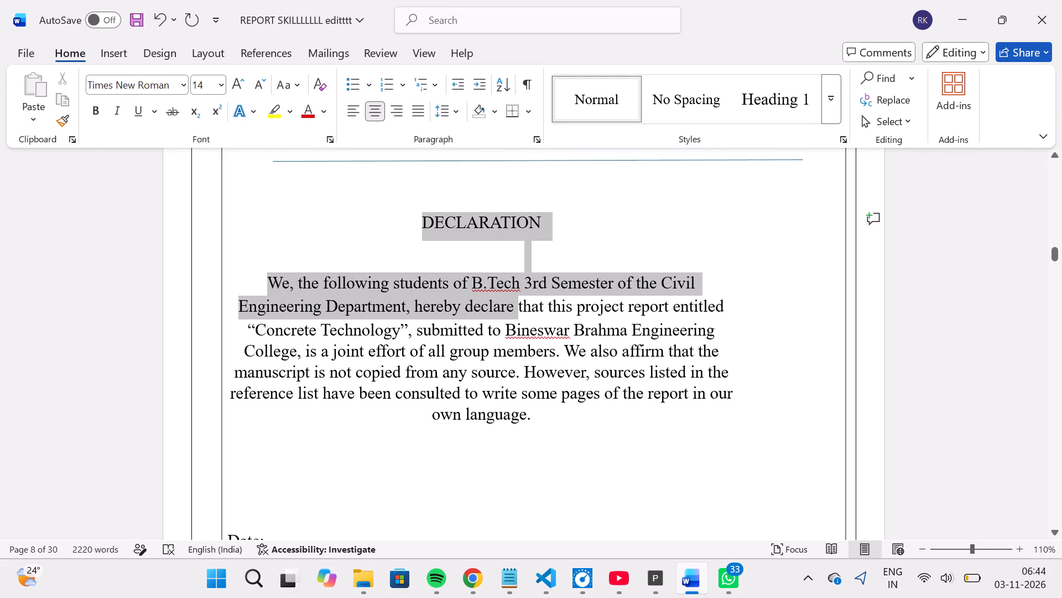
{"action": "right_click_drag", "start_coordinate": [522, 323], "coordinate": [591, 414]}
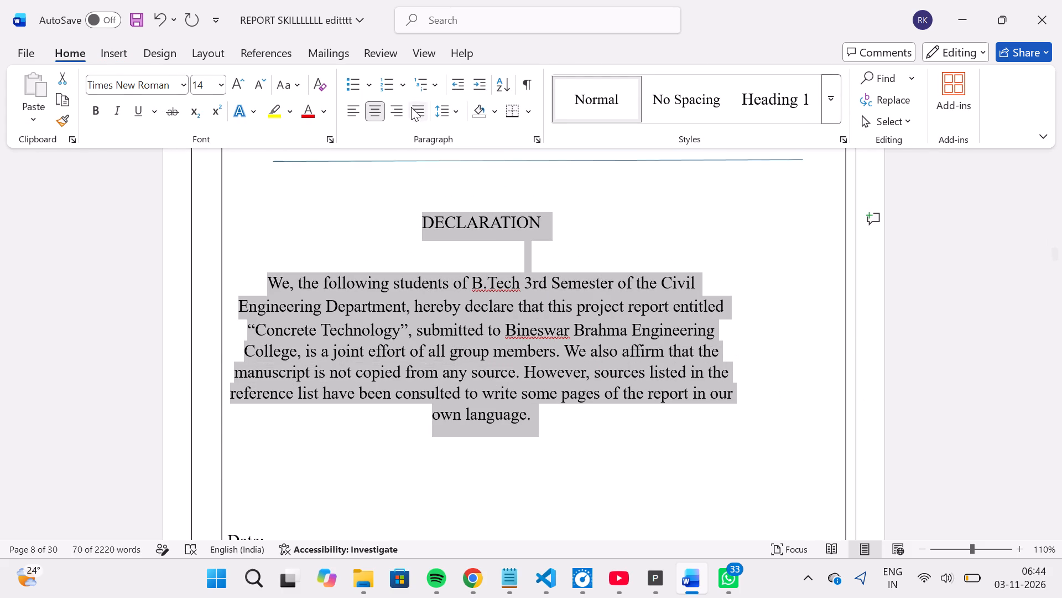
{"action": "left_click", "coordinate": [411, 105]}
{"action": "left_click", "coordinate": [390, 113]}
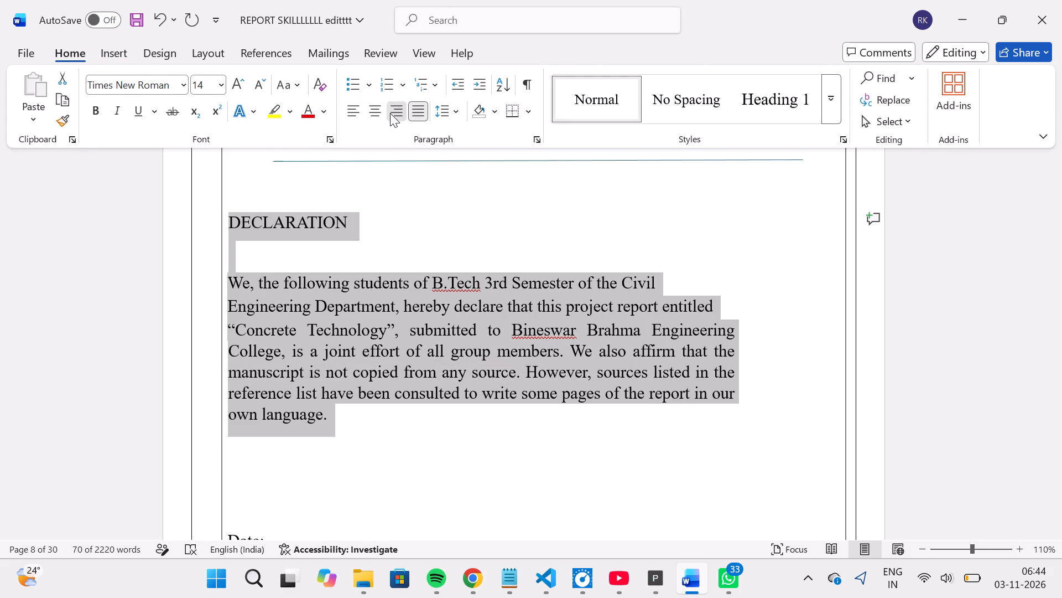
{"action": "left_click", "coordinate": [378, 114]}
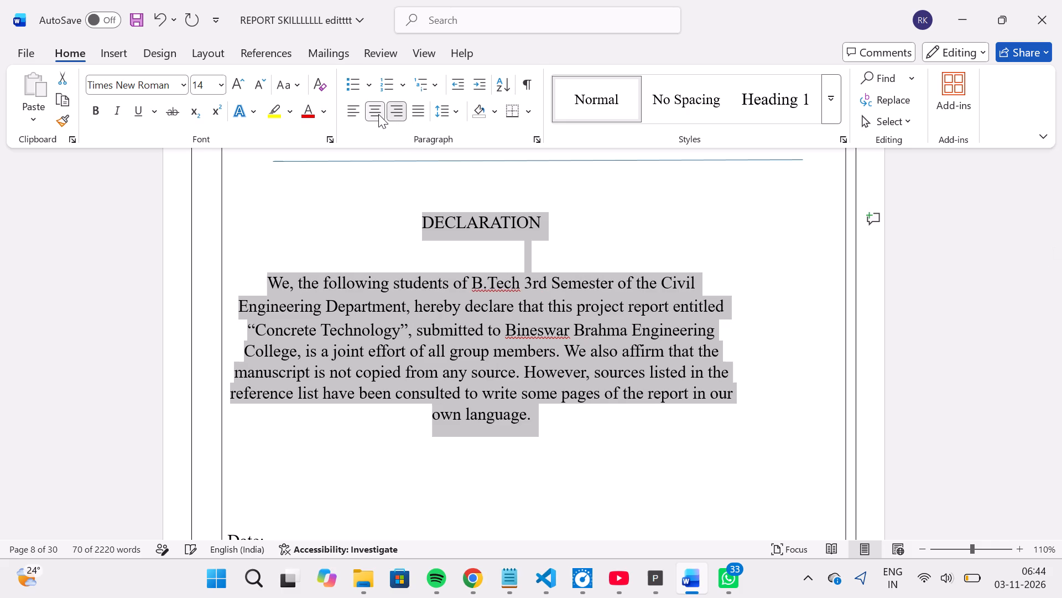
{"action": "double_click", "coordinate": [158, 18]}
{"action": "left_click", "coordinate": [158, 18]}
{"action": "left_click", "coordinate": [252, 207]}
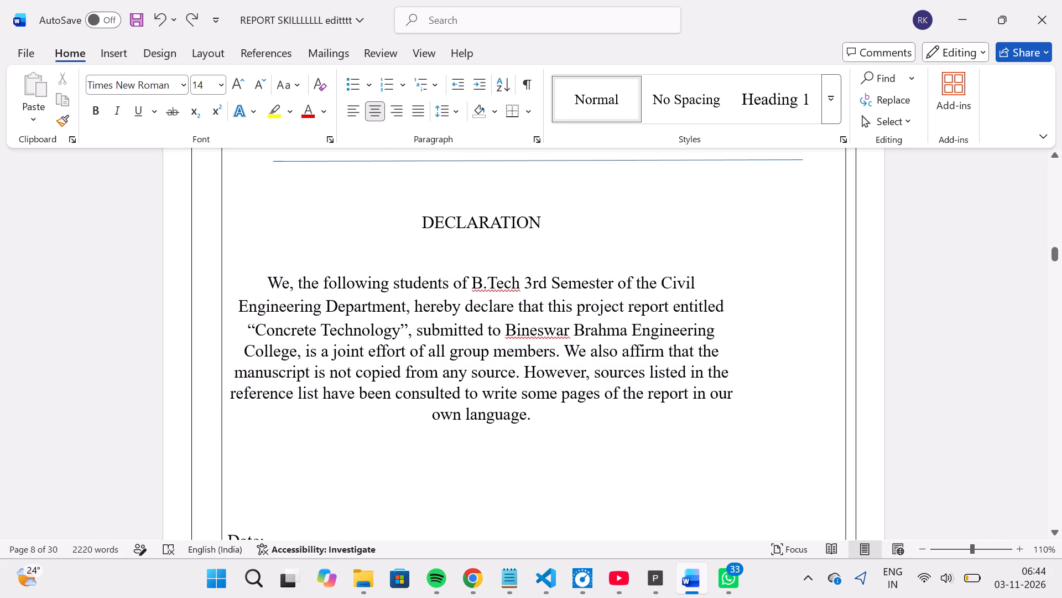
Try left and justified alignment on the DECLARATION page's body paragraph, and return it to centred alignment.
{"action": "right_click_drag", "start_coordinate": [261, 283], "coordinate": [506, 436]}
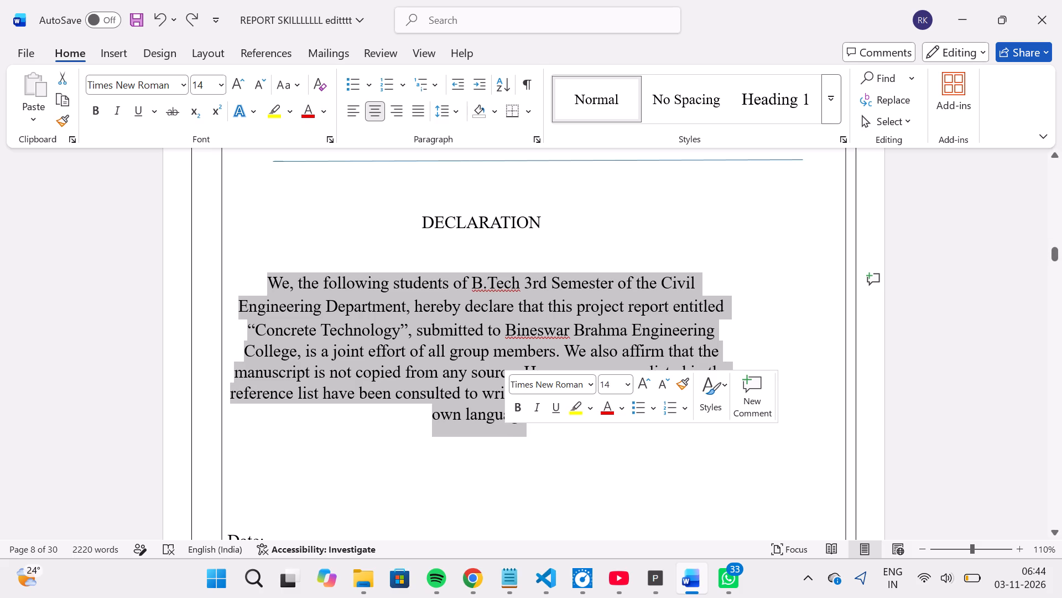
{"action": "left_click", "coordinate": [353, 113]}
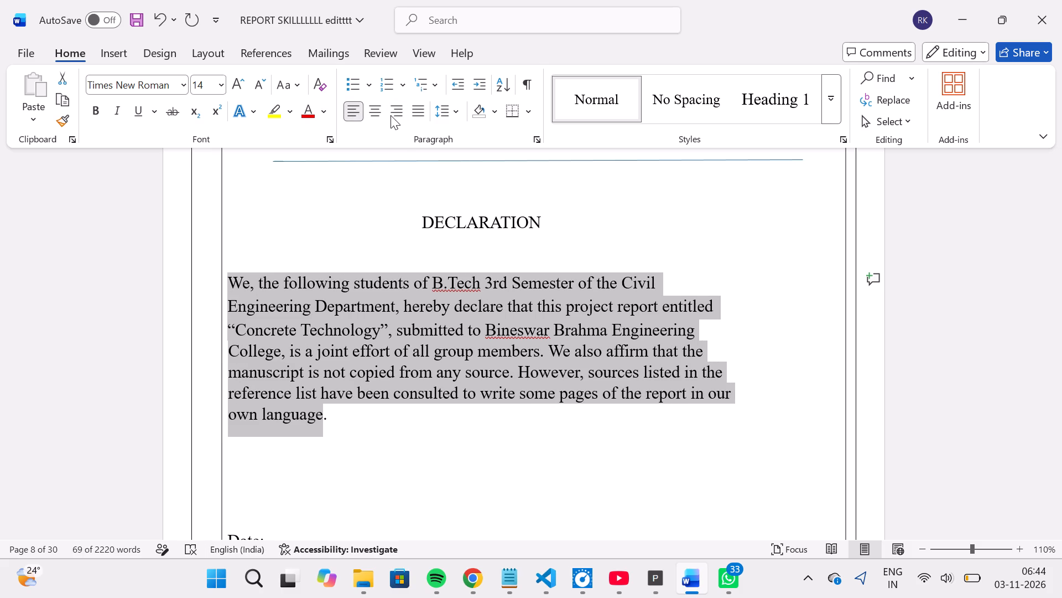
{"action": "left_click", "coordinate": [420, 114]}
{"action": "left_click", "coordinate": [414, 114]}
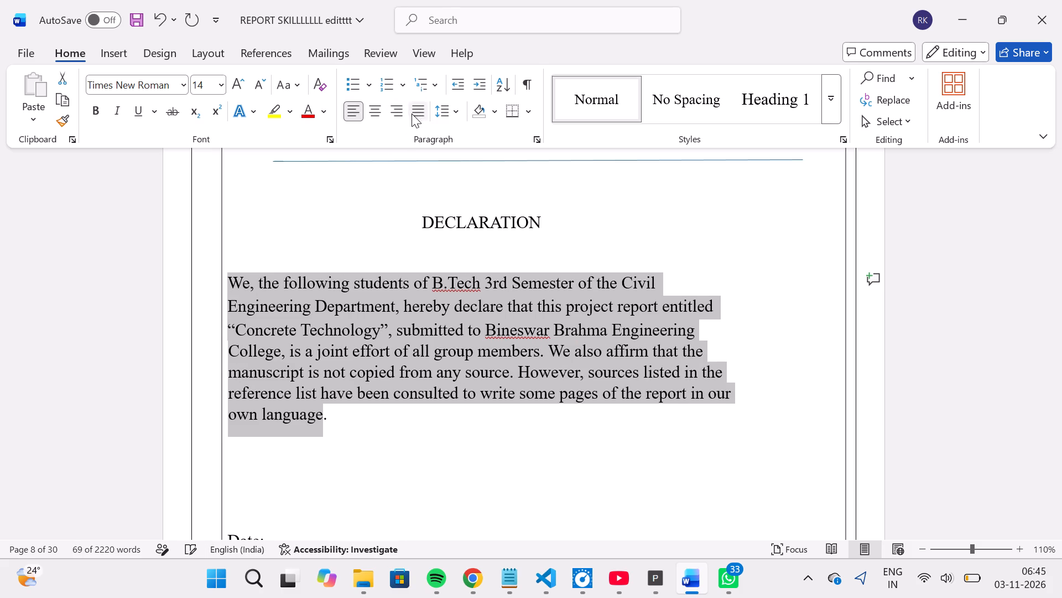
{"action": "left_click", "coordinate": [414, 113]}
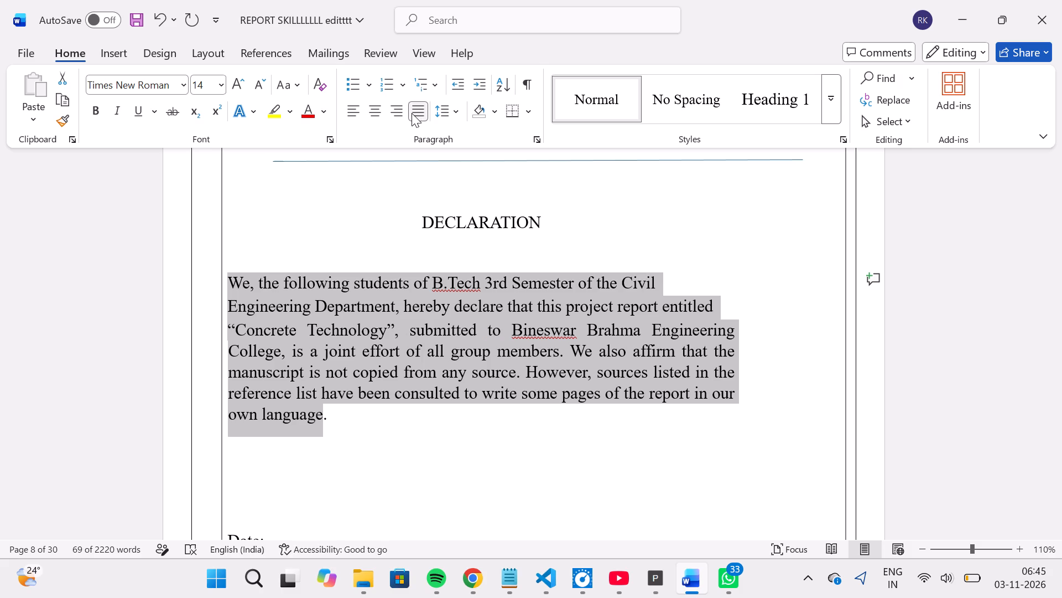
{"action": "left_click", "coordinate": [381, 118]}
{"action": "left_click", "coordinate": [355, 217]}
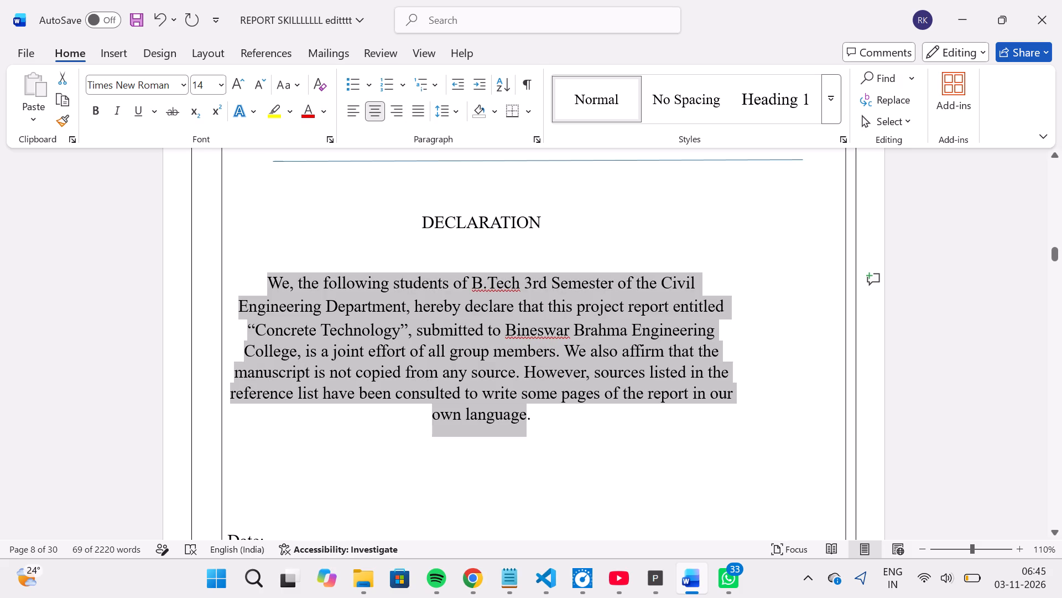
Check the layout from the DECLARATION page through the ACKNOWLEDGEMENT page to the end of the table of contents.
{"action": "scroll", "coordinate": [366, 264], "scroll_direction": "up", "scroll_amount": 2}
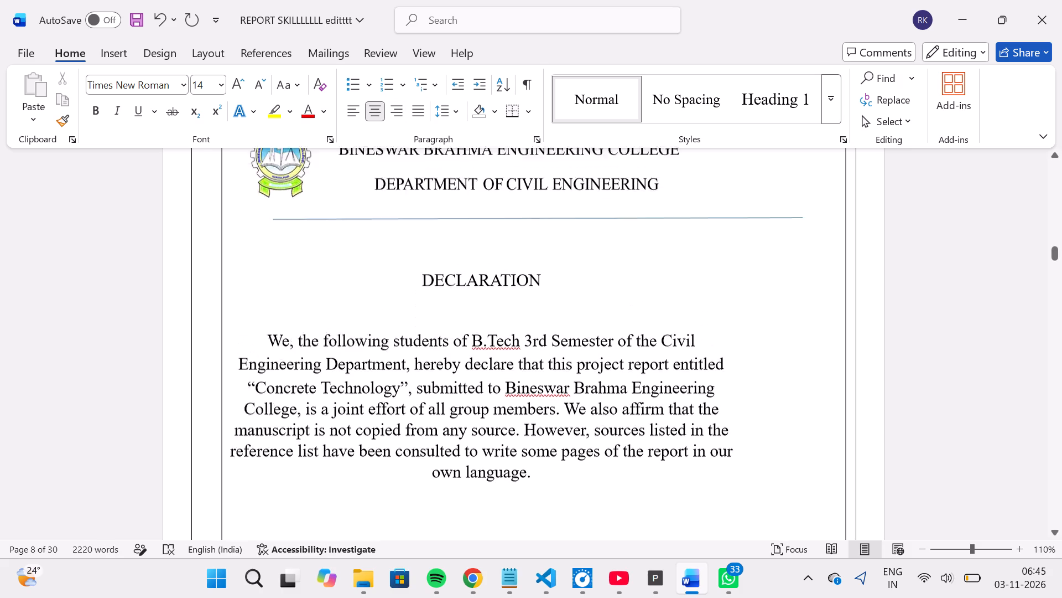
{"action": "scroll", "coordinate": [366, 264], "scroll_direction": "down", "scroll_amount": 8}
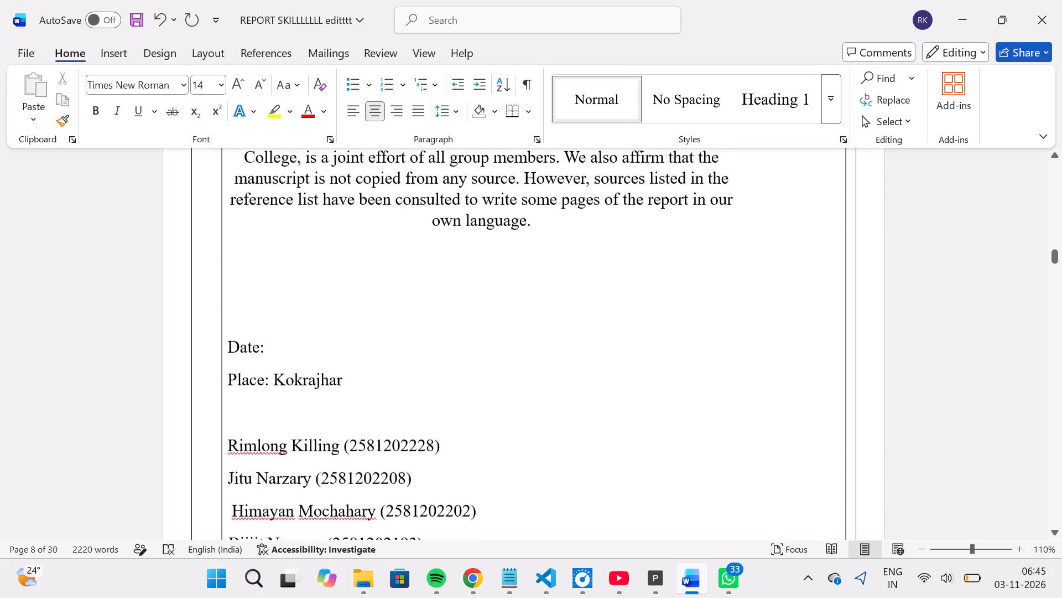
{"action": "scroll", "coordinate": [367, 275], "scroll_direction": "down", "scroll_amount": 10}
{"action": "scroll", "coordinate": [367, 277], "scroll_direction": "up", "scroll_amount": 1}
{"action": "scroll", "coordinate": [367, 277], "scroll_direction": "down", "scroll_amount": 7}
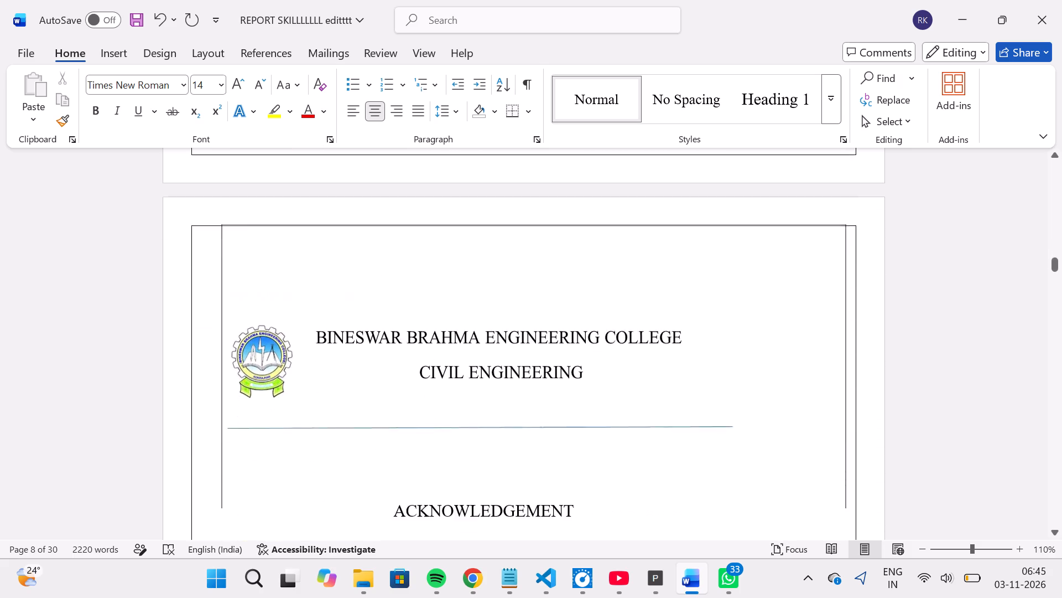
{"action": "scroll", "coordinate": [369, 285], "scroll_direction": "down", "scroll_amount": 5}
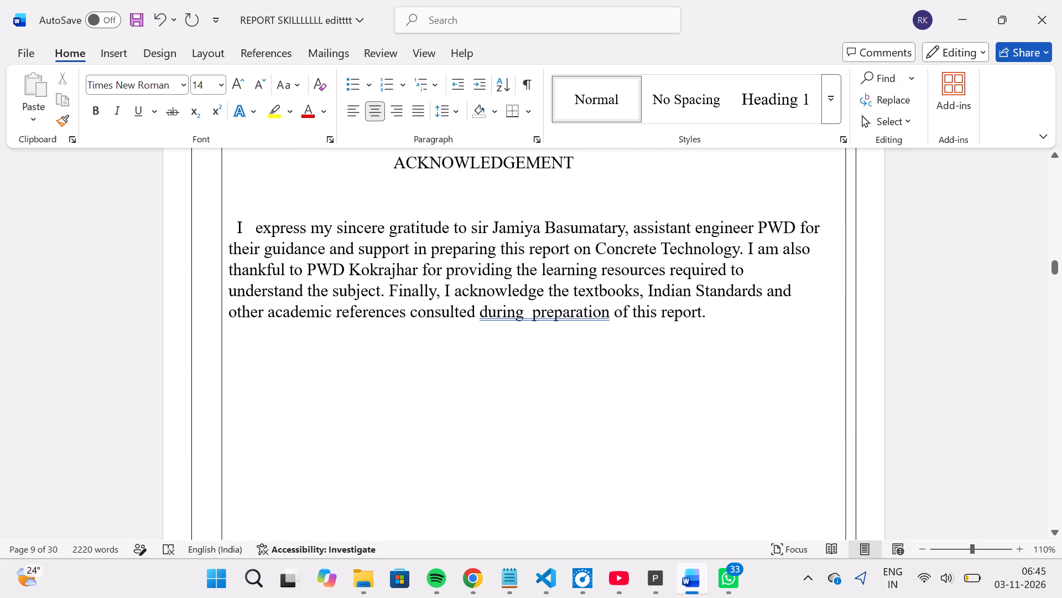
{"action": "scroll", "coordinate": [374, 301], "scroll_direction": "down", "scroll_amount": 2}
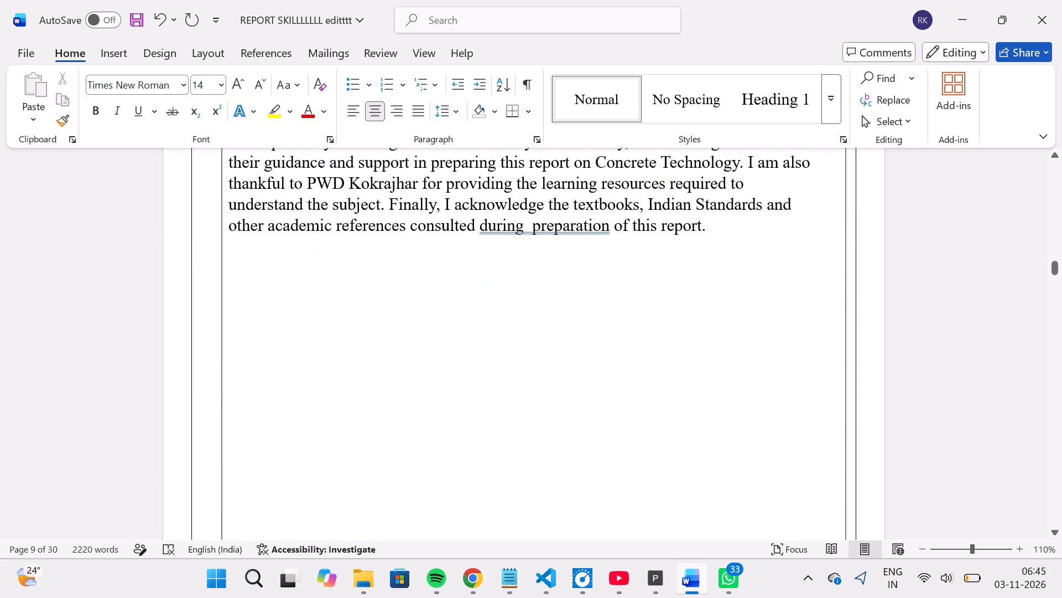
{"action": "scroll", "coordinate": [374, 301], "scroll_direction": "down", "scroll_amount": 5}
{"action": "scroll", "coordinate": [375, 302], "scroll_direction": "up", "scroll_amount": 1}
{"action": "scroll", "coordinate": [375, 302], "scroll_direction": "down", "scroll_amount": 6}
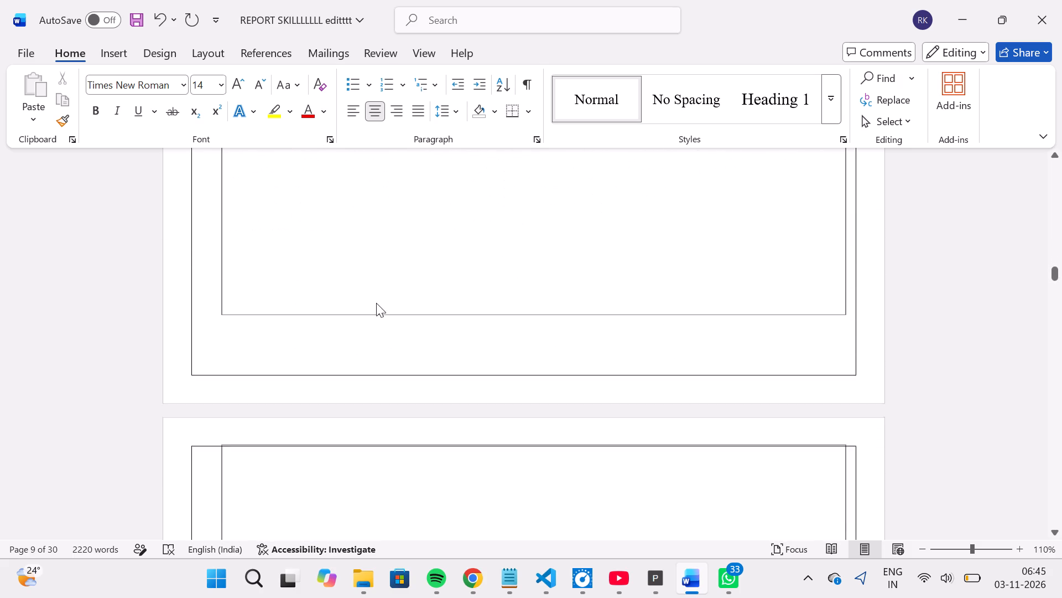
{"action": "scroll", "coordinate": [376, 303], "scroll_direction": "down", "scroll_amount": 11}
{"action": "scroll", "coordinate": [381, 307], "scroll_direction": "up", "scroll_amount": 5}
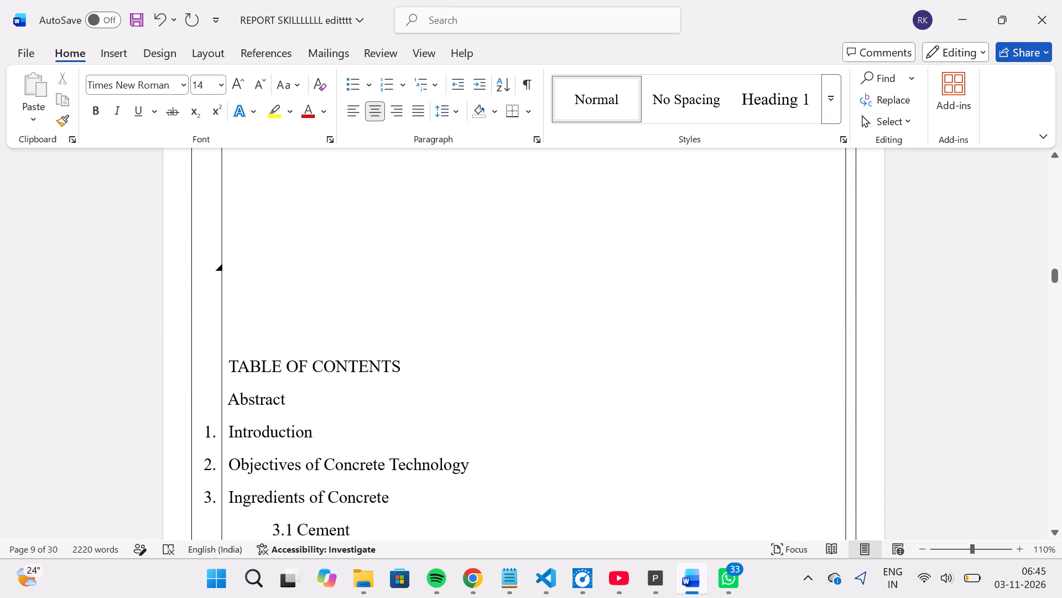
{"action": "scroll", "coordinate": [392, 281], "scroll_direction": "down", "scroll_amount": 13}
{"action": "scroll", "coordinate": [402, 288], "scroll_direction": "up", "scroll_amount": 1}
{"action": "scroll", "coordinate": [402, 288], "scroll_direction": "down", "scroll_amount": 13}
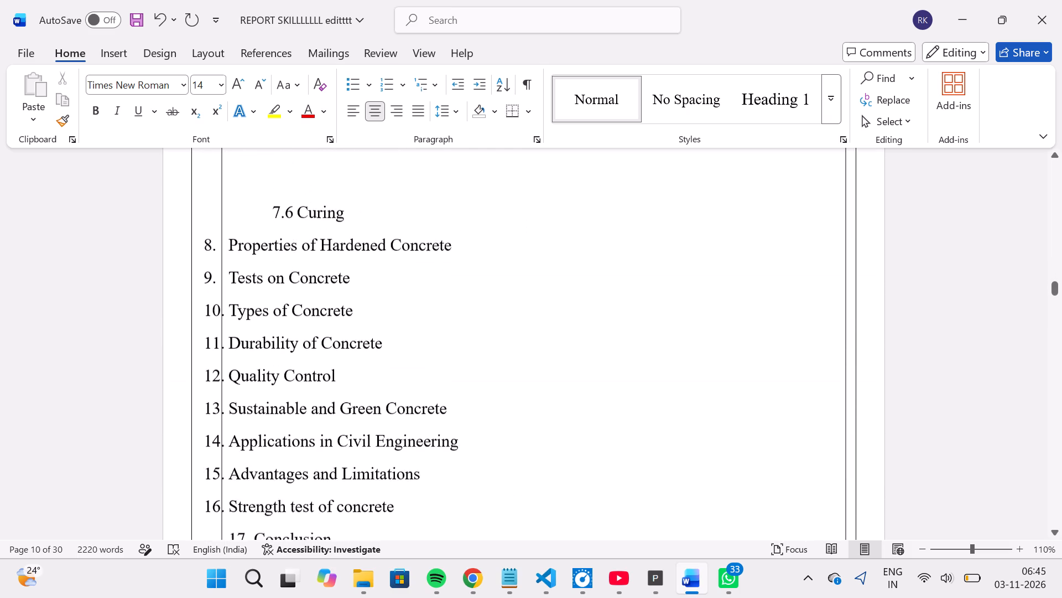
{"action": "scroll", "coordinate": [403, 295], "scroll_direction": "down", "scroll_amount": 9}
{"action": "scroll", "coordinate": [404, 295], "scroll_direction": "up", "scroll_amount": 1}
{"action": "scroll", "coordinate": [404, 295], "scroll_direction": "down", "scroll_amount": 1}
{"action": "scroll", "coordinate": [404, 295], "scroll_direction": "up", "scroll_amount": 4}
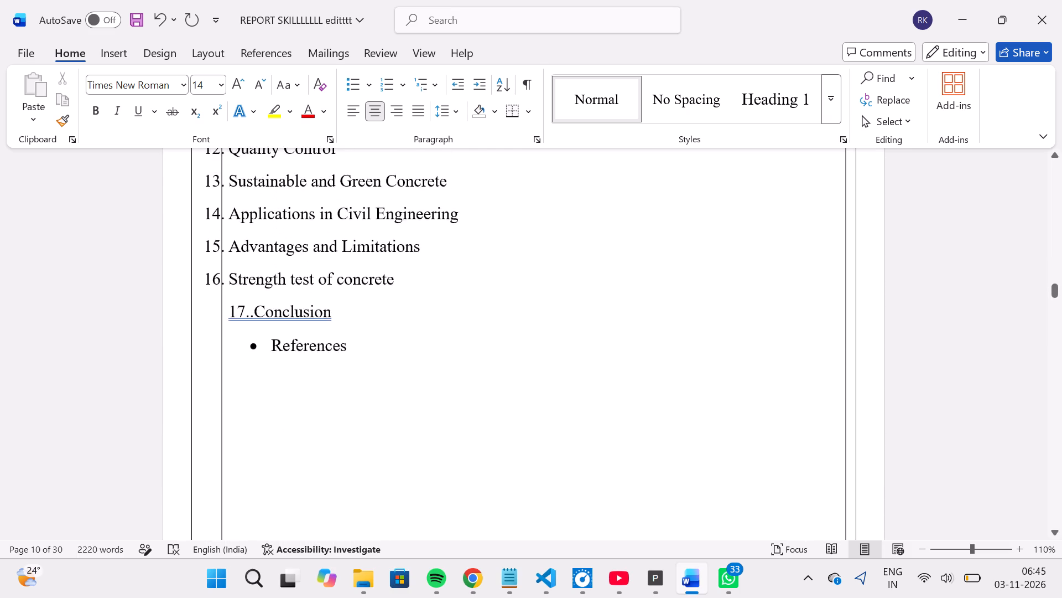
{"action": "scroll", "coordinate": [405, 291], "scroll_direction": "up", "scroll_amount": 6}
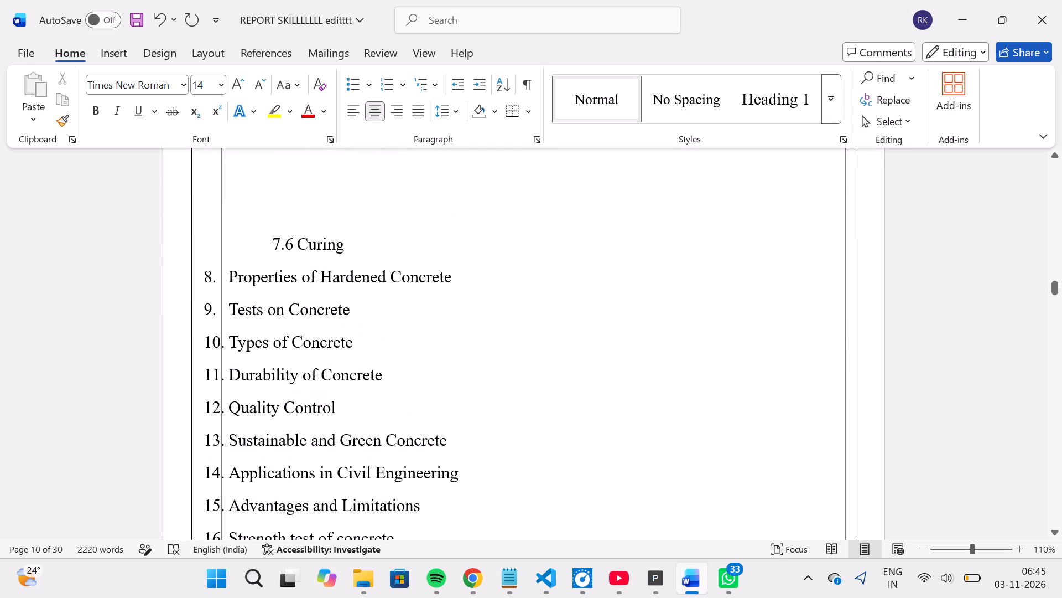
{"action": "scroll", "coordinate": [407, 291], "scroll_direction": "down", "scroll_amount": 2}
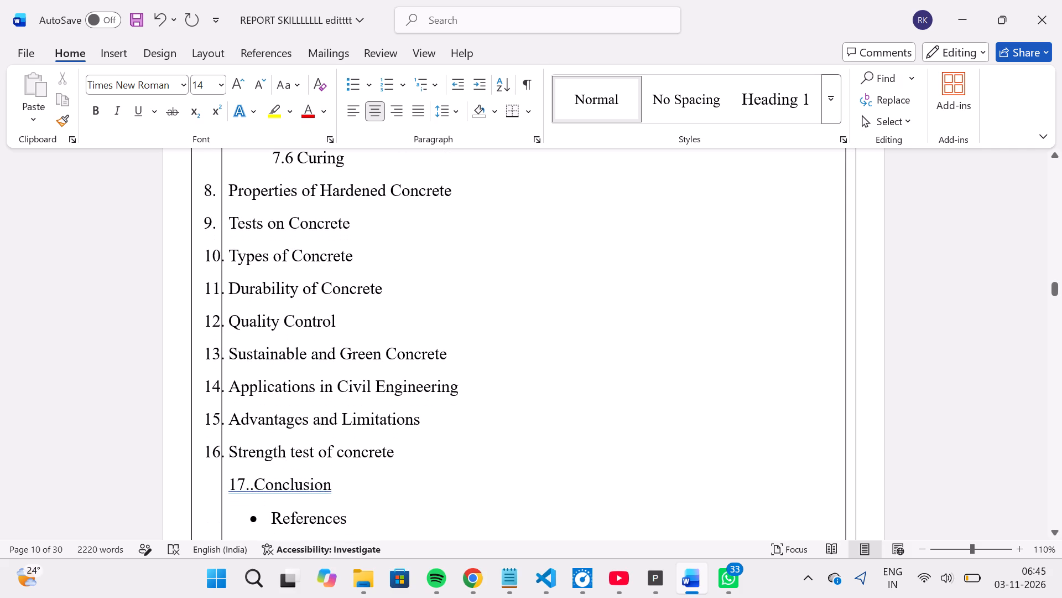
{"action": "scroll", "coordinate": [407, 291], "scroll_direction": "down", "scroll_amount": 4}
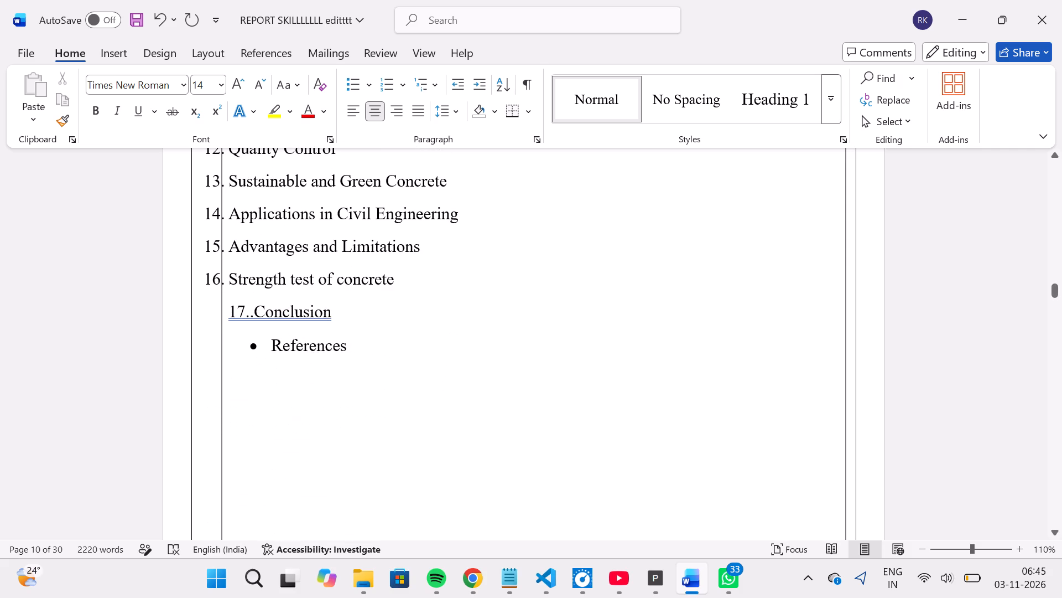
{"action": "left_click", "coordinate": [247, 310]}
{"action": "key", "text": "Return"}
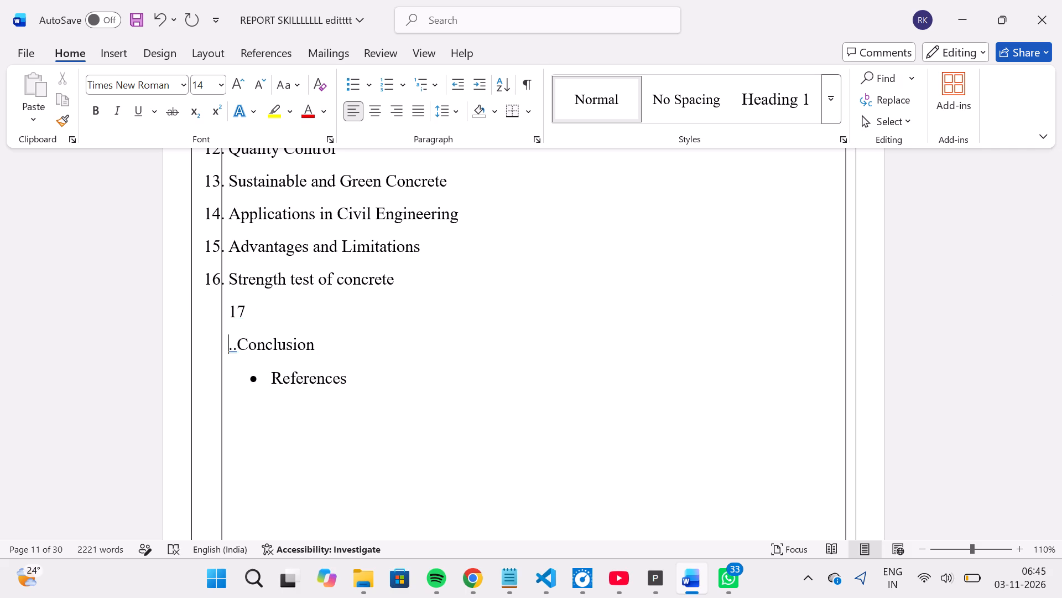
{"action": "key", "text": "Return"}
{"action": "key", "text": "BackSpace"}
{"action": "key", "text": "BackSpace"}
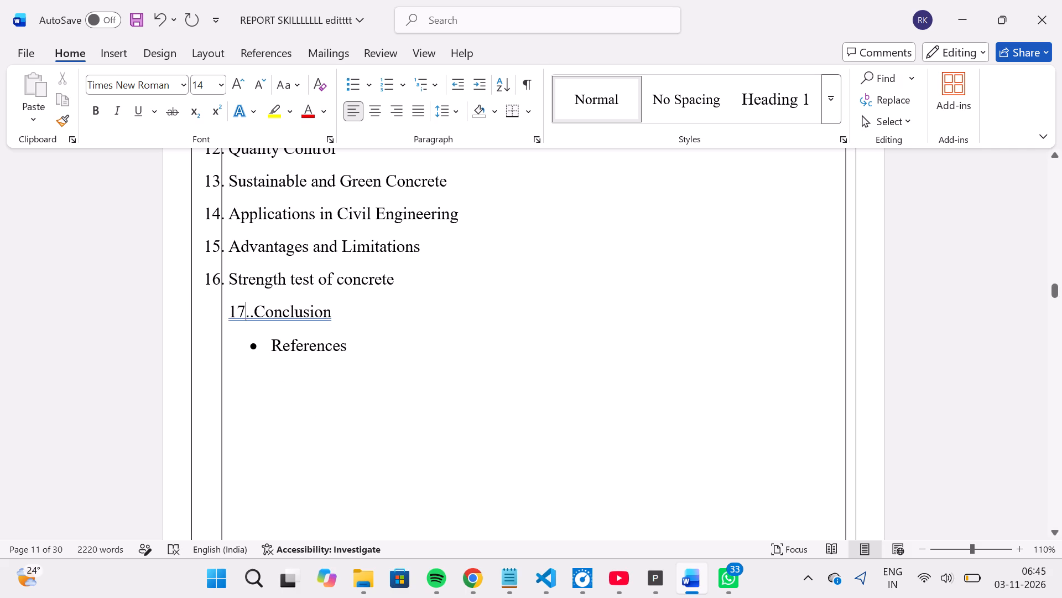
Delete the extra period after 17 in the table of contents' Conclusion entry.
{"action": "key", "text": "Right"}
{"action": "key", "text": "BackSpace"}
Review the layout of the pages after the table of contents, from the introductory pages through the Mix Design of Concrete section.
{"action": "scroll", "coordinate": [327, 373], "scroll_direction": "down", "scroll_amount": 10}
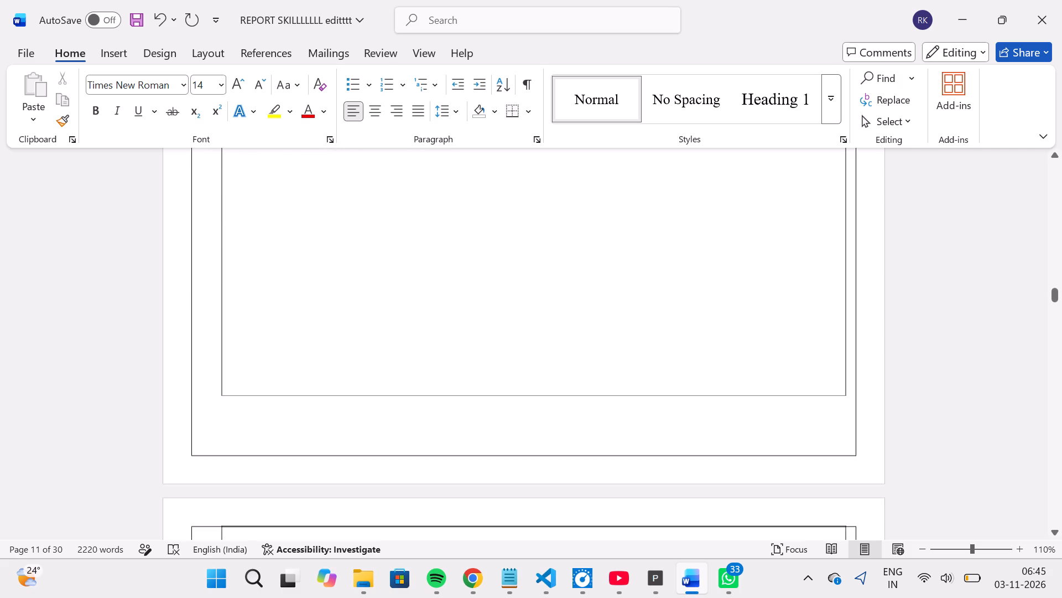
{"action": "scroll", "coordinate": [327, 373], "scroll_direction": "down", "scroll_amount": 18}
{"action": "scroll", "coordinate": [328, 388], "scroll_direction": "up", "scroll_amount": 1}
{"action": "scroll", "coordinate": [328, 388], "scroll_direction": "down", "scroll_amount": 6}
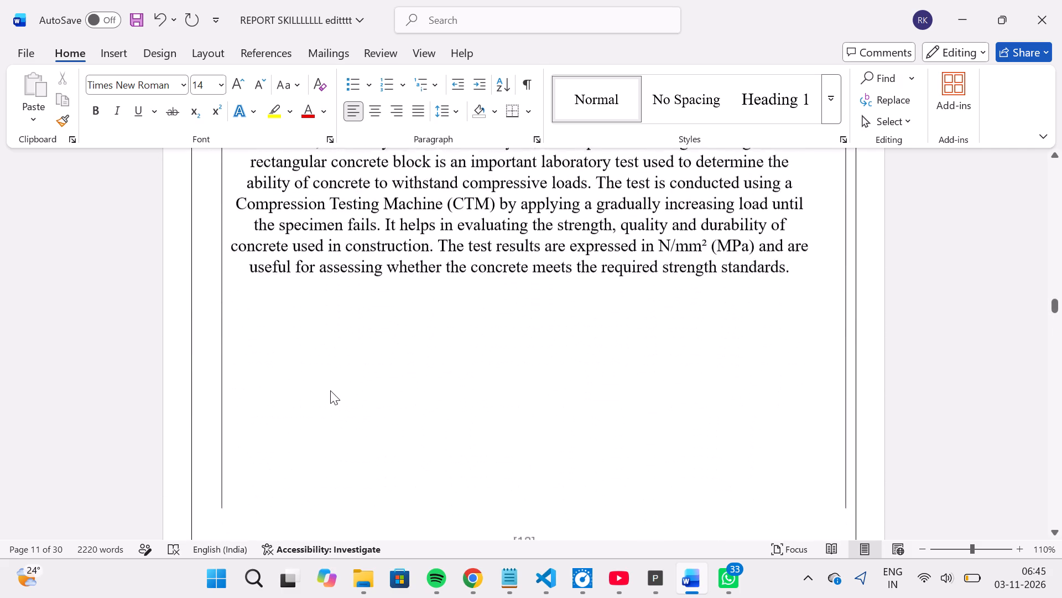
{"action": "scroll", "coordinate": [330, 390], "scroll_direction": "down", "scroll_amount": 11}
{"action": "scroll", "coordinate": [336, 413], "scroll_direction": "up", "scroll_amount": 5}
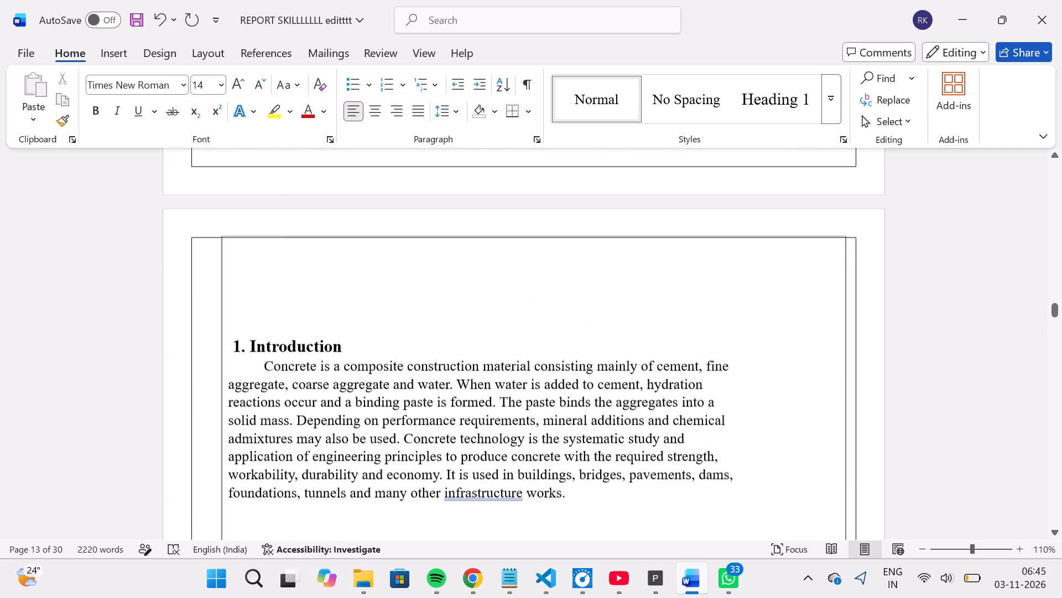
{"action": "scroll", "coordinate": [336, 413], "scroll_direction": "down", "scroll_amount": 13}
{"action": "scroll", "coordinate": [336, 411], "scroll_direction": "up", "scroll_amount": 1}
{"action": "scroll", "coordinate": [336, 411], "scroll_direction": "down", "scroll_amount": 7}
{"action": "scroll", "coordinate": [337, 414], "scroll_direction": "up", "scroll_amount": 1}
{"action": "scroll", "coordinate": [337, 415], "scroll_direction": "down", "scroll_amount": 3}
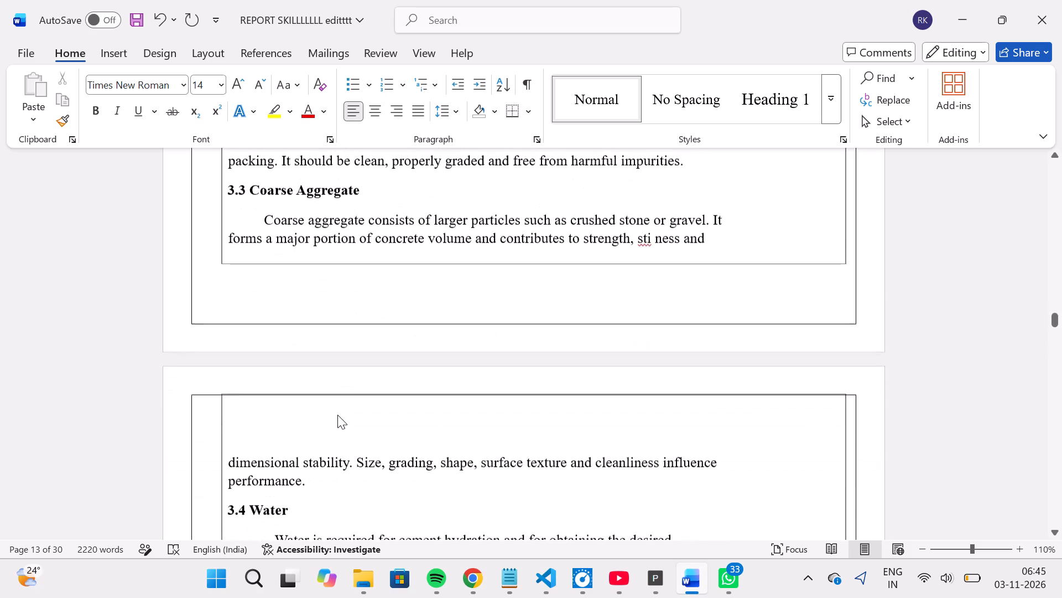
{"action": "scroll", "coordinate": [337, 415], "scroll_direction": "down", "scroll_amount": 12}
{"action": "scroll", "coordinate": [337, 415], "scroll_direction": "up", "scroll_amount": 1}
{"action": "scroll", "coordinate": [337, 415], "scroll_direction": "down", "scroll_amount": 9}
{"action": "scroll", "coordinate": [339, 380], "scroll_direction": "up", "scroll_amount": 4}
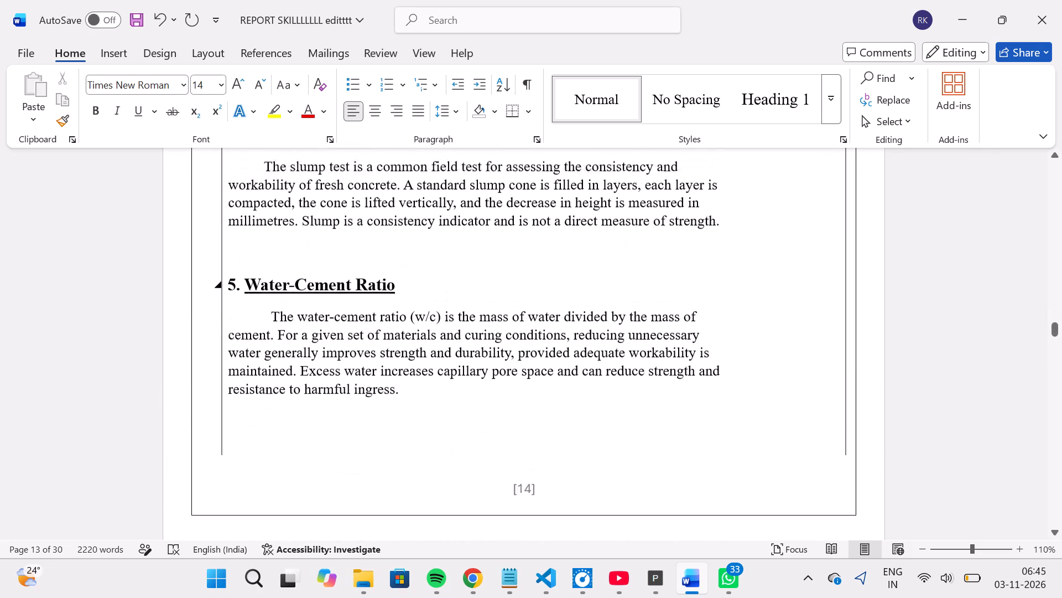
{"action": "scroll", "coordinate": [345, 346], "scroll_direction": "up", "scroll_amount": 6}
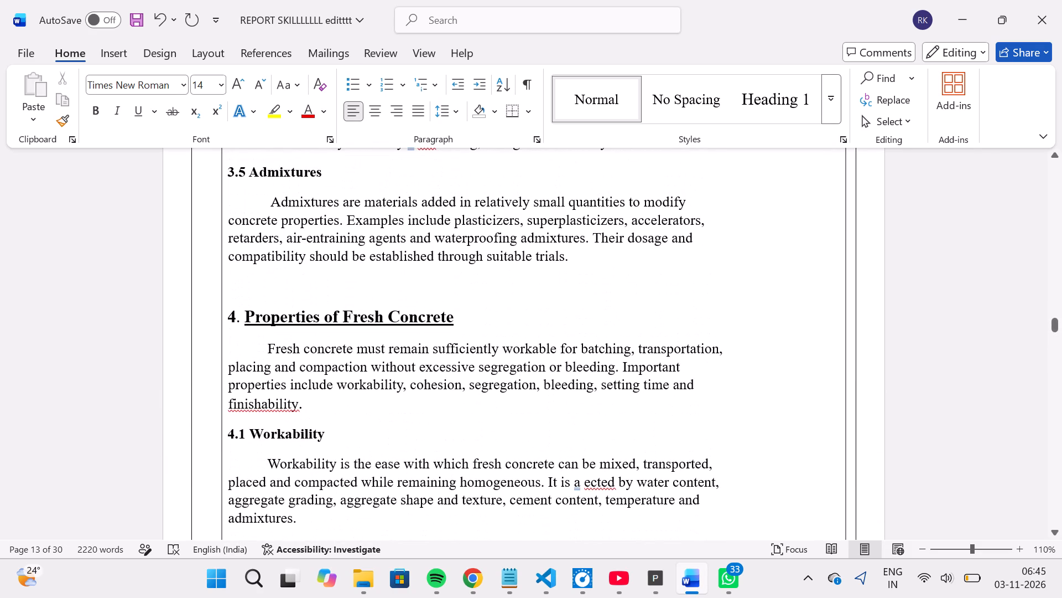
{"action": "scroll", "coordinate": [348, 367], "scroll_direction": "down", "scroll_amount": 20}
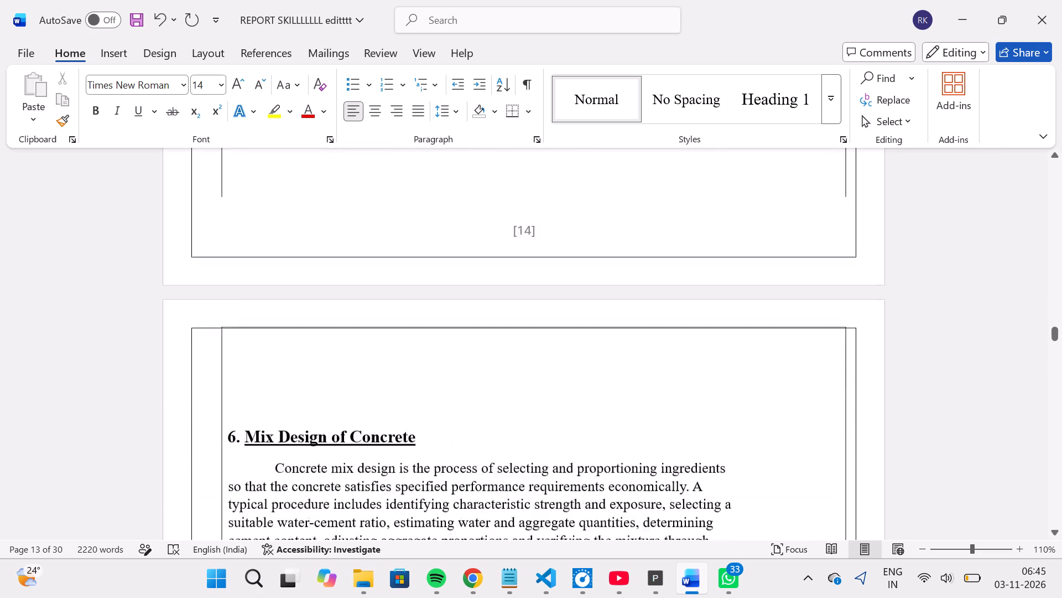
{"action": "scroll", "coordinate": [348, 379], "scroll_direction": "down", "scroll_amount": 2}
{"action": "scroll", "coordinate": [348, 380], "scroll_direction": "up", "scroll_amount": 1}
{"action": "scroll", "coordinate": [348, 380], "scroll_direction": "down", "scroll_amount": 2}
{"action": "scroll", "coordinate": [348, 380], "scroll_direction": "down", "scroll_amount": 19}
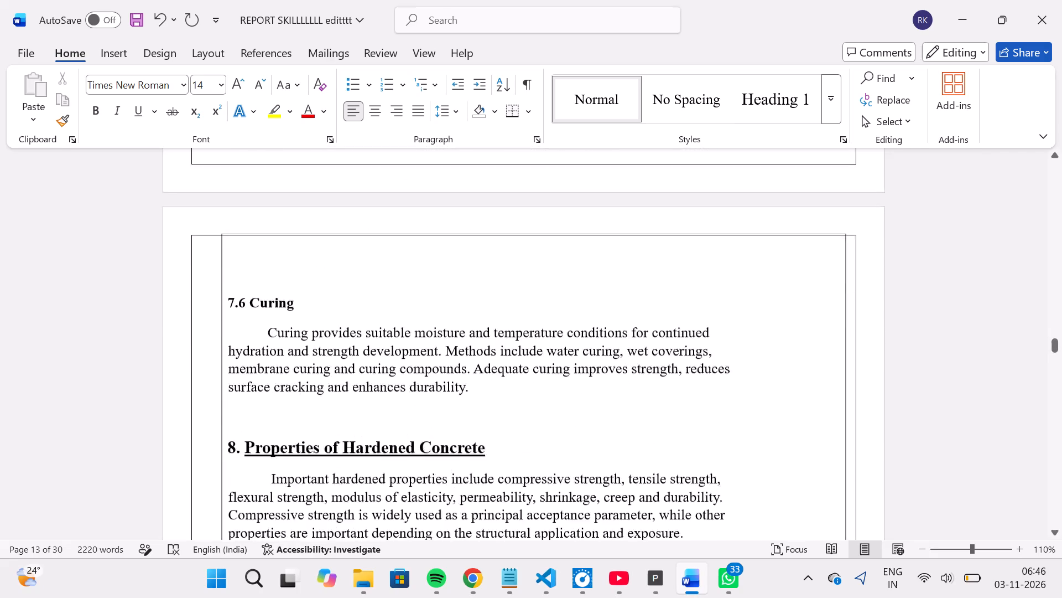
Review the layout of the pages from section 7.6 Curing through the compressive strength test's procedure to its Observation Table.
{"action": "scroll", "coordinate": [348, 384], "scroll_direction": "down", "scroll_amount": 2}
{"action": "scroll", "coordinate": [348, 384], "scroll_direction": "up", "scroll_amount": 1}
{"action": "scroll", "coordinate": [348, 384], "scroll_direction": "down", "scroll_amount": 4}
{"action": "scroll", "coordinate": [350, 384], "scroll_direction": "up", "scroll_amount": 4}
{"action": "scroll", "coordinate": [350, 384], "scroll_direction": "down", "scroll_amount": 1}
{"action": "scroll", "coordinate": [350, 384], "scroll_direction": "up", "scroll_amount": 1}
{"action": "scroll", "coordinate": [350, 384], "scroll_direction": "down", "scroll_amount": 3}
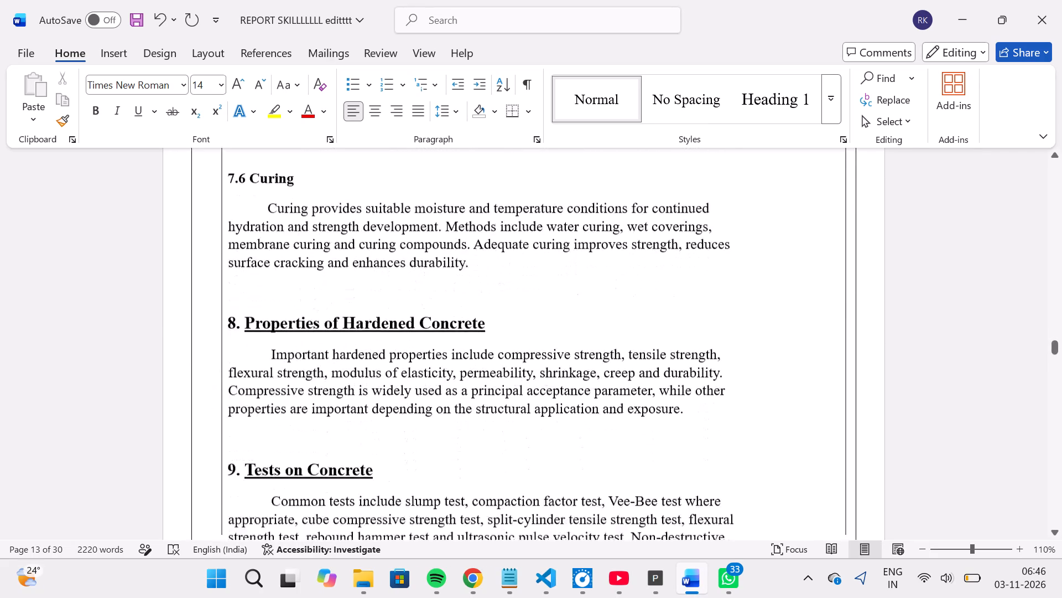
{"action": "scroll", "coordinate": [350, 384], "scroll_direction": "down", "scroll_amount": 16}
{"action": "scroll", "coordinate": [351, 389], "scroll_direction": "up", "scroll_amount": 1}
{"action": "scroll", "coordinate": [351, 389], "scroll_direction": "down", "scroll_amount": 7}
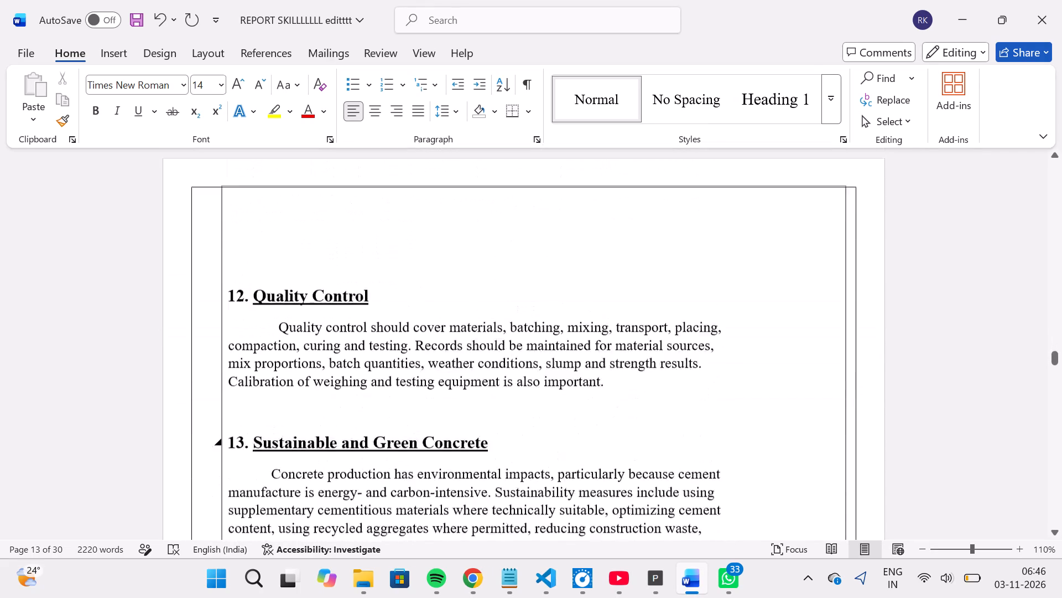
{"action": "scroll", "coordinate": [351, 390], "scroll_direction": "down", "scroll_amount": 20}
{"action": "scroll", "coordinate": [353, 394], "scroll_direction": "up", "scroll_amount": 1}
{"action": "scroll", "coordinate": [353, 394], "scroll_direction": "down", "scroll_amount": 12}
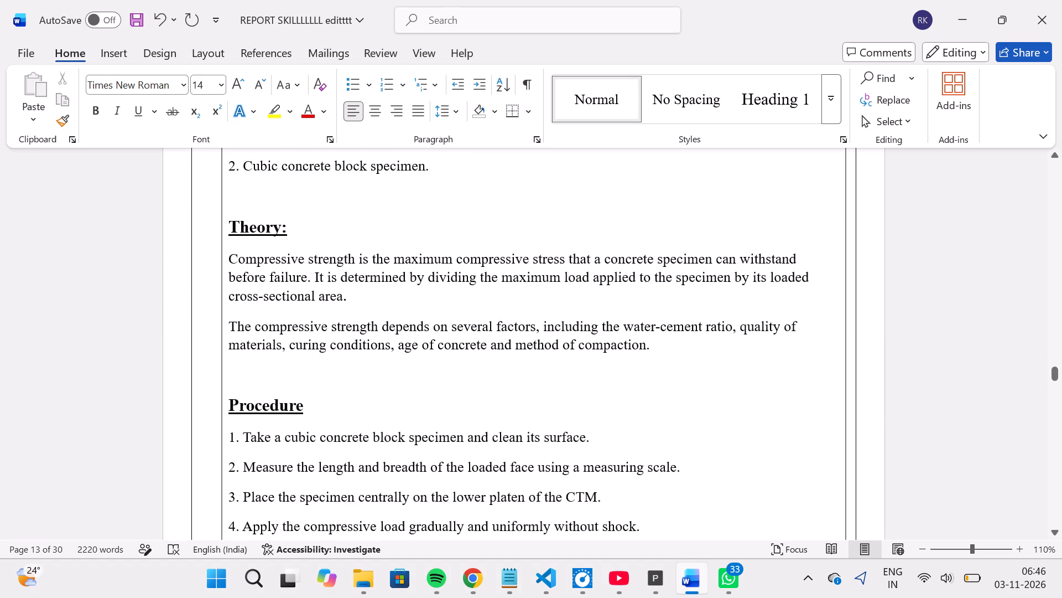
{"action": "scroll", "coordinate": [354, 403], "scroll_direction": "down", "scroll_amount": 14}
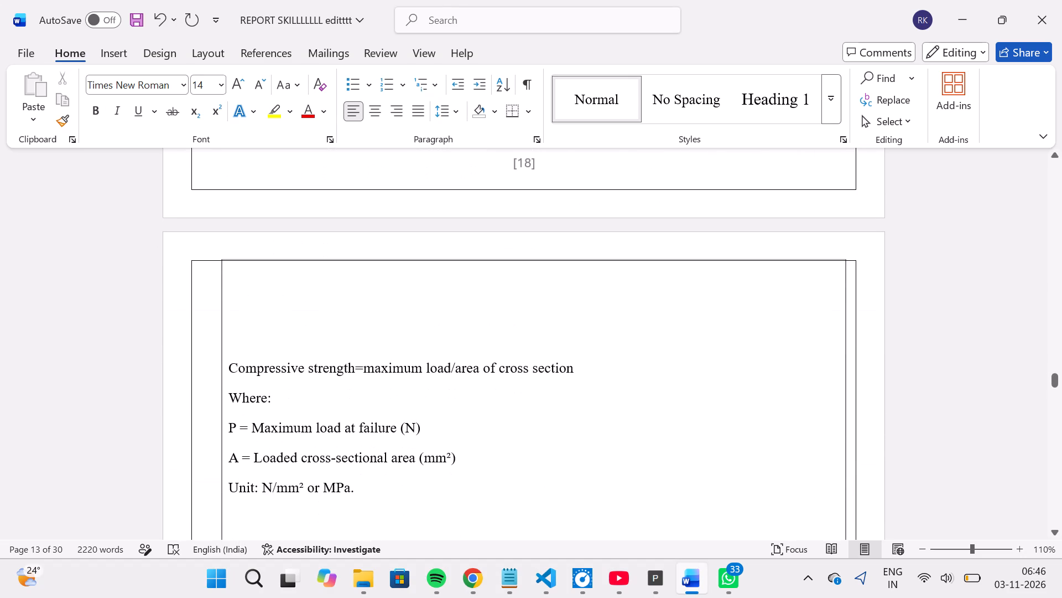
{"action": "scroll", "coordinate": [355, 401], "scroll_direction": "up", "scroll_amount": 4}
{"action": "scroll", "coordinate": [355, 401], "scroll_direction": "down", "scroll_amount": 6}
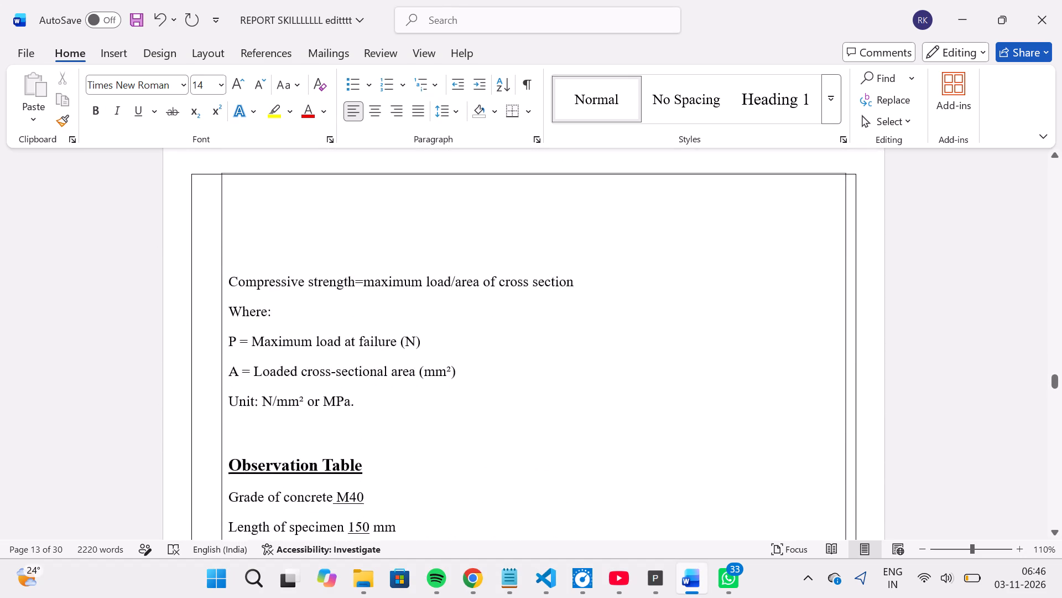
{"action": "scroll", "coordinate": [355, 401], "scroll_direction": "down", "scroll_amount": 2}
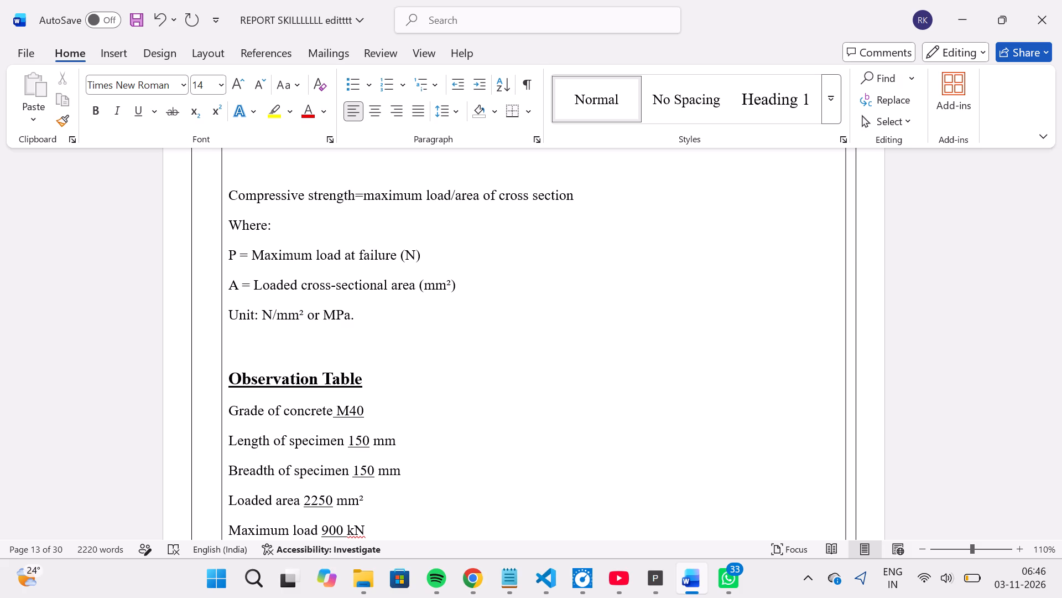
Push the Formula heading onto the following page so it sits directly above the compressive strength equation.
{"action": "scroll", "coordinate": [354, 405], "scroll_direction": "up", "scroll_amount": 7}
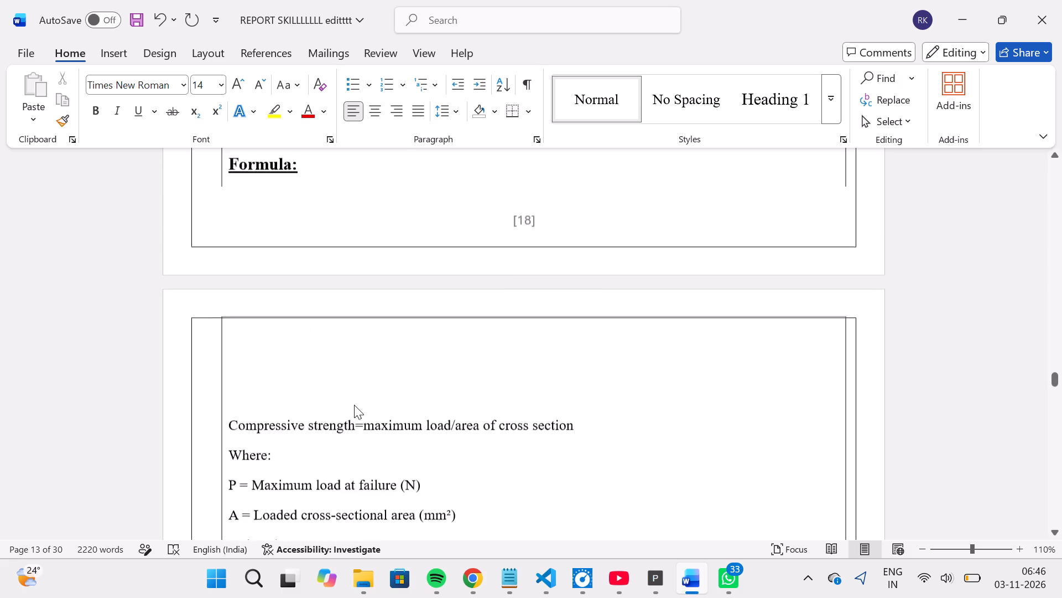
{"action": "left_click", "coordinate": [224, 237]}
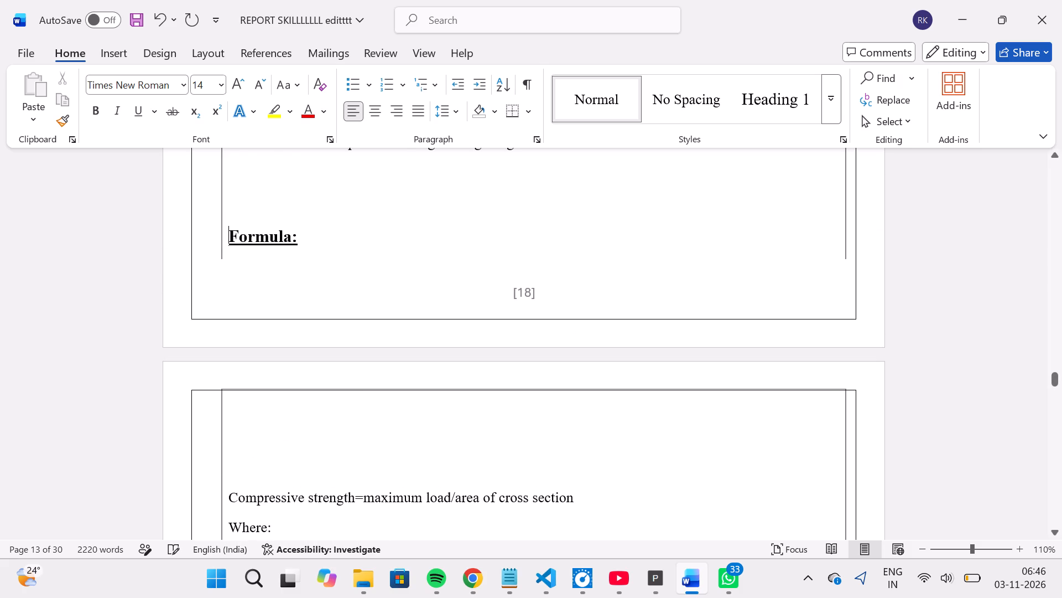
{"action": "key", "text": "Return"}
{"action": "scroll", "coordinate": [408, 292], "scroll_direction": "down", "scroll_amount": 5}
{"action": "scroll", "coordinate": [412, 286], "scroll_direction": "up", "scroll_amount": 4}
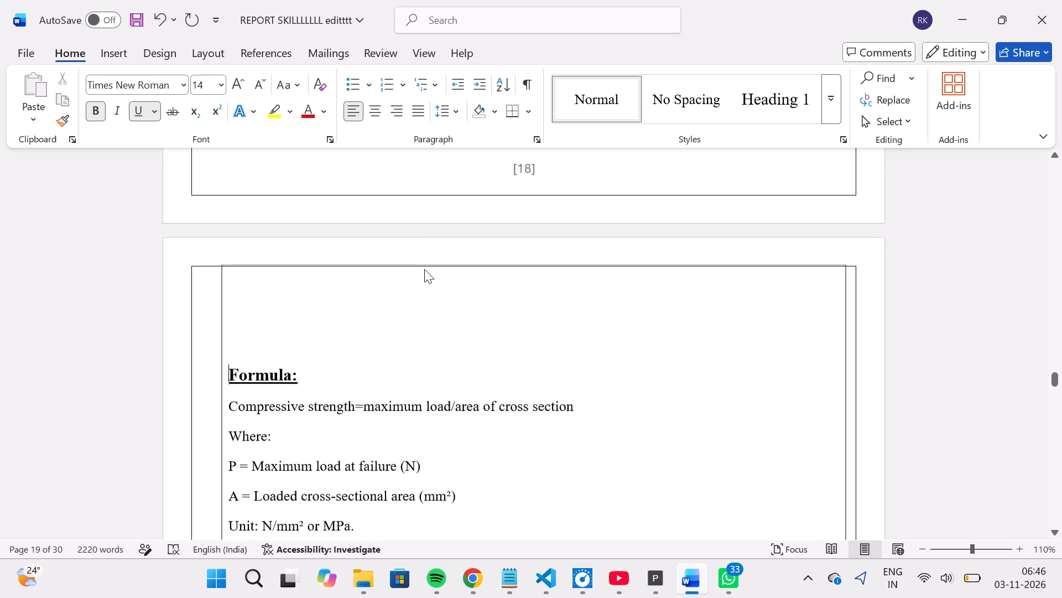
{"action": "scroll", "coordinate": [431, 253], "scroll_direction": "up", "scroll_amount": 5}
{"action": "scroll", "coordinate": [431, 262], "scroll_direction": "down", "scroll_amount": 17}
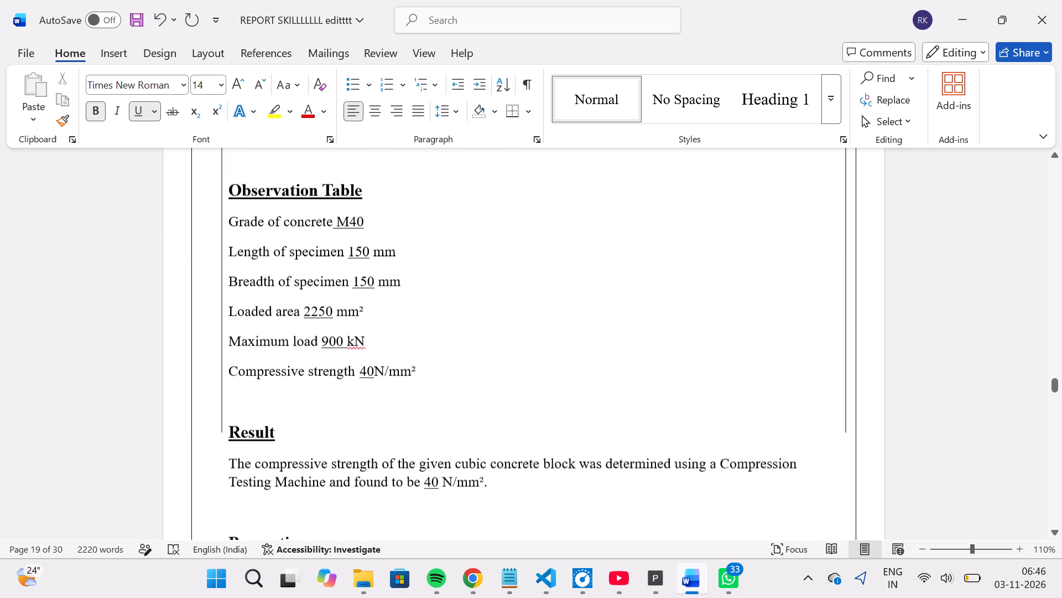
Review the layout from the Observation Table through the Result and Precautions sections to the empty page that follows.
{"action": "scroll", "coordinate": [430, 283], "scroll_direction": "down", "scroll_amount": 5}
{"action": "scroll", "coordinate": [430, 283], "scroll_direction": "up", "scroll_amount": 6}
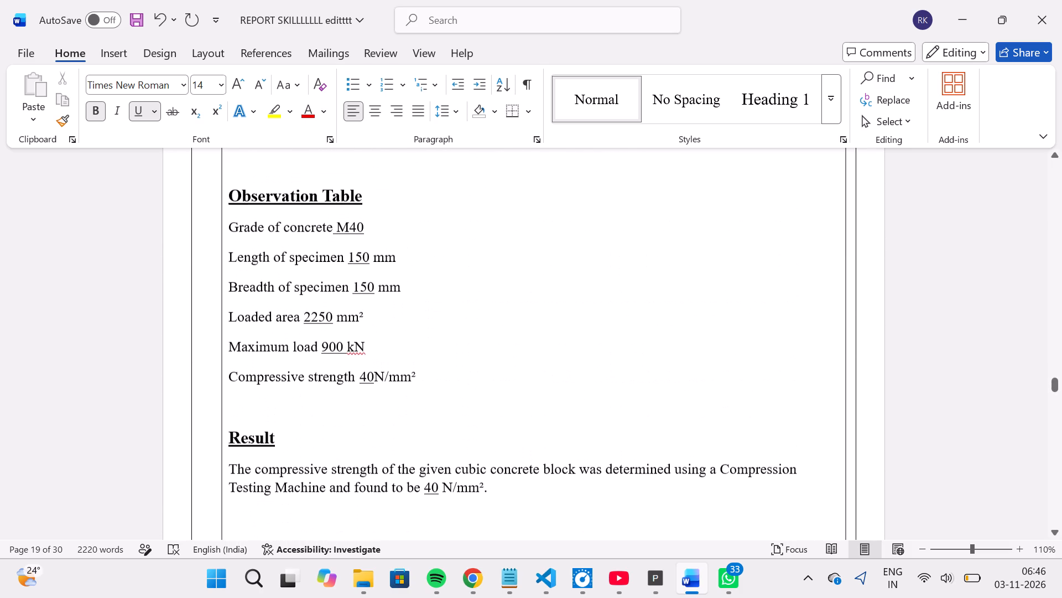
{"action": "scroll", "coordinate": [430, 292], "scroll_direction": "down", "scroll_amount": 3}
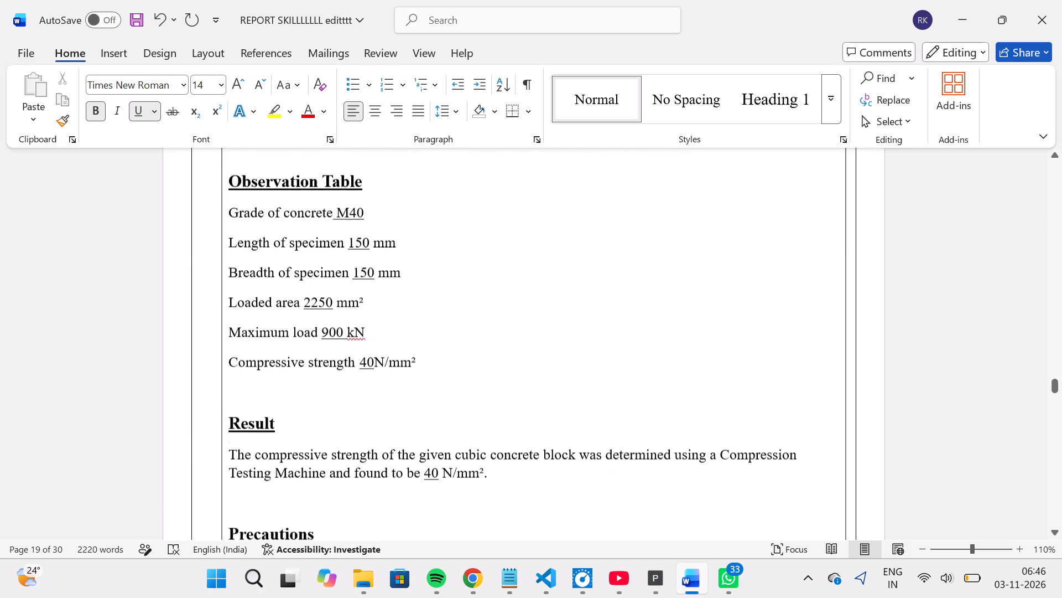
{"action": "scroll", "coordinate": [430, 294], "scroll_direction": "down", "scroll_amount": 8}
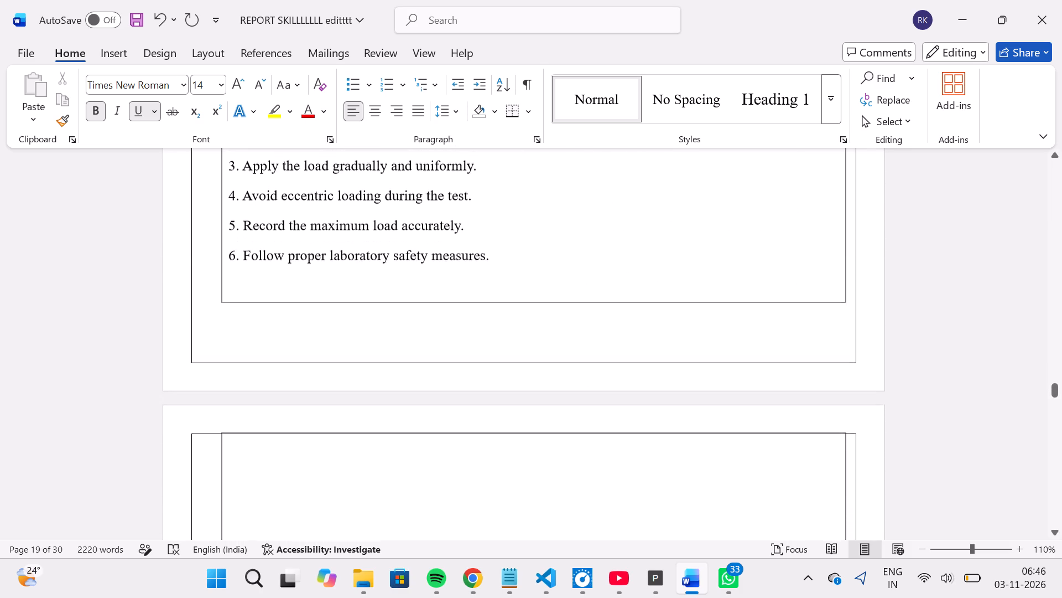
{"action": "scroll", "coordinate": [438, 293], "scroll_direction": "down", "scroll_amount": 12}
{"action": "scroll", "coordinate": [438, 304], "scroll_direction": "up", "scroll_amount": 1}
{"action": "scroll", "coordinate": [438, 304], "scroll_direction": "down", "scroll_amount": 9}
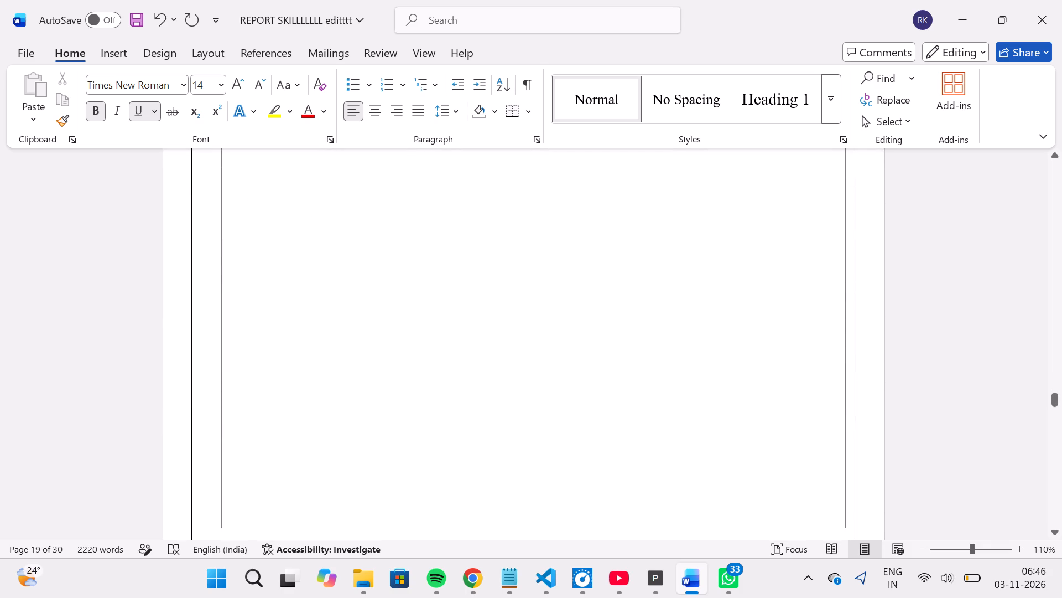
Delete the empty lines ahead of the Conclusion section to remove one of the blank pages.
{"action": "scroll", "coordinate": [437, 304], "scroll_direction": "down", "scroll_amount": 16}
{"action": "scroll", "coordinate": [438, 319], "scroll_direction": "down", "scroll_amount": 14}
{"action": "scroll", "coordinate": [435, 322], "scroll_direction": "up", "scroll_amount": 1}
{"action": "scroll", "coordinate": [435, 322], "scroll_direction": "down", "scroll_amount": 3}
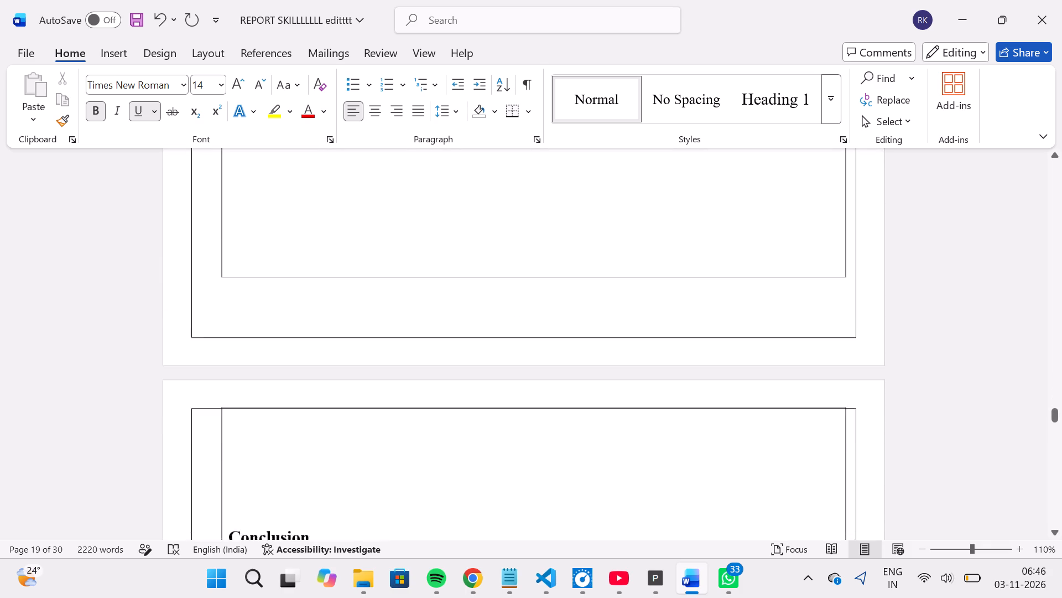
{"action": "scroll", "coordinate": [436, 319], "scroll_direction": "down", "scroll_amount": 1}
{"action": "scroll", "coordinate": [440, 313], "scroll_direction": "up", "scroll_amount": 6}
{"action": "left_click", "coordinate": [376, 283]}
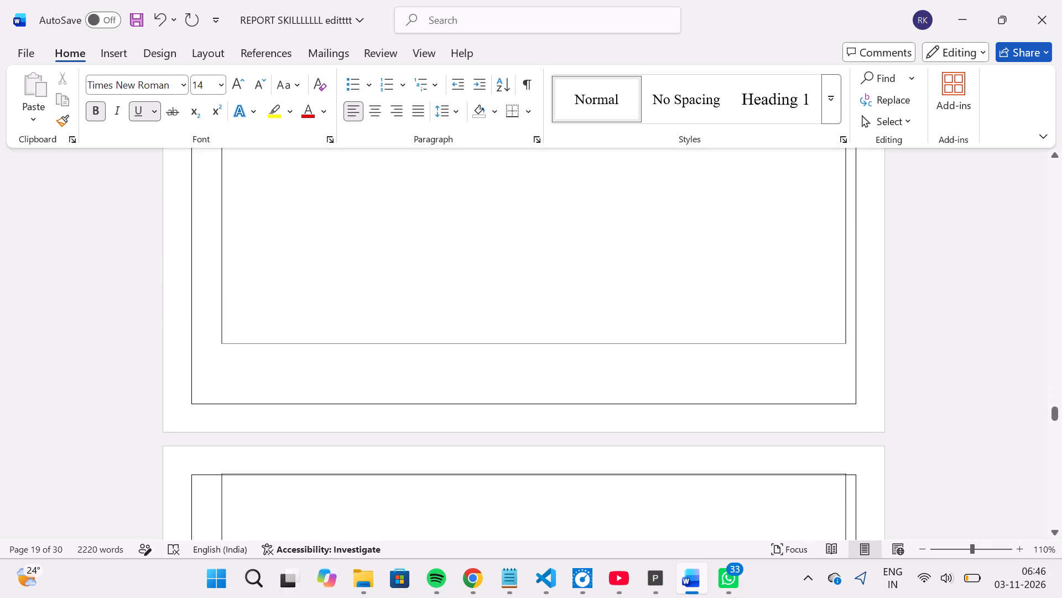
{"action": "key", "text": "BackSpace"}
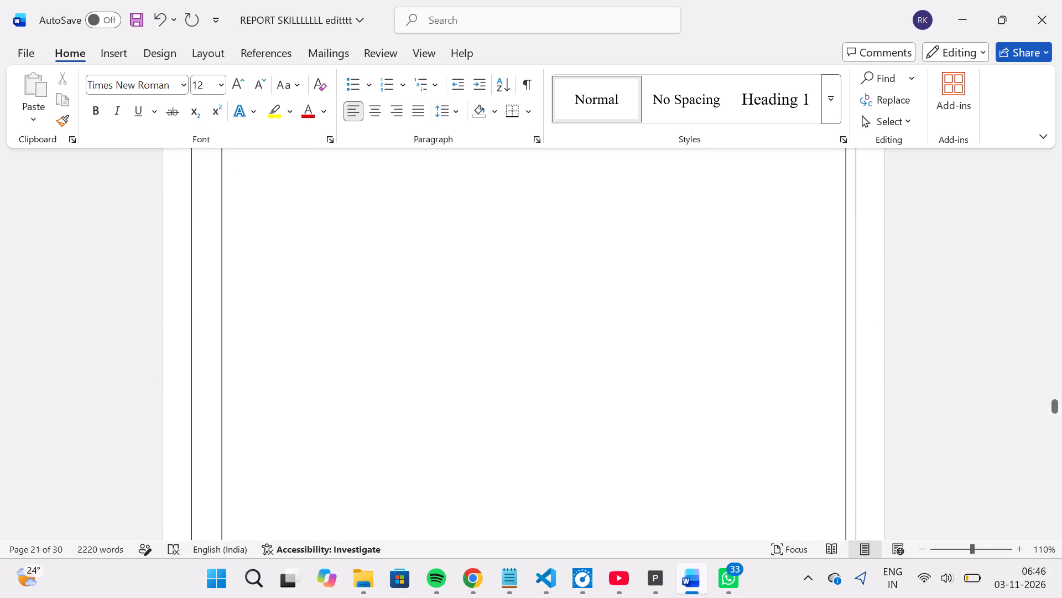
{"action": "key", "text": "BackSpace"}
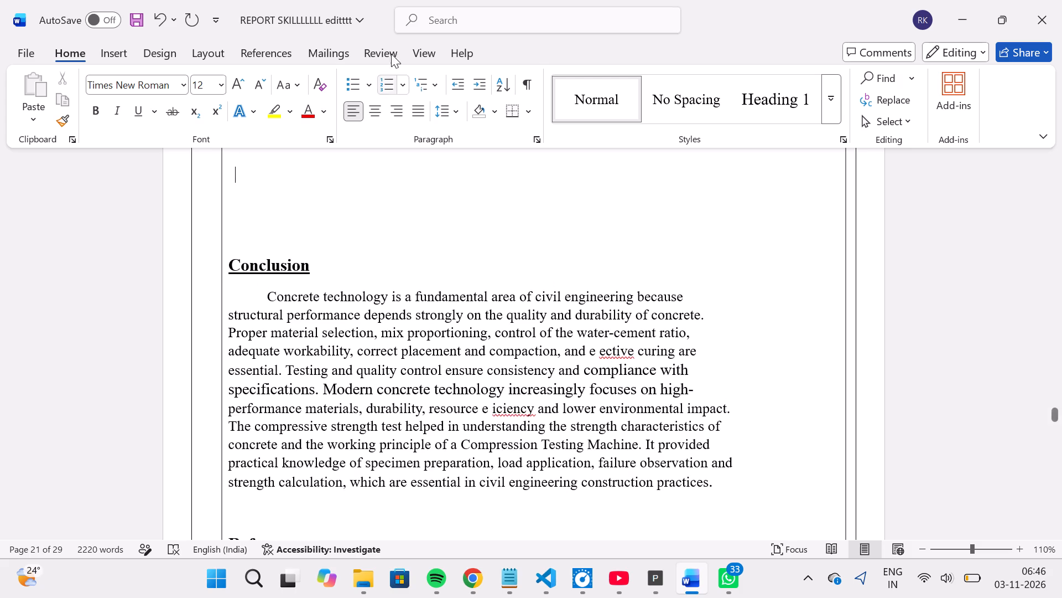
Check the page flow from the Result and Precautions sections across the blank page to the Conclusion and References.
{"action": "scroll", "coordinate": [428, 196], "scroll_direction": "up", "scroll_amount": 3}
{"action": "scroll", "coordinate": [432, 290], "scroll_direction": "up", "scroll_amount": 15}
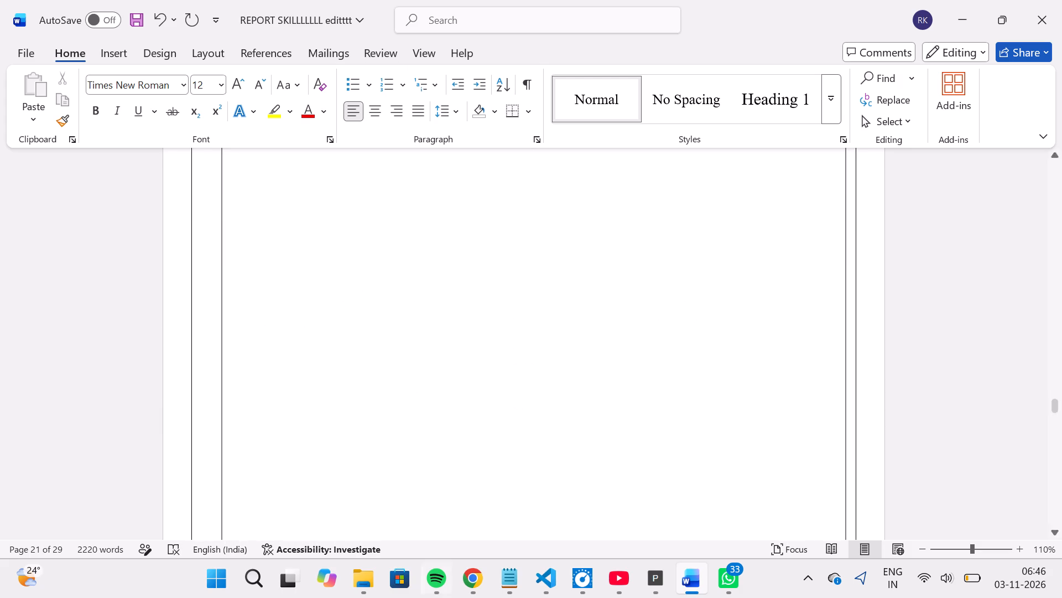
{"action": "scroll", "coordinate": [442, 458], "scroll_direction": "up", "scroll_amount": 12}
{"action": "scroll", "coordinate": [464, 555], "scroll_direction": "up", "scroll_amount": 6}
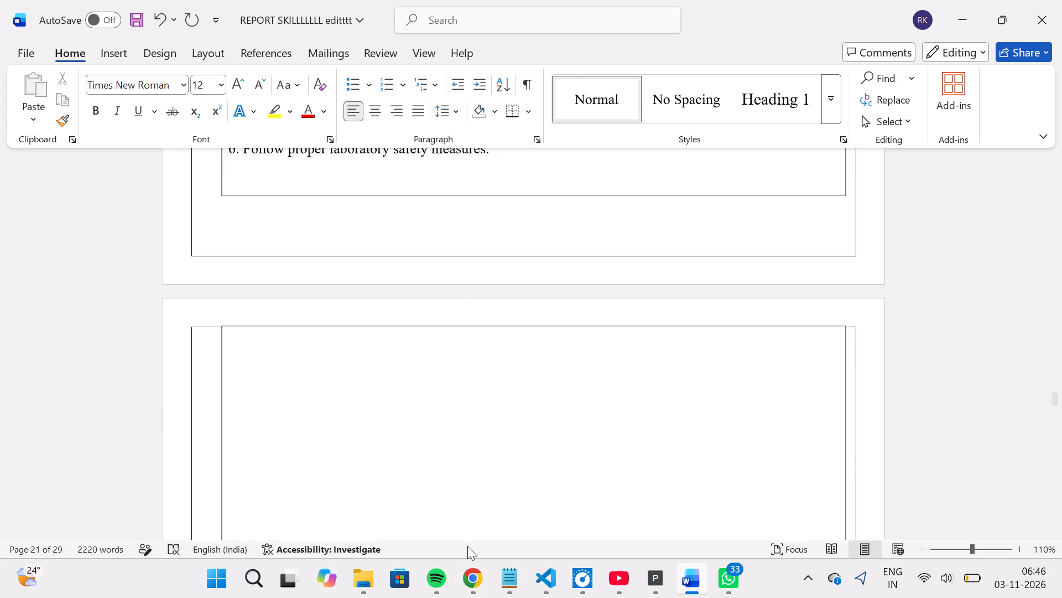
{"action": "scroll", "coordinate": [461, 358], "scroll_direction": "up", "scroll_amount": 10}
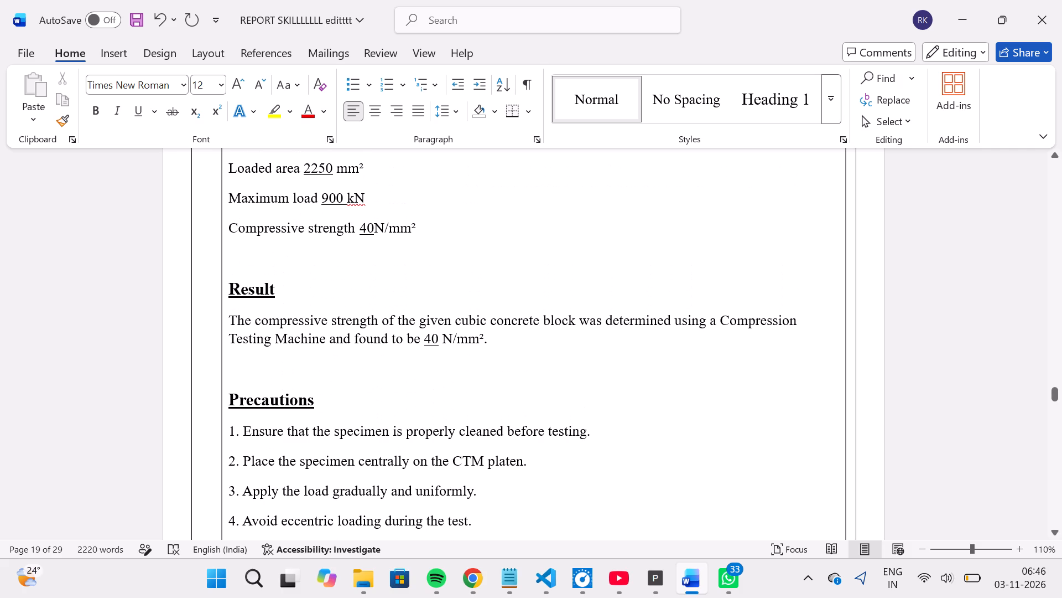
{"action": "scroll", "coordinate": [464, 362], "scroll_direction": "down", "scroll_amount": 19}
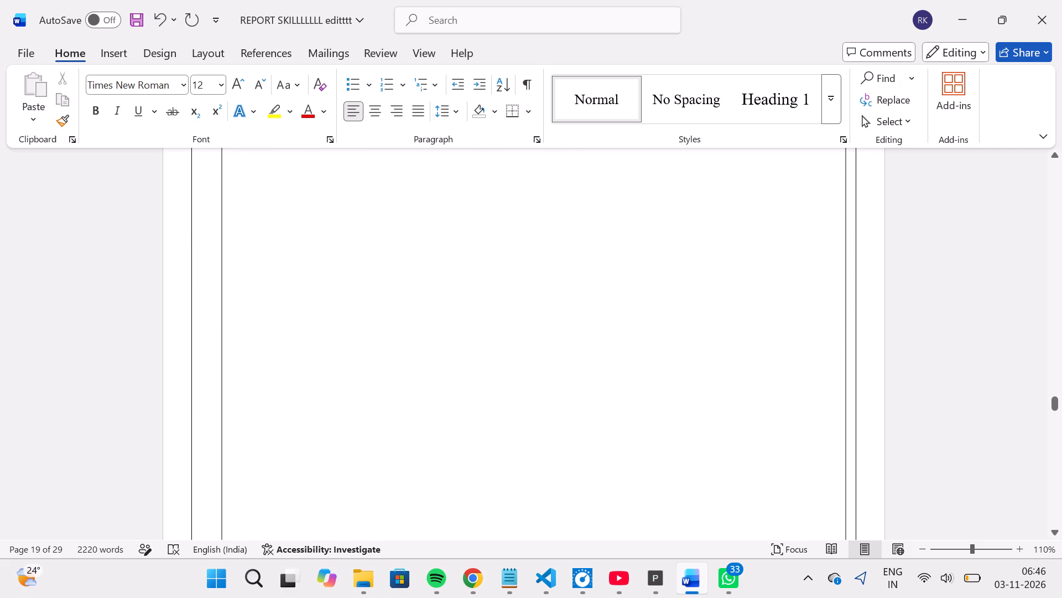
{"action": "scroll", "coordinate": [463, 373], "scroll_direction": "down", "scroll_amount": 4}
{"action": "scroll", "coordinate": [463, 373], "scroll_direction": "up", "scroll_amount": 1}
{"action": "scroll", "coordinate": [463, 373], "scroll_direction": "down", "scroll_amount": 19}
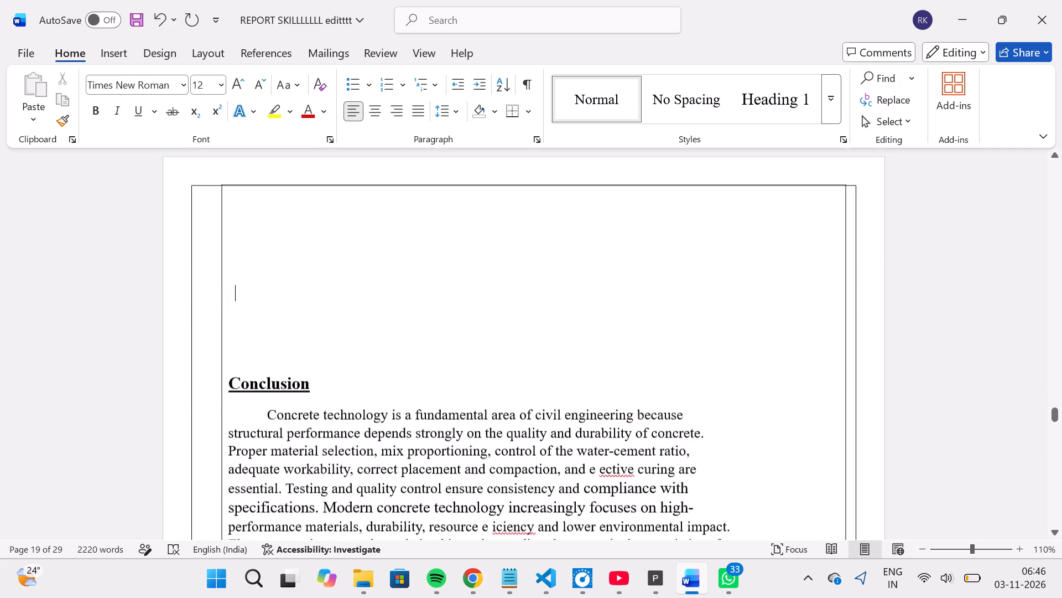
{"action": "scroll", "coordinate": [463, 379], "scroll_direction": "down", "scroll_amount": 9}
{"action": "scroll", "coordinate": [463, 379], "scroll_direction": "up", "scroll_amount": 5}
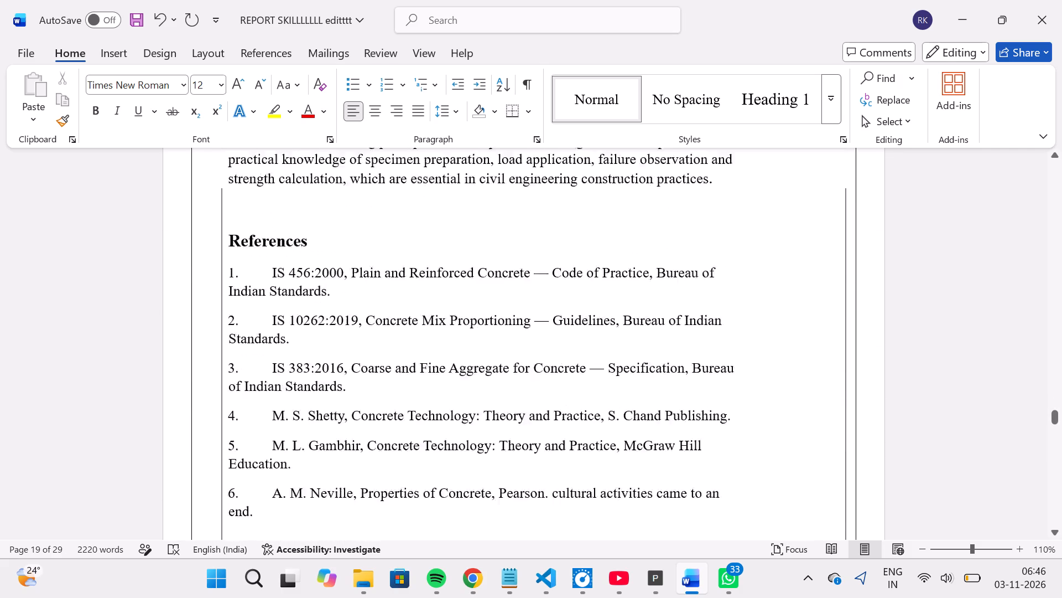
{"action": "scroll", "coordinate": [463, 379], "scroll_direction": "up", "scroll_amount": 17}
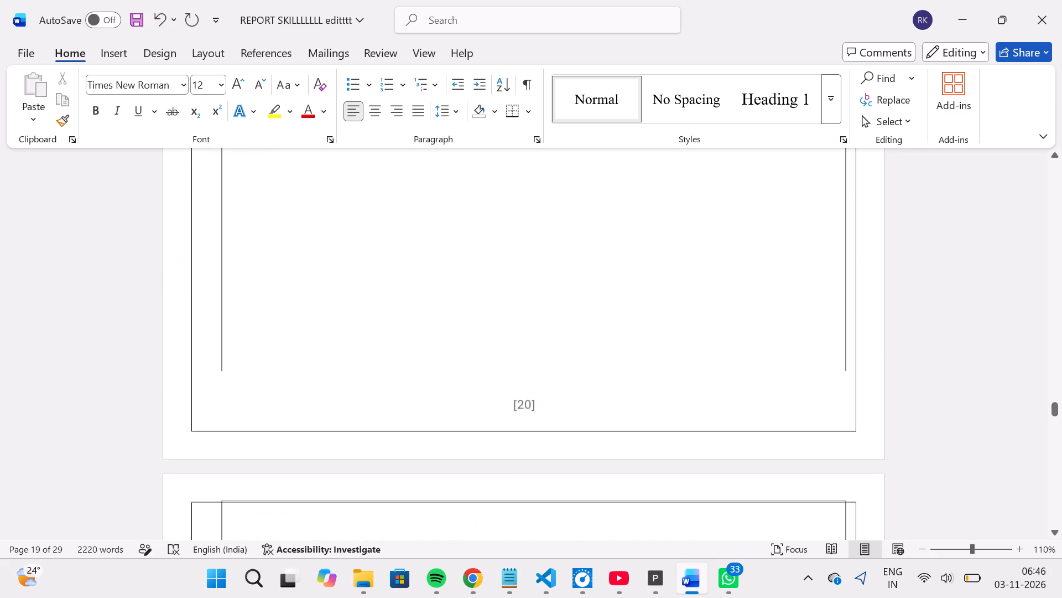
Delete the remaining empty line at the top of the Conclusion page, above its heading.
{"action": "scroll", "coordinate": [463, 379], "scroll_direction": "up", "scroll_amount": 1}
{"action": "scroll", "coordinate": [464, 382], "scroll_direction": "down", "scroll_amount": 11}
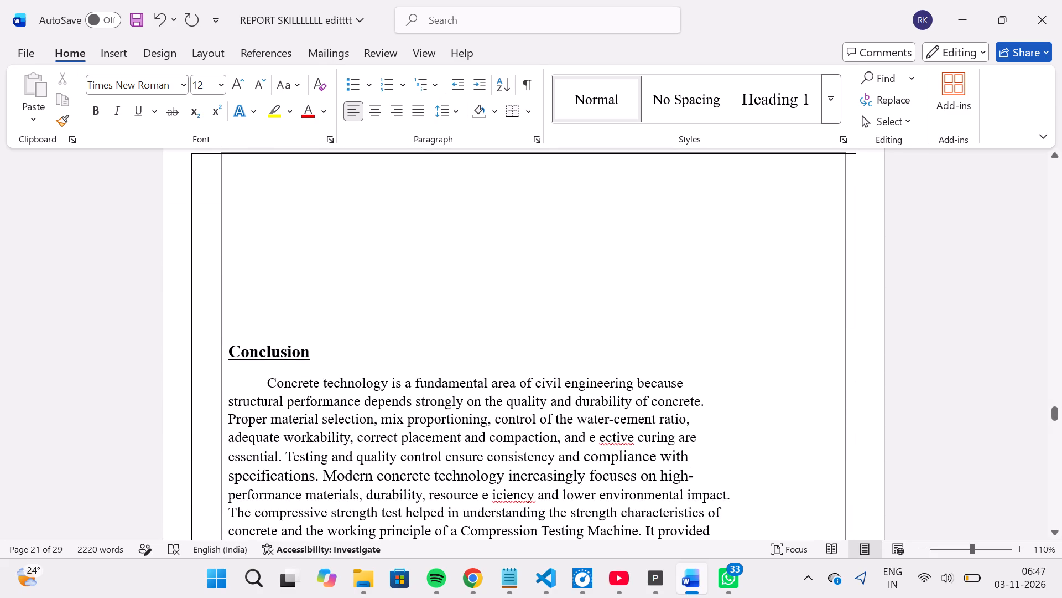
{"action": "key", "text": "BackSpace"}
{"action": "scroll", "coordinate": [475, 307], "scroll_direction": "down", "scroll_amount": 5}
{"action": "scroll", "coordinate": [478, 306], "scroll_direction": "up", "scroll_amount": 1}
{"action": "scroll", "coordinate": [478, 307], "scroll_direction": "down", "scroll_amount": 1}
{"action": "scroll", "coordinate": [478, 307], "scroll_direction": "up", "scroll_amount": 1}
{"action": "scroll", "coordinate": [478, 307], "scroll_direction": "down", "scroll_amount": 19}
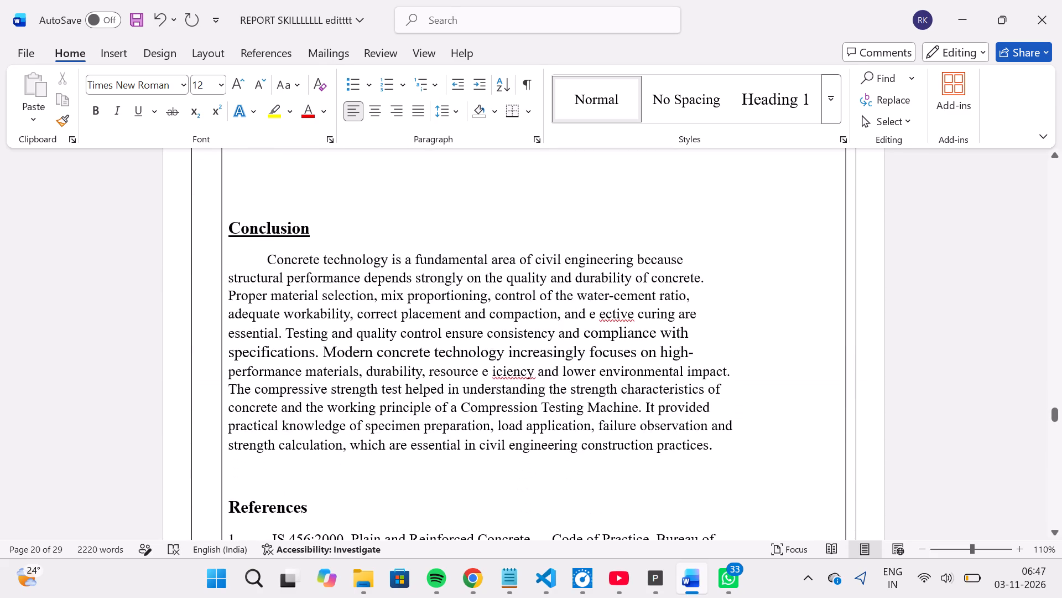
Insert the picture "utm skill photo" from the Documents folder on the blank page between Precautions and Conclusion.
{"action": "scroll", "coordinate": [488, 305], "scroll_direction": "up", "scroll_amount": 14}
{"action": "scroll", "coordinate": [497, 344], "scroll_direction": "up", "scroll_amount": 10}
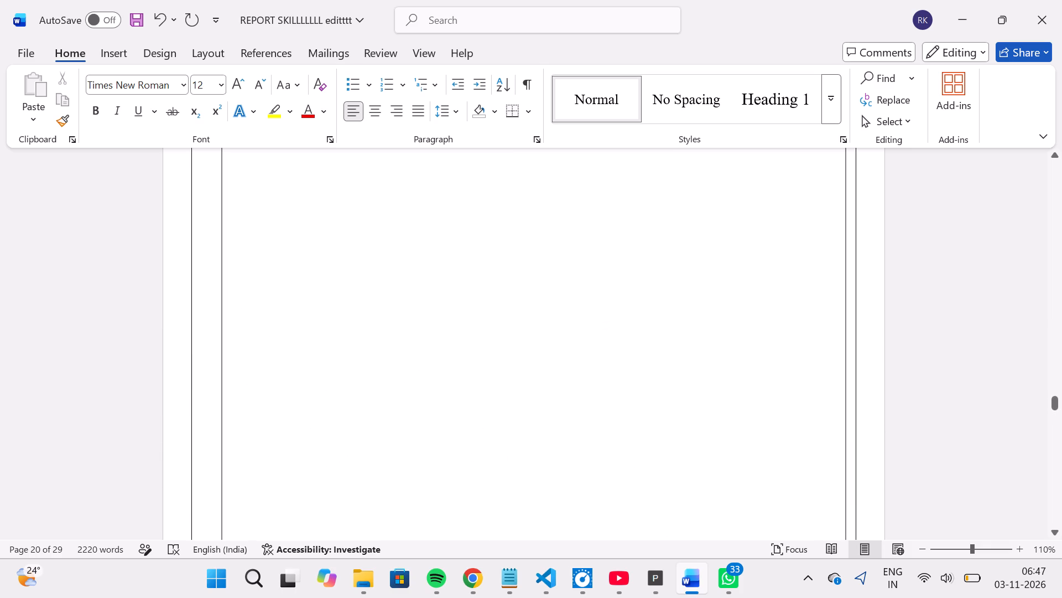
{"action": "scroll", "coordinate": [501, 417], "scroll_direction": "up", "scroll_amount": 7}
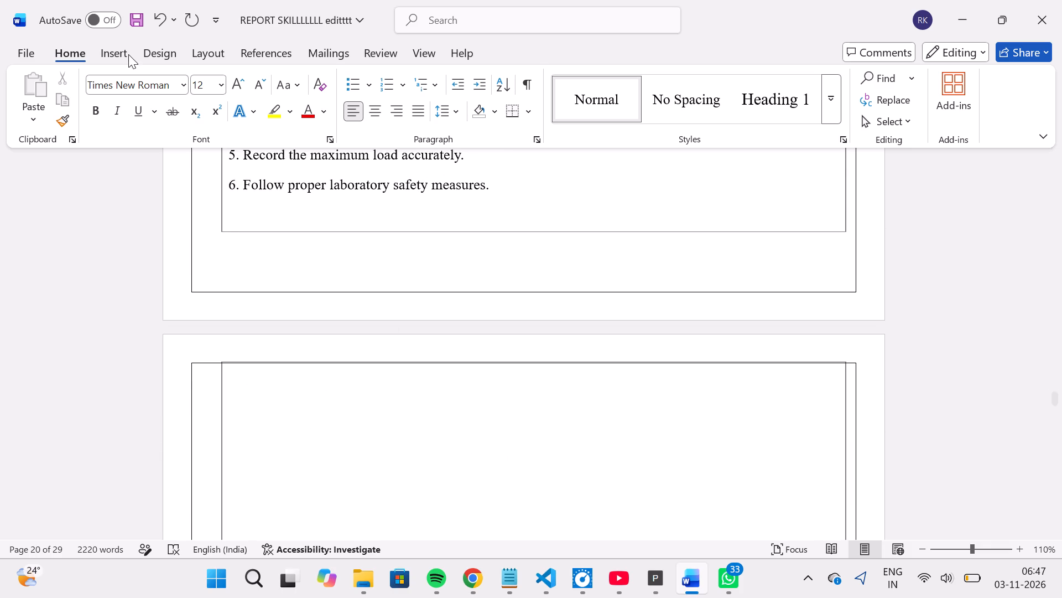
{"action": "left_click", "coordinate": [123, 51]}
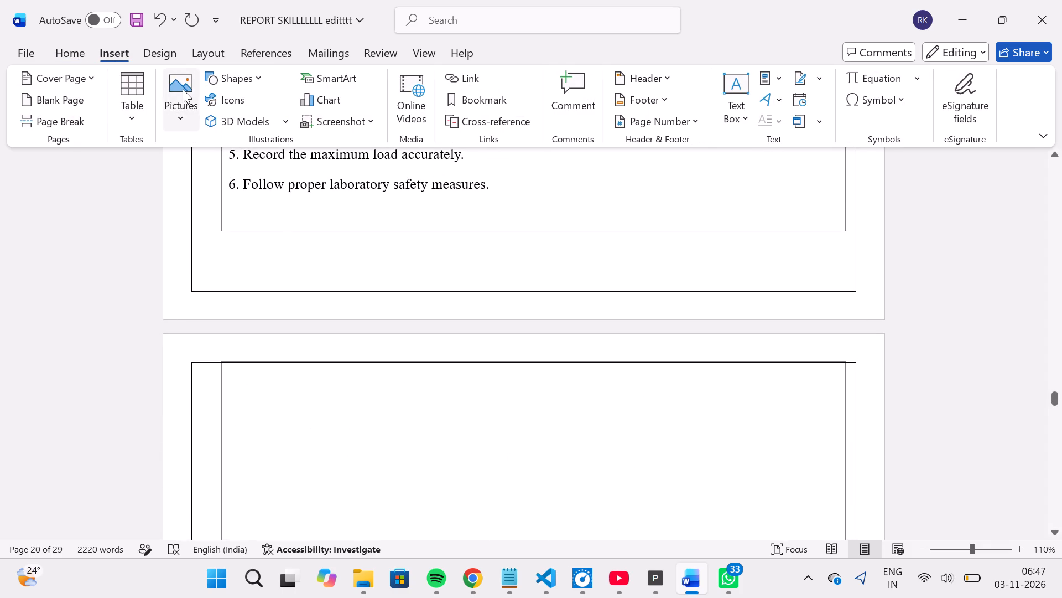
{"action": "left_click", "coordinate": [183, 89]}
{"action": "left_click", "coordinate": [198, 170]}
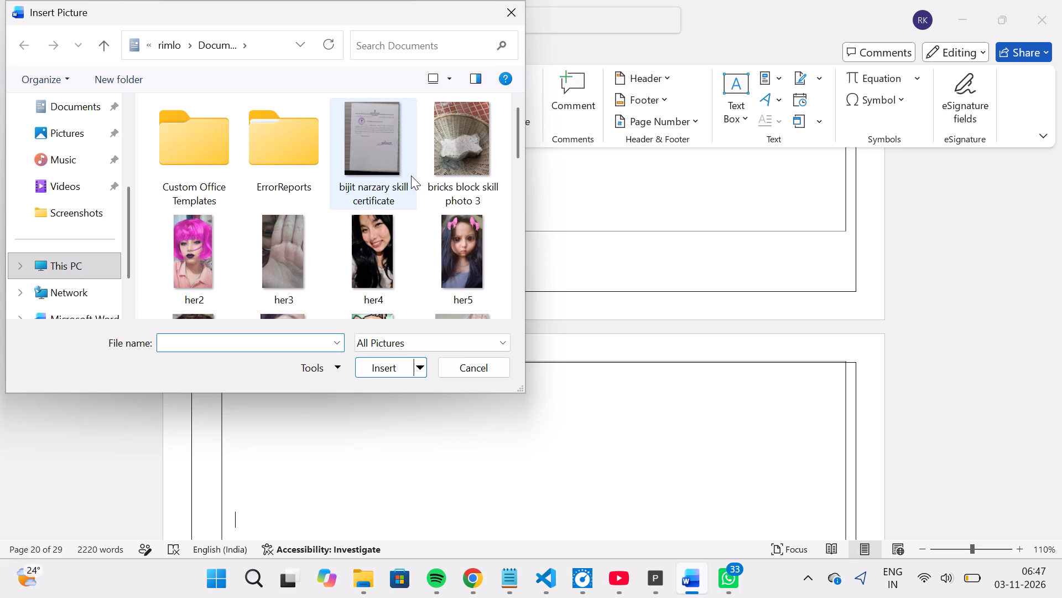
{"action": "scroll", "coordinate": [377, 183], "scroll_direction": "down", "scroll_amount": 7}
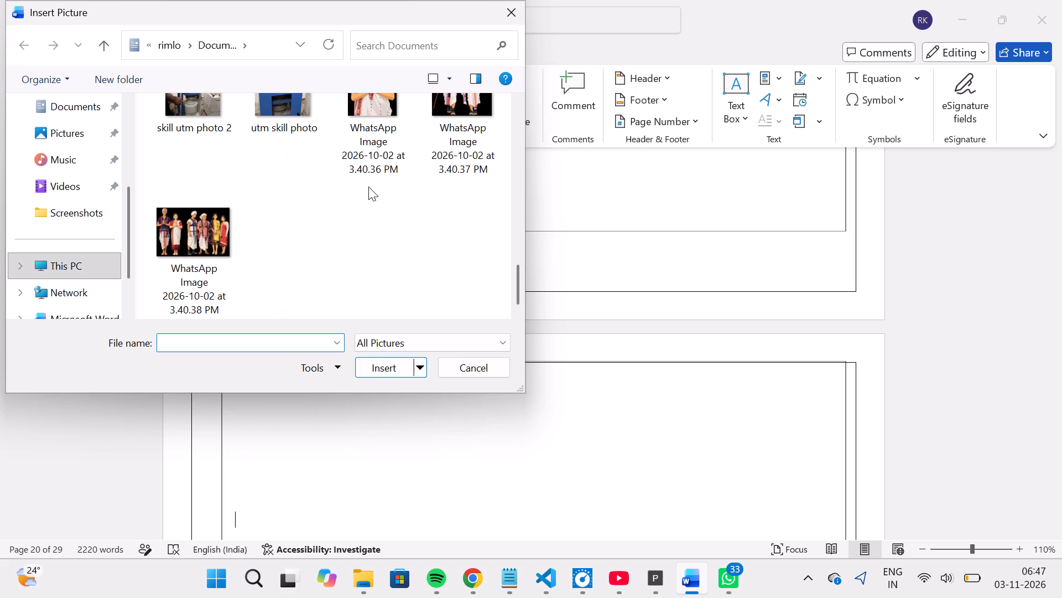
{"action": "scroll", "coordinate": [368, 187], "scroll_direction": "up", "scroll_amount": 1}
{"action": "scroll", "coordinate": [278, 156], "scroll_direction": "up", "scroll_amount": 1}
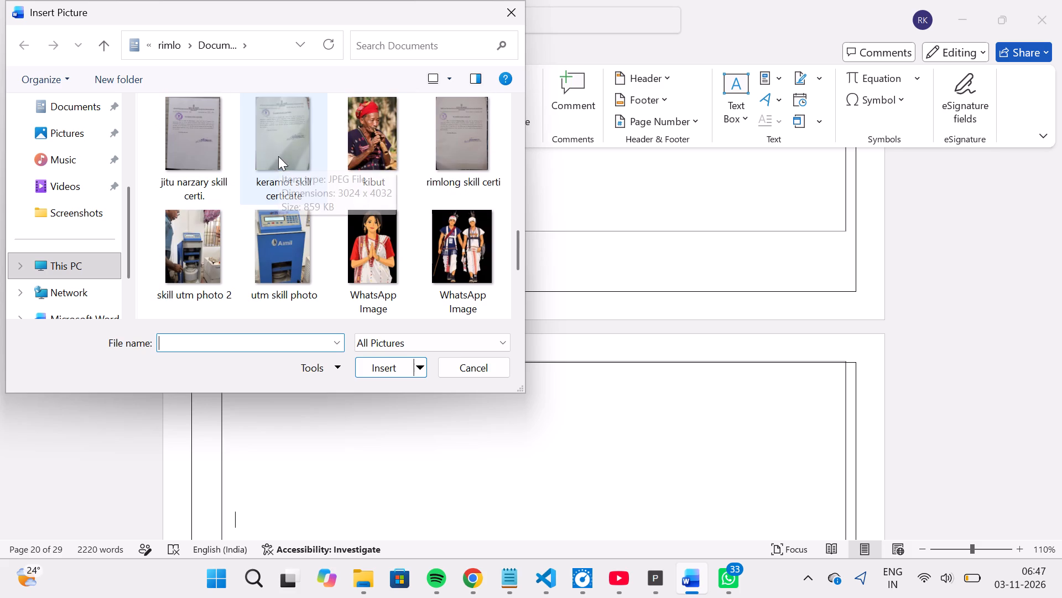
{"action": "left_click", "coordinate": [278, 230]}
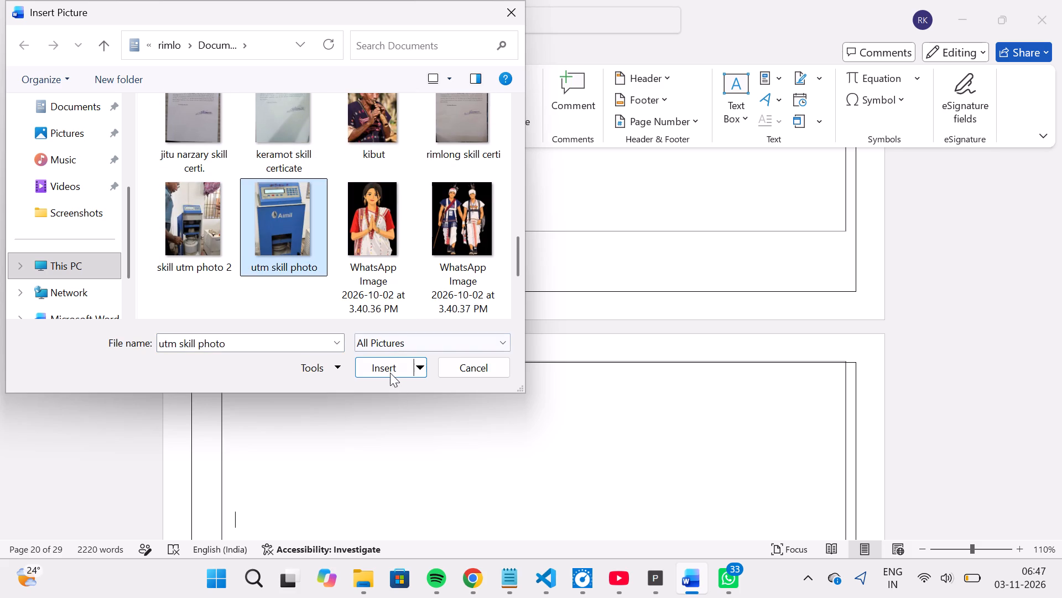
{"action": "left_click", "coordinate": [387, 364]}
Check how the inserted testing machine photo fits within the page border and before the Conclusion page.
{"action": "scroll", "coordinate": [467, 365], "scroll_direction": "down", "scroll_amount": 7}
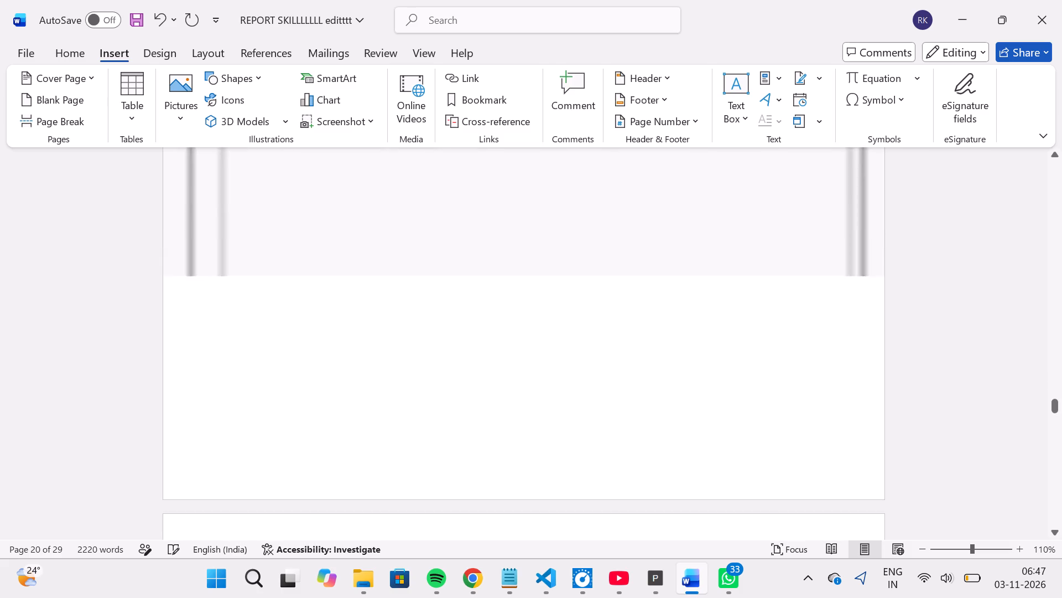
{"action": "scroll", "coordinate": [467, 366], "scroll_direction": "down", "scroll_amount": 3}
{"action": "scroll", "coordinate": [473, 318], "scroll_direction": "up", "scroll_amount": 8}
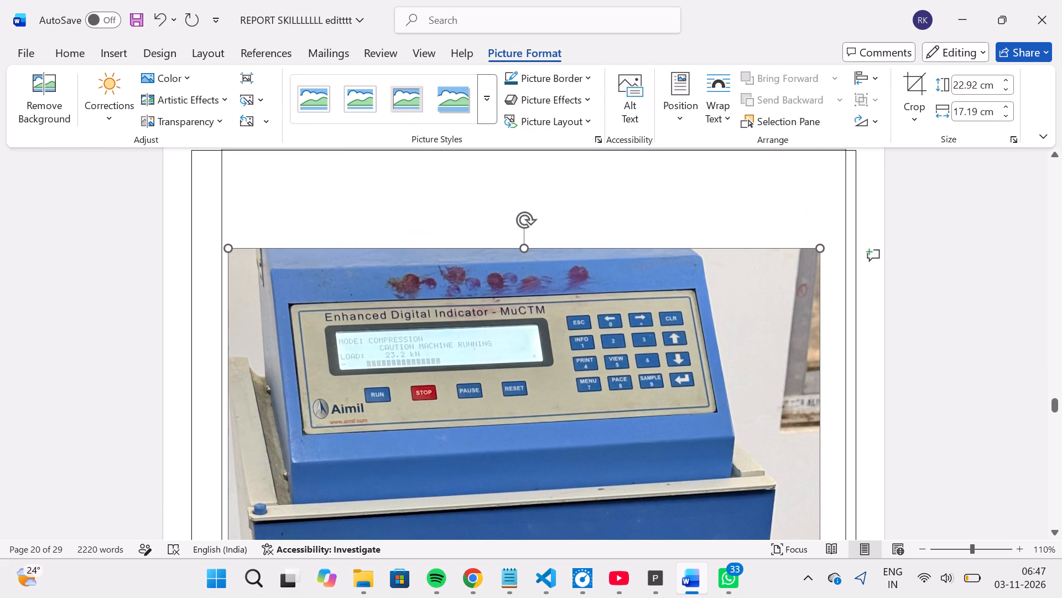
{"action": "scroll", "coordinate": [474, 330], "scroll_direction": "up", "scroll_amount": 2}
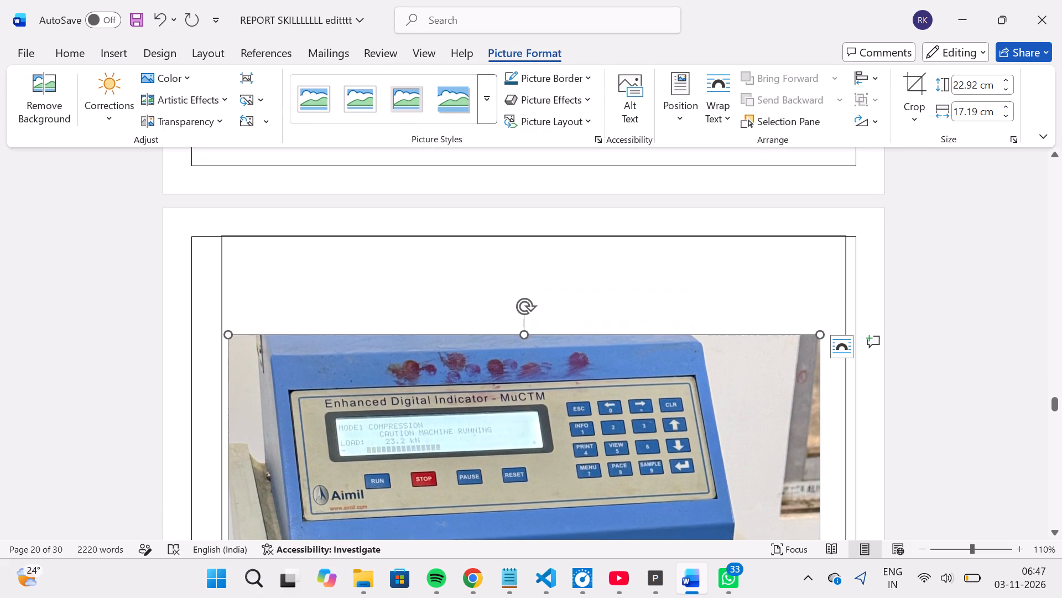
{"action": "scroll", "coordinate": [476, 362], "scroll_direction": "down", "scroll_amount": 6}
{"action": "scroll", "coordinate": [476, 365], "scroll_direction": "up", "scroll_amount": 1}
{"action": "scroll", "coordinate": [476, 365], "scroll_direction": "down", "scroll_amount": 1}
{"action": "scroll", "coordinate": [476, 365], "scroll_direction": "up", "scroll_amount": 1}
{"action": "scroll", "coordinate": [476, 365], "scroll_direction": "down", "scroll_amount": 15}
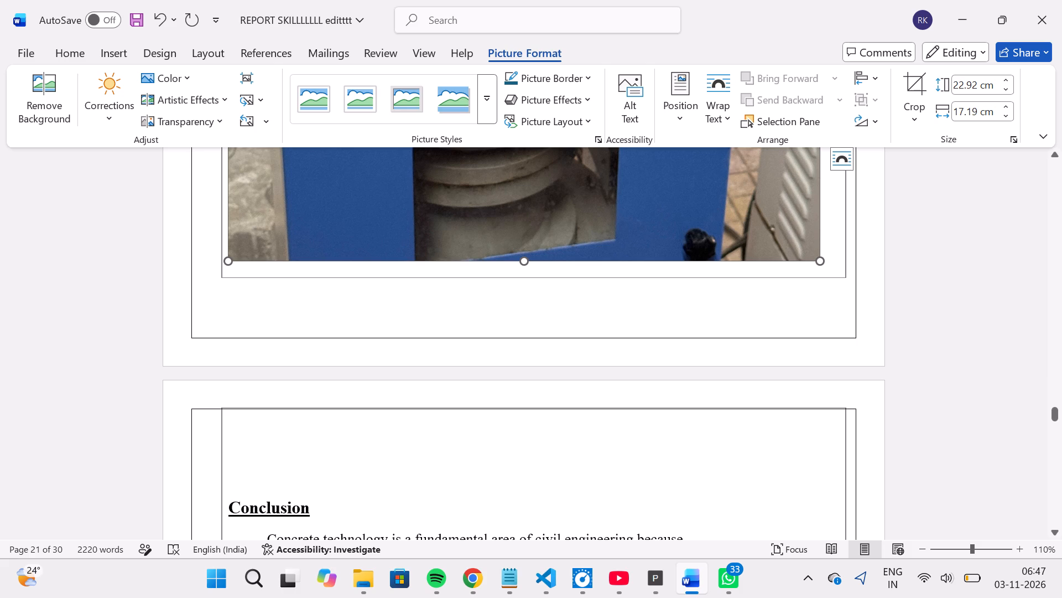
{"action": "scroll", "coordinate": [467, 283], "scroll_direction": "up", "scroll_amount": 11}
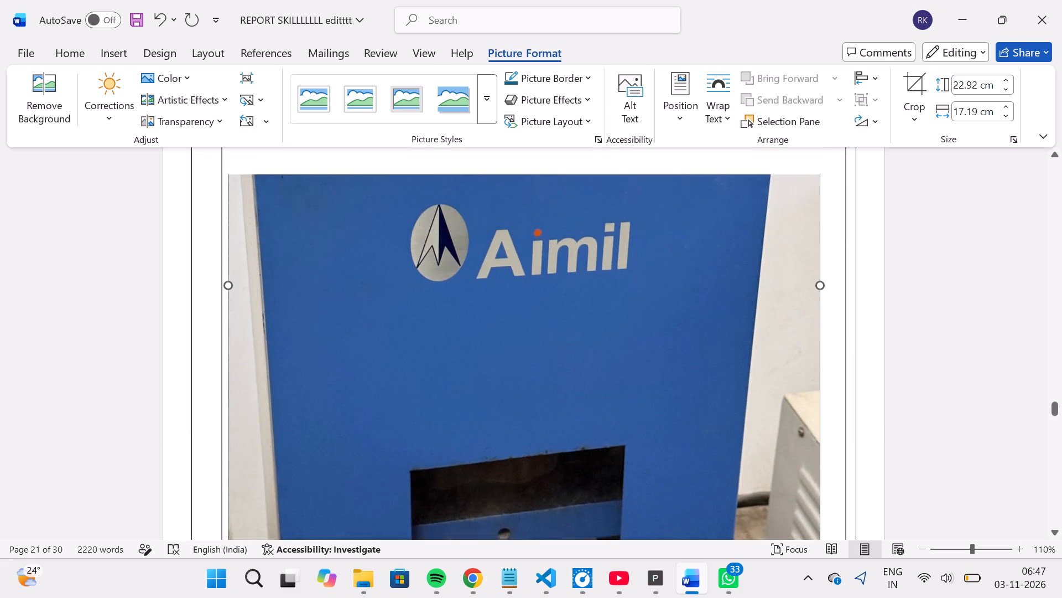
{"action": "scroll", "coordinate": [466, 302], "scroll_direction": "up", "scroll_amount": 9}
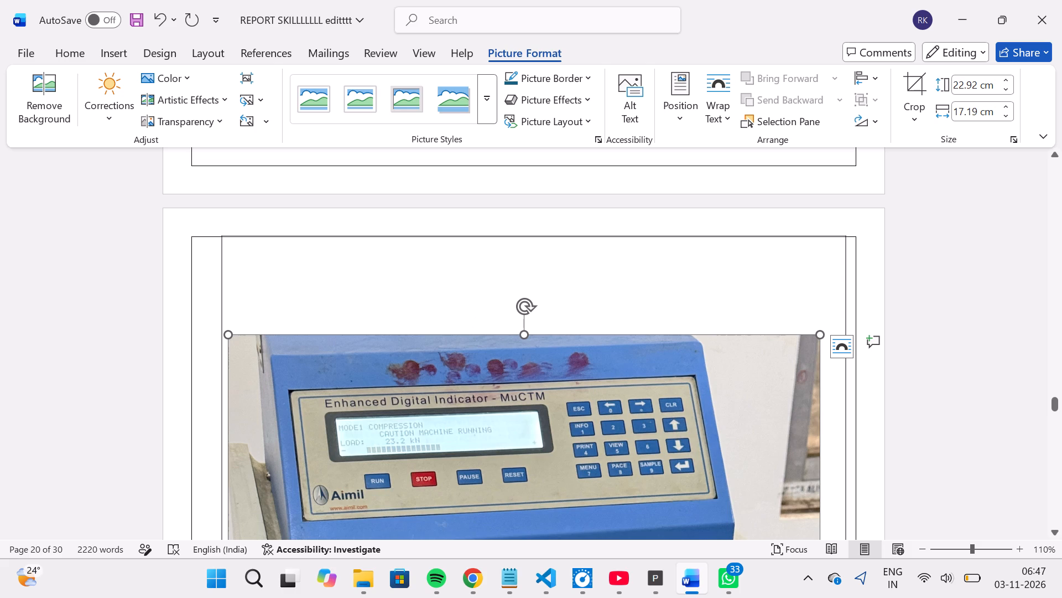
{"action": "scroll", "coordinate": [418, 340], "scroll_direction": "down", "scroll_amount": 5}
{"action": "scroll", "coordinate": [418, 340], "scroll_direction": "up", "scroll_amount": 3}
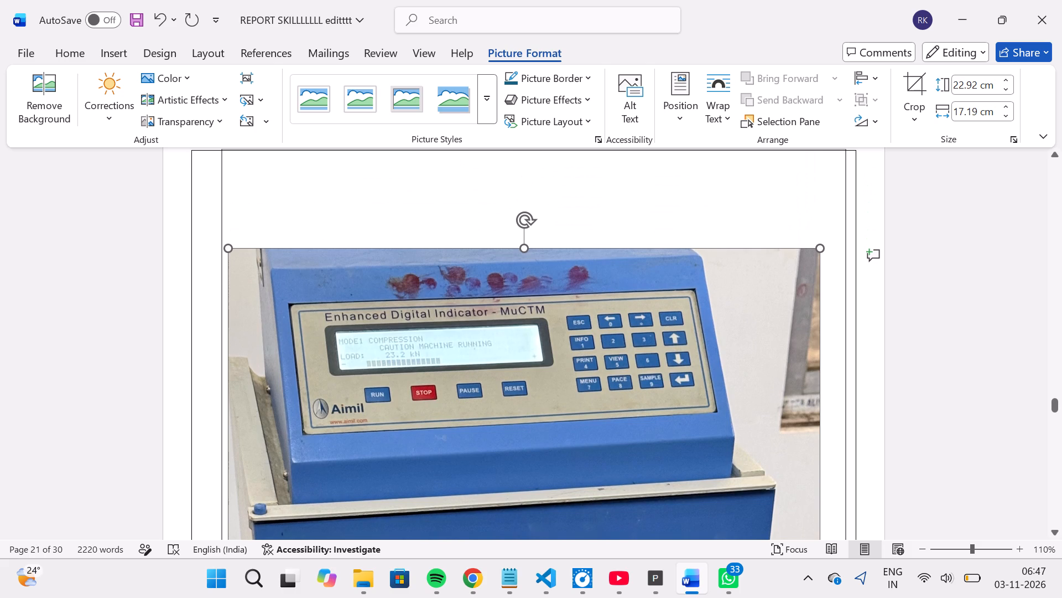
Examine the inserted testing machine photo from top to bottom, including its fit within the page border.
{"action": "scroll", "coordinate": [418, 340], "scroll_direction": "down", "scroll_amount": 4}
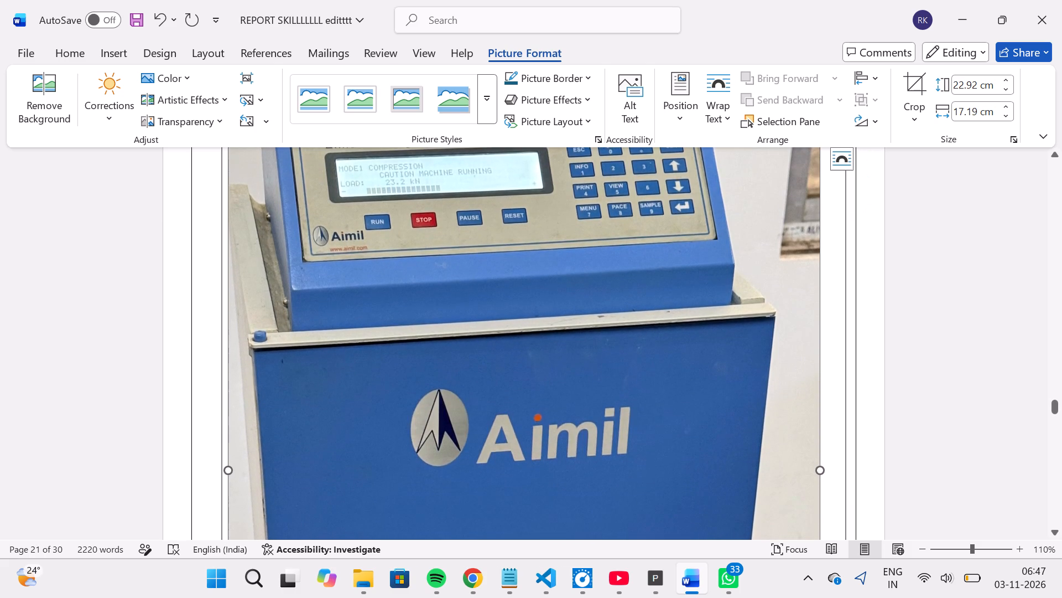
{"action": "scroll", "coordinate": [418, 340], "scroll_direction": "down", "scroll_amount": 12}
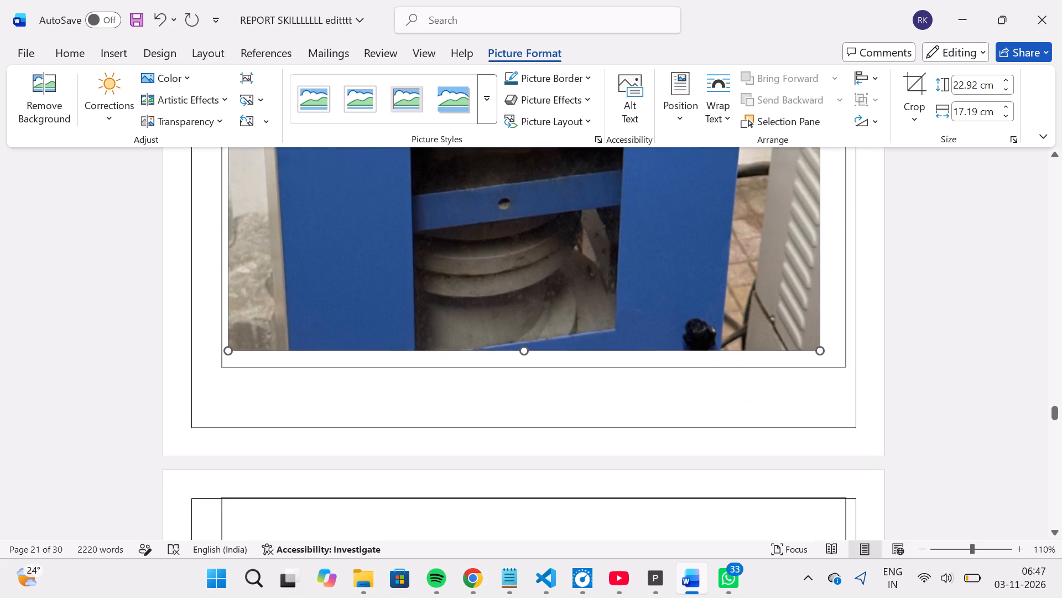
{"action": "scroll", "coordinate": [418, 349], "scroll_direction": "up", "scroll_amount": 4}
{"action": "scroll", "coordinate": [418, 349], "scroll_direction": "down", "scroll_amount": 3}
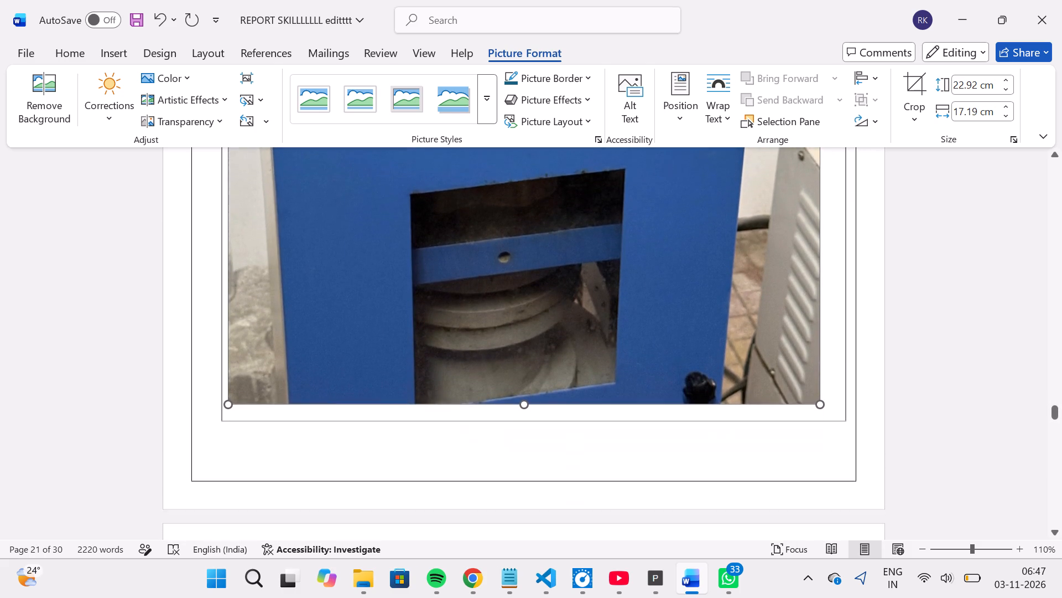
{"action": "scroll", "coordinate": [418, 349], "scroll_direction": "down", "scroll_amount": 4}
{"action": "scroll", "coordinate": [418, 349], "scroll_direction": "up", "scroll_amount": 7}
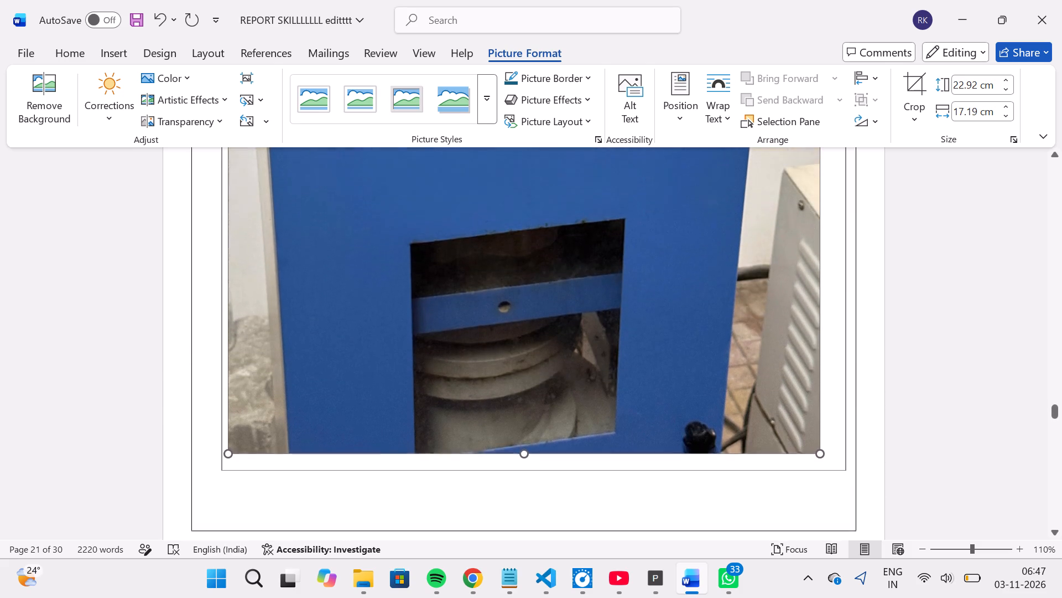
{"action": "scroll", "coordinate": [418, 349], "scroll_direction": "up", "scroll_amount": 10}
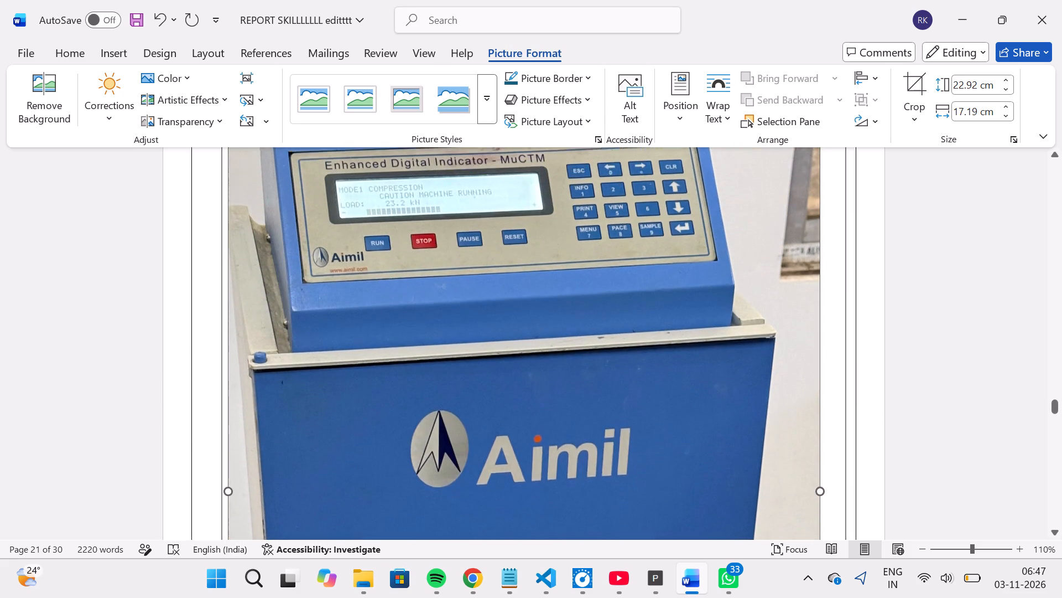
{"action": "scroll", "coordinate": [418, 349], "scroll_direction": "up", "scroll_amount": 3}
{"action": "scroll", "coordinate": [465, 385], "scroll_direction": "down", "scroll_amount": 10}
{"action": "scroll", "coordinate": [465, 398], "scroll_direction": "up", "scroll_amount": 1}
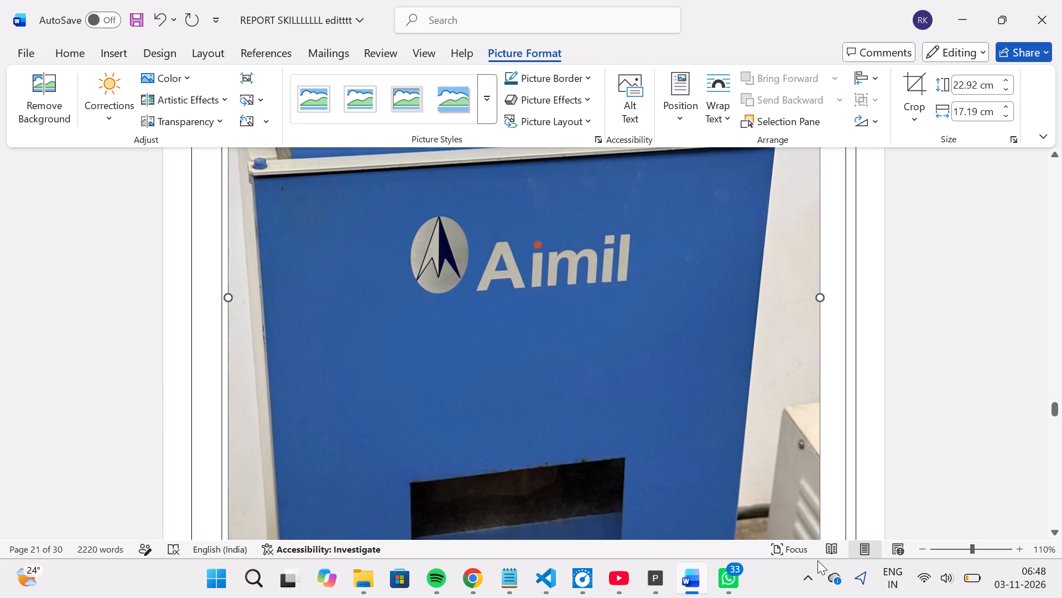
Shrink the testing machine photo slightly from its lower corner to about 22.6 cm high by 16.9 cm wide.
{"action": "scroll", "coordinate": [825, 563], "scroll_direction": "down", "scroll_amount": 3}
{"action": "scroll", "coordinate": [806, 436], "scroll_direction": "down", "scroll_amount": 1}
{"action": "scroll", "coordinate": [742, 403], "scroll_direction": "down", "scroll_amount": 4}
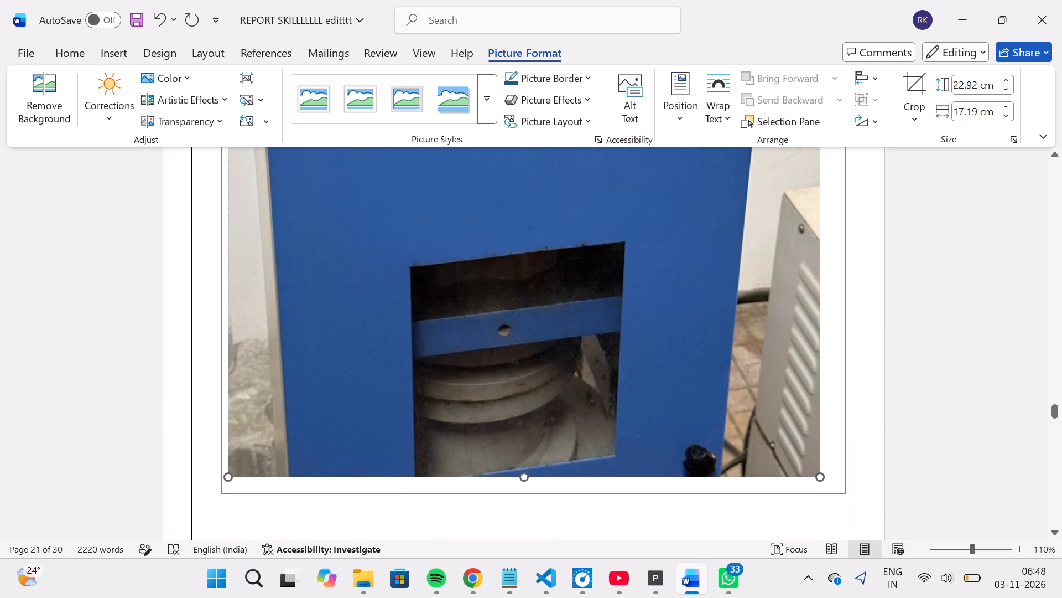
{"action": "left_click_drag", "start_coordinate": [820, 477], "coordinate": [642, 288]}
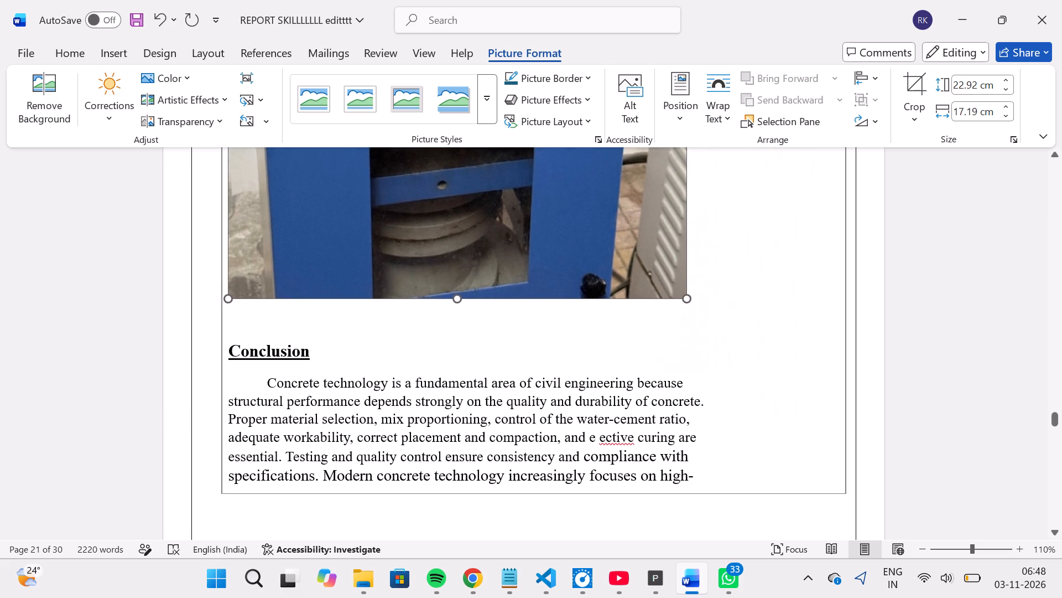
{"action": "left_click_drag", "start_coordinate": [642, 288], "coordinate": [633, 421]}
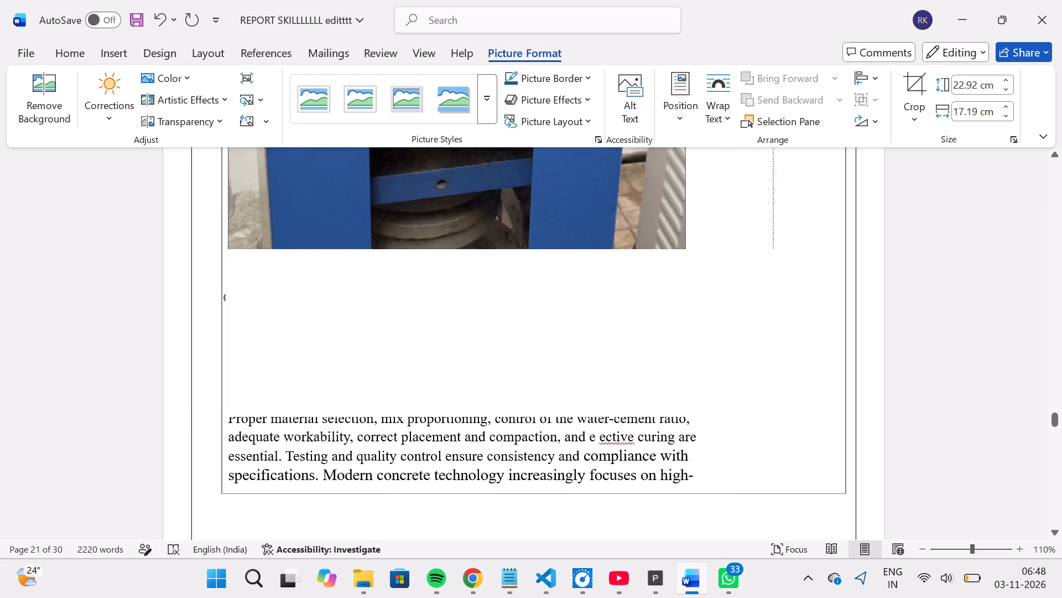
{"action": "left_click_drag", "start_coordinate": [633, 421], "coordinate": [657, 477]}
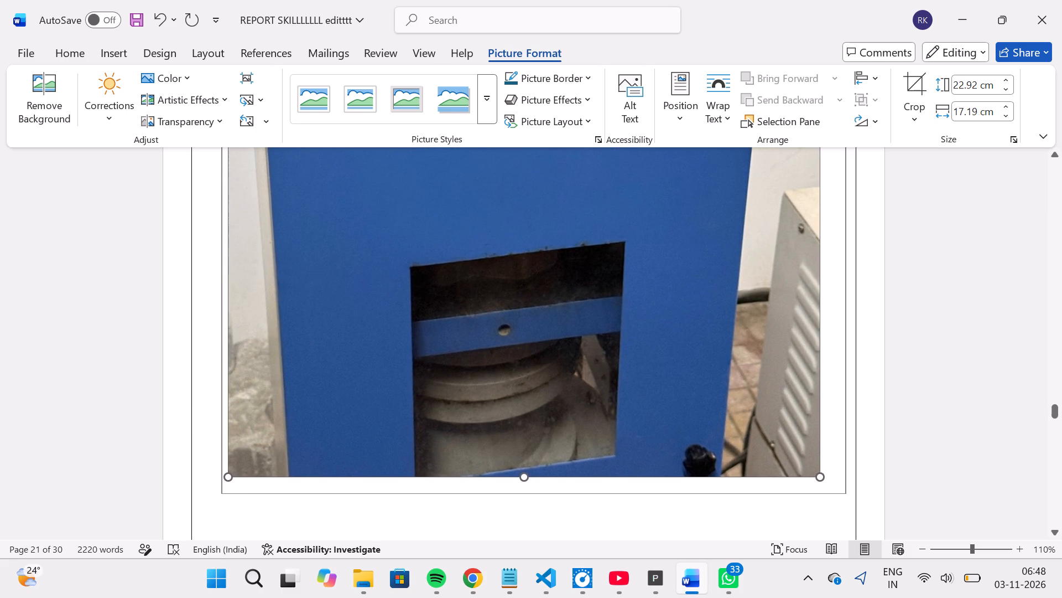
{"action": "left_click_drag", "start_coordinate": [657, 477], "coordinate": [674, 478]}
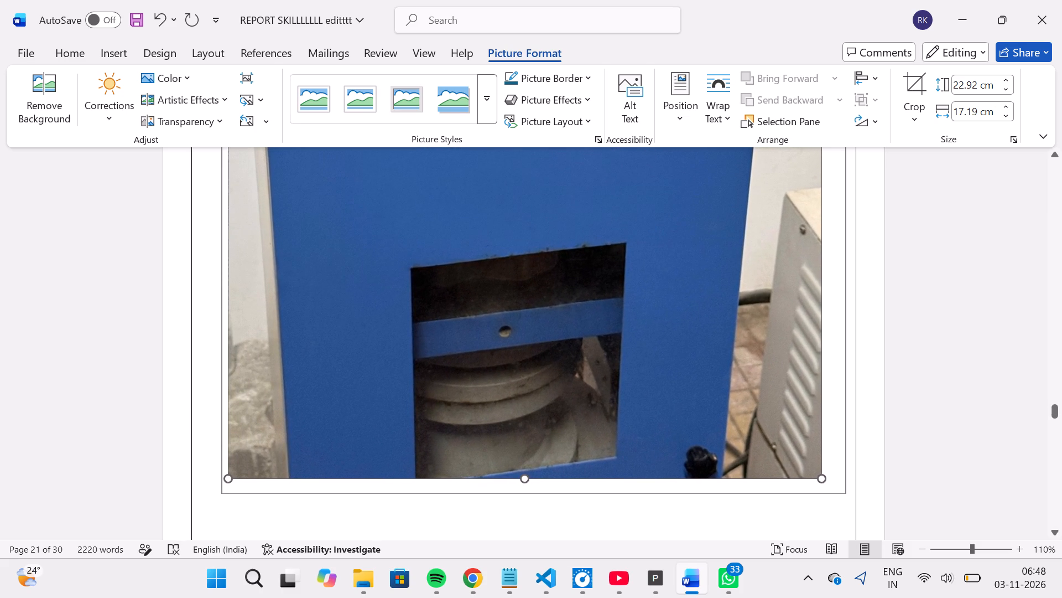
{"action": "left_click_drag", "start_coordinate": [674, 478], "coordinate": [657, 416]}
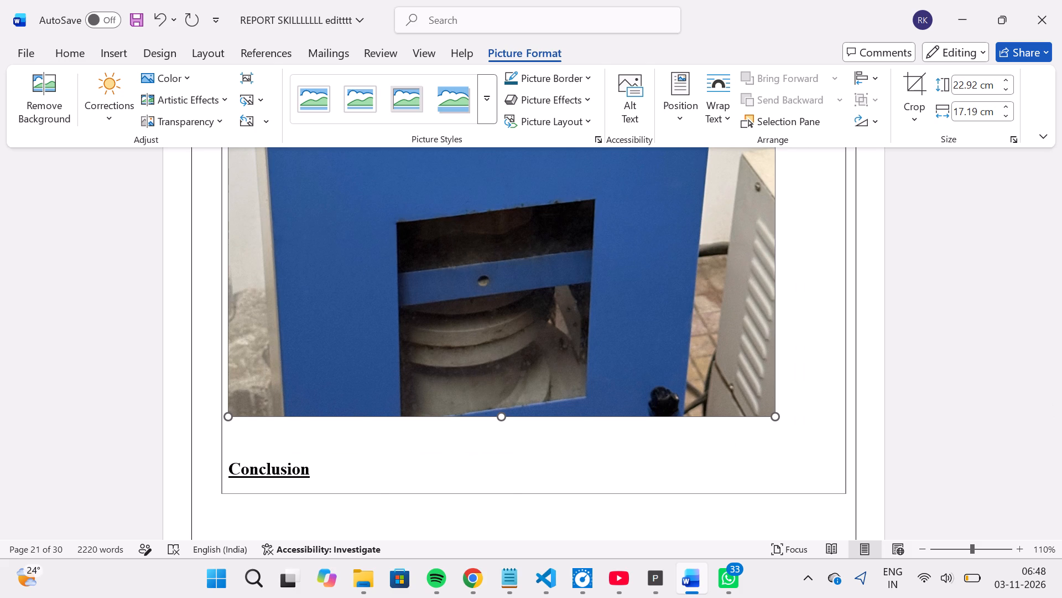
{"action": "left_click_drag", "start_coordinate": [657, 416], "coordinate": [672, 441]}
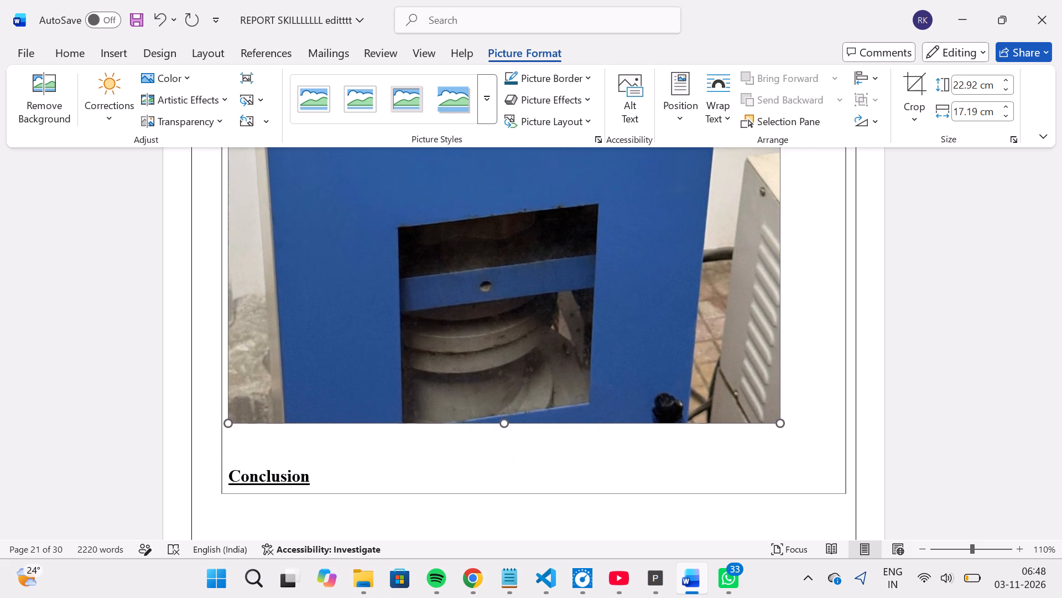
{"action": "left_click_drag", "start_coordinate": [672, 441], "coordinate": [676, 465]}
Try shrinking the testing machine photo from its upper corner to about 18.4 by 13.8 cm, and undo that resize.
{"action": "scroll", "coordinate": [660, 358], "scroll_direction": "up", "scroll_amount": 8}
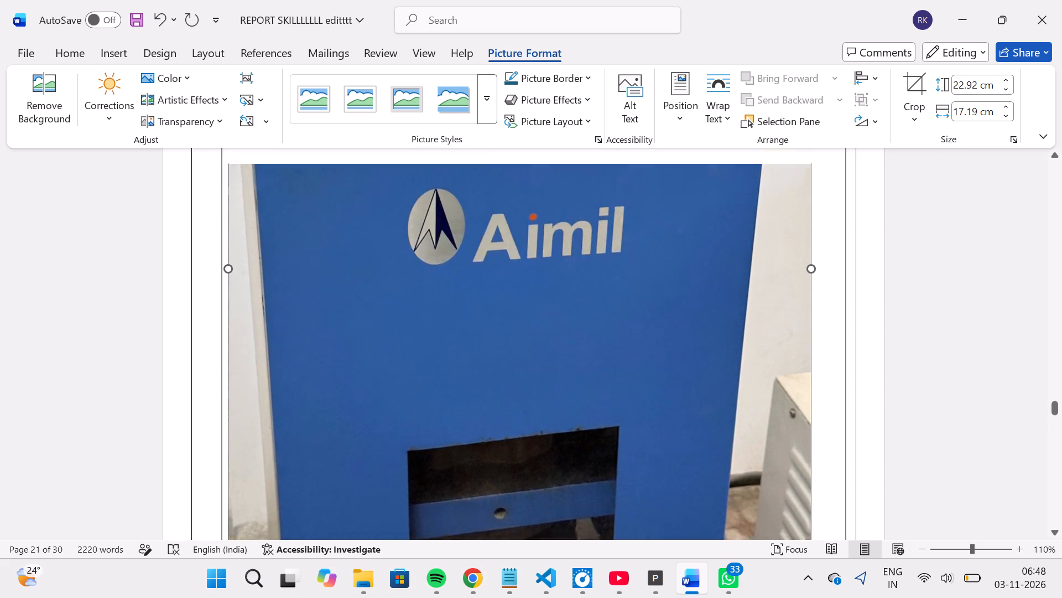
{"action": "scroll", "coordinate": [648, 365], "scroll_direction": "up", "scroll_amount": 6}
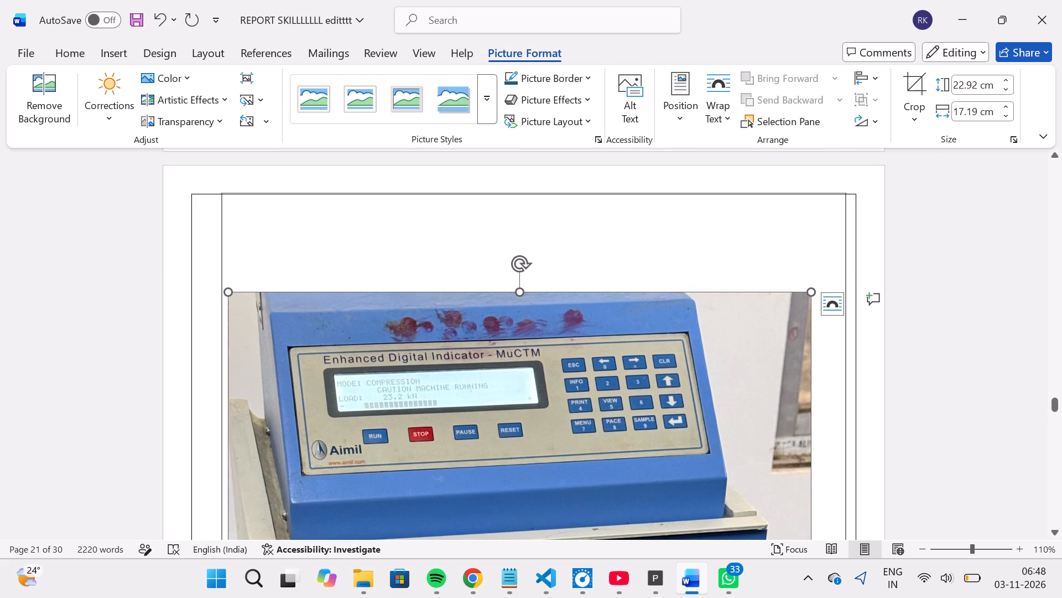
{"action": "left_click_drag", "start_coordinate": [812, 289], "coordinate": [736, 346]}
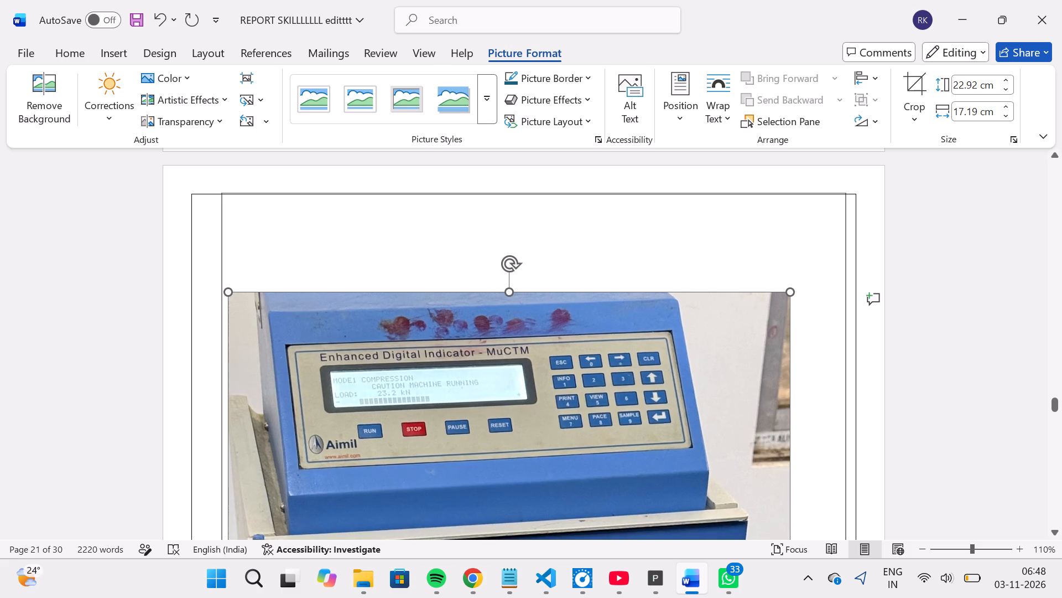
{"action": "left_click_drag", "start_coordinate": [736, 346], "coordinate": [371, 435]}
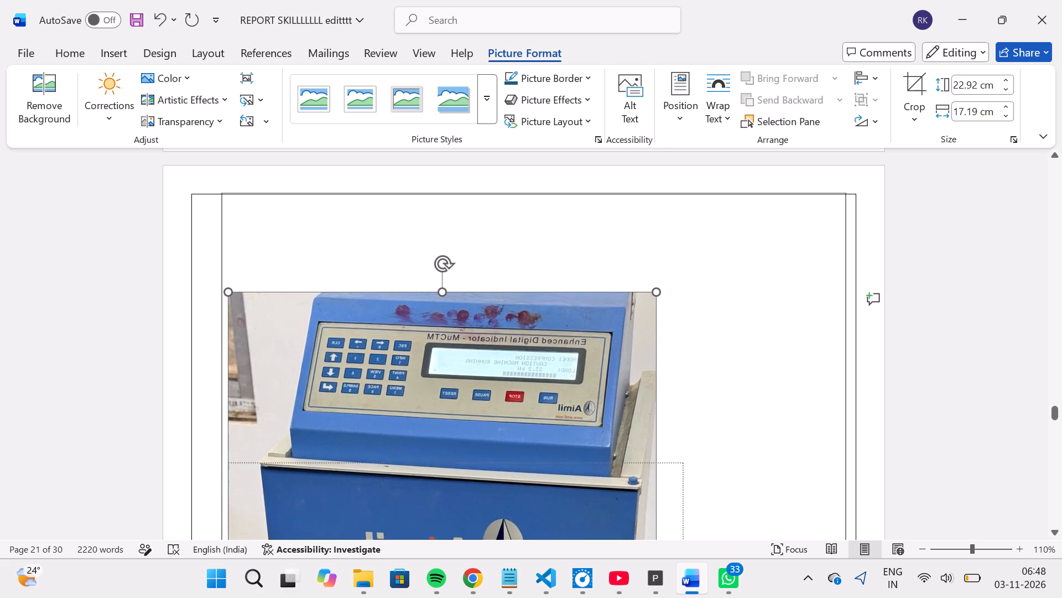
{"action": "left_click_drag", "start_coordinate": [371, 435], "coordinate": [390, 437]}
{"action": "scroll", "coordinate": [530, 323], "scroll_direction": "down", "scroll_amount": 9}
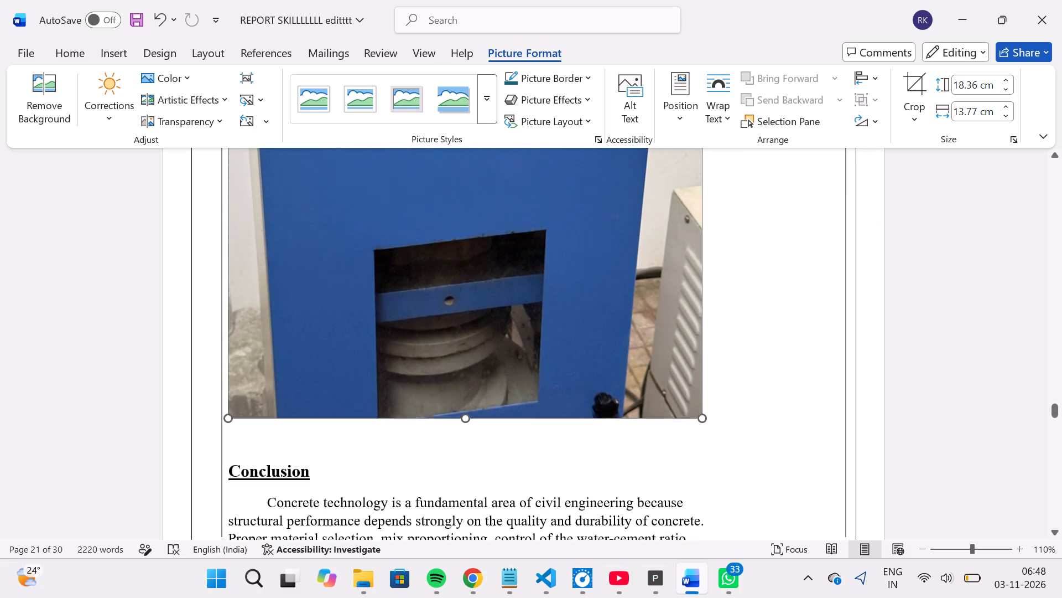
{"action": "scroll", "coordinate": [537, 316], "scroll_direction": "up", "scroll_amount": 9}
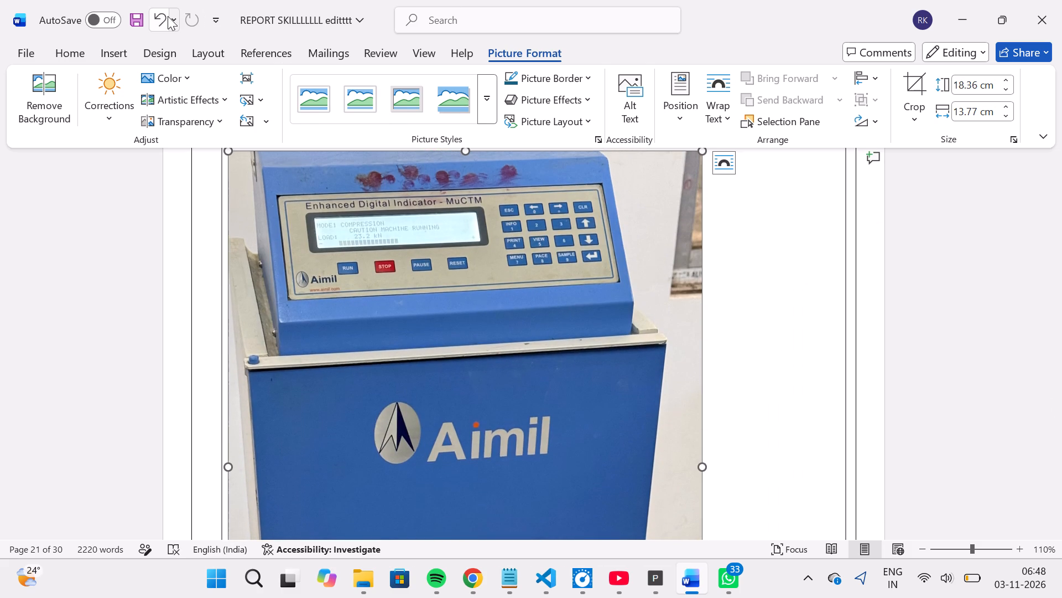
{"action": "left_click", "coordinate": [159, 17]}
Crop a narrow strip off the testing machine photo's top and right edges, leaving about 22.4 cm high by 16.5 cm wide.
{"action": "scroll", "coordinate": [433, 334], "scroll_direction": "up", "scroll_amount": 4}
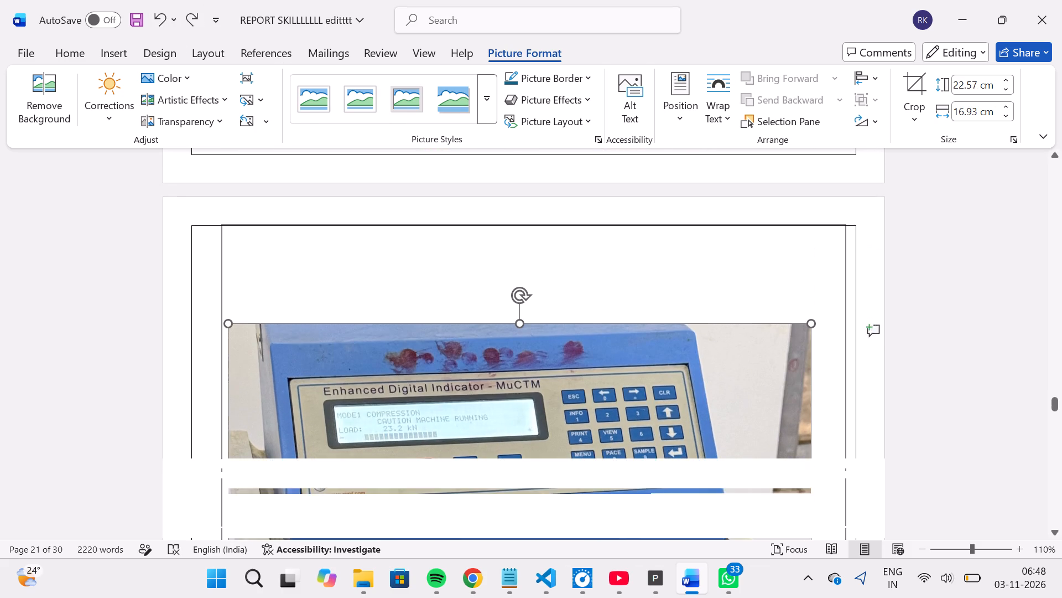
{"action": "scroll", "coordinate": [435, 336], "scroll_direction": "up", "scroll_amount": 1}
{"action": "left_click", "coordinate": [918, 80]}
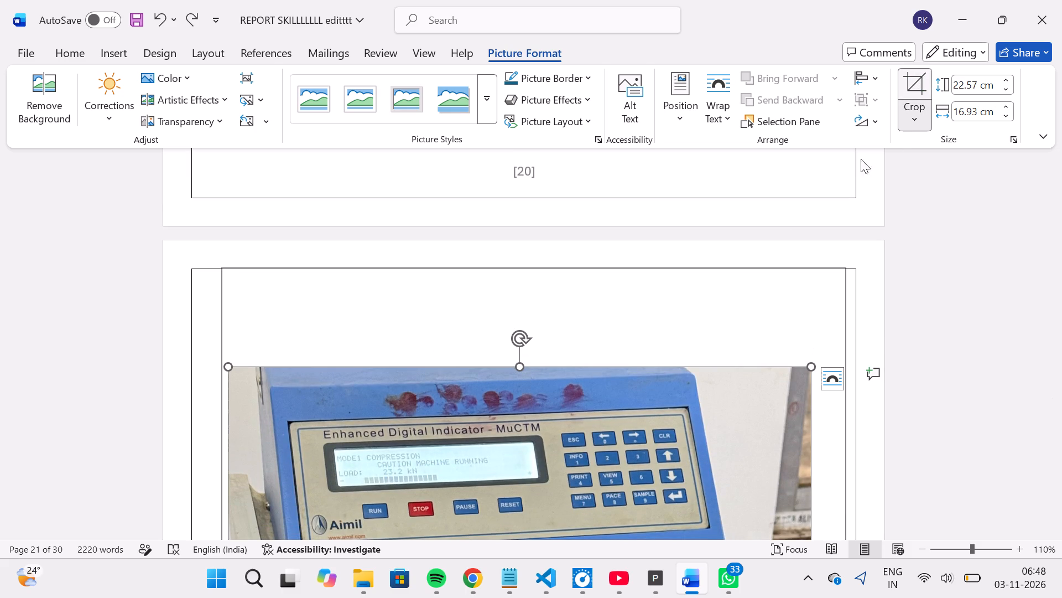
{"action": "left_click_drag", "start_coordinate": [810, 372], "coordinate": [806, 376]}
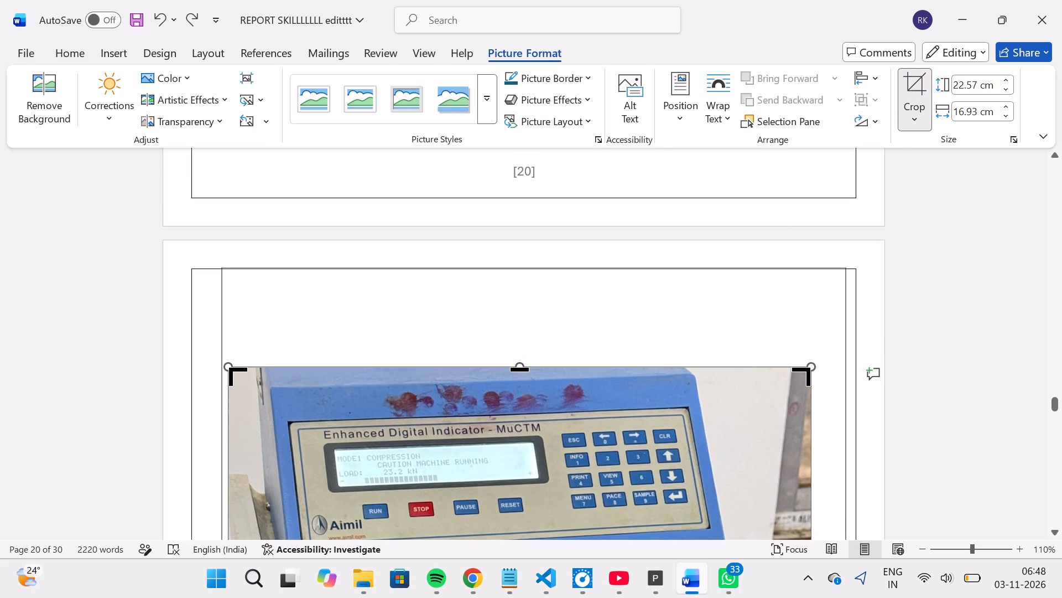
{"action": "left_click_drag", "start_coordinate": [806, 376], "coordinate": [796, 373]}
{"action": "scroll", "coordinate": [795, 373], "scroll_direction": "down", "scroll_amount": 3}
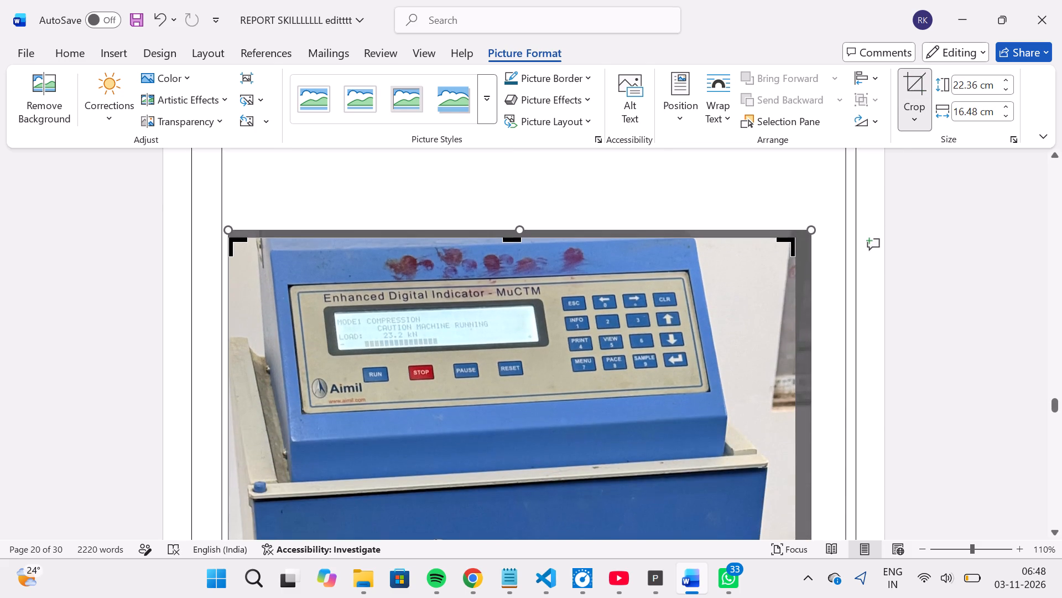
{"action": "scroll", "coordinate": [795, 373], "scroll_direction": "down", "scroll_amount": 13}
{"action": "scroll", "coordinate": [794, 378], "scroll_direction": "up", "scroll_amount": 1}
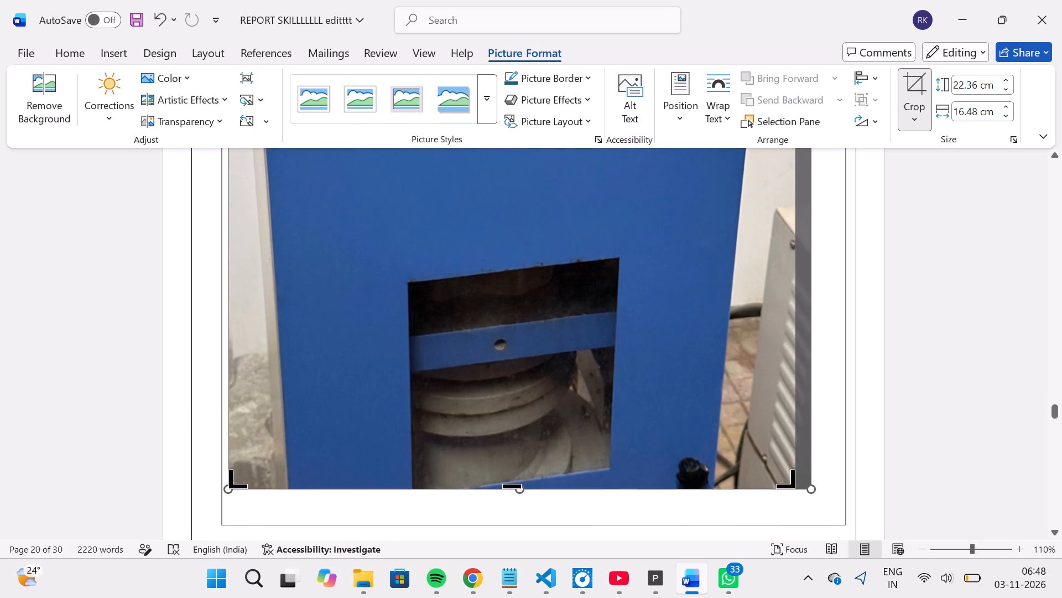
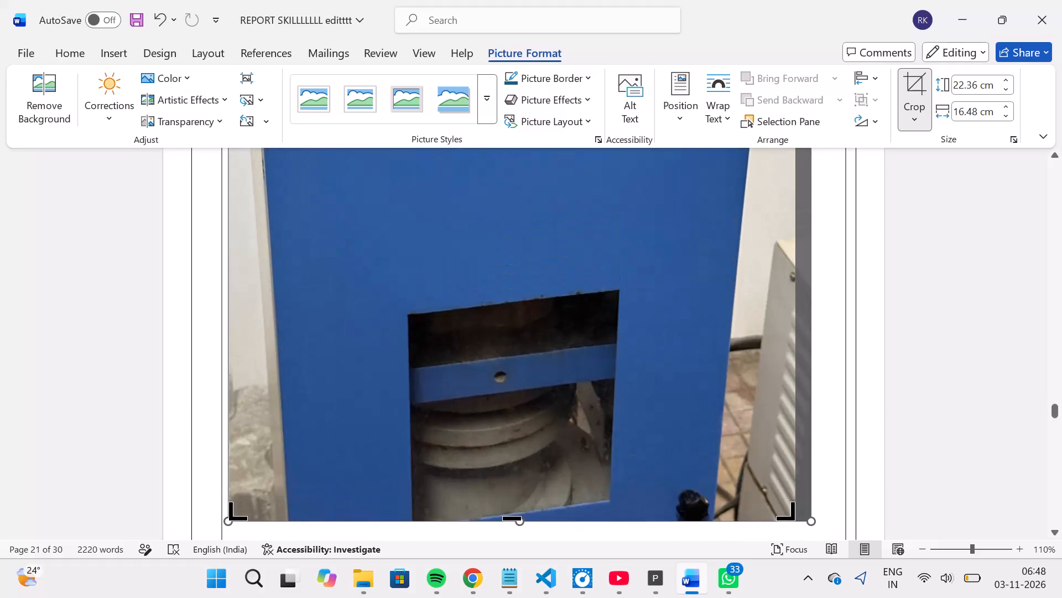
Apply the crop to the testing machine photo and leave cropping mode.
{"action": "scroll", "coordinate": [794, 378], "scroll_direction": "up", "scroll_amount": 10}
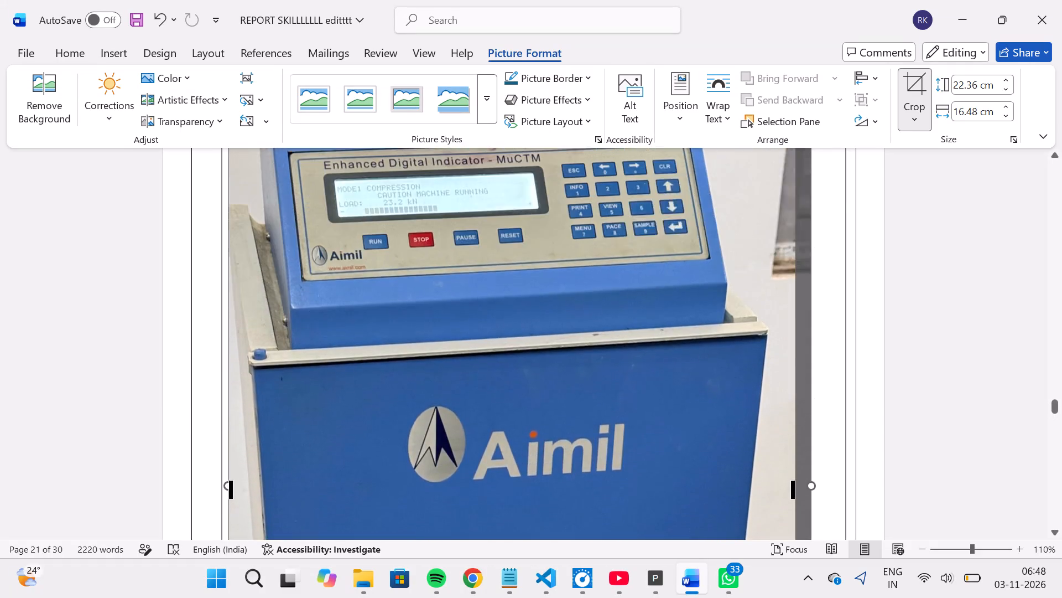
{"action": "scroll", "coordinate": [794, 378], "scroll_direction": "up", "scroll_amount": 13}
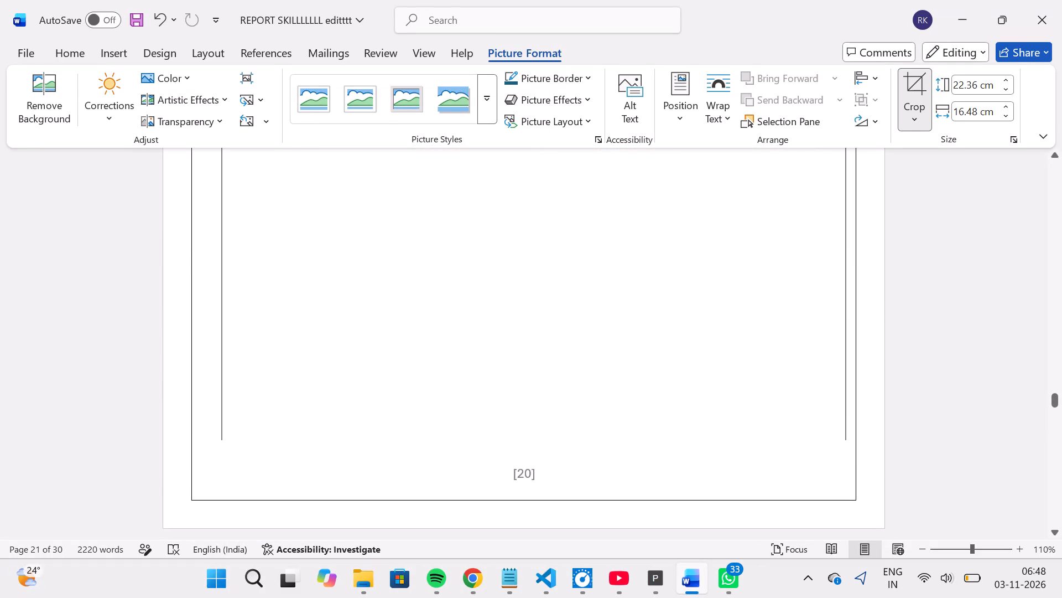
{"action": "scroll", "coordinate": [794, 378], "scroll_direction": "up", "scroll_amount": 2}
{"action": "scroll", "coordinate": [794, 378], "scroll_direction": "up", "scroll_amount": 20}
{"action": "scroll", "coordinate": [794, 378], "scroll_direction": "up", "scroll_amount": 1}
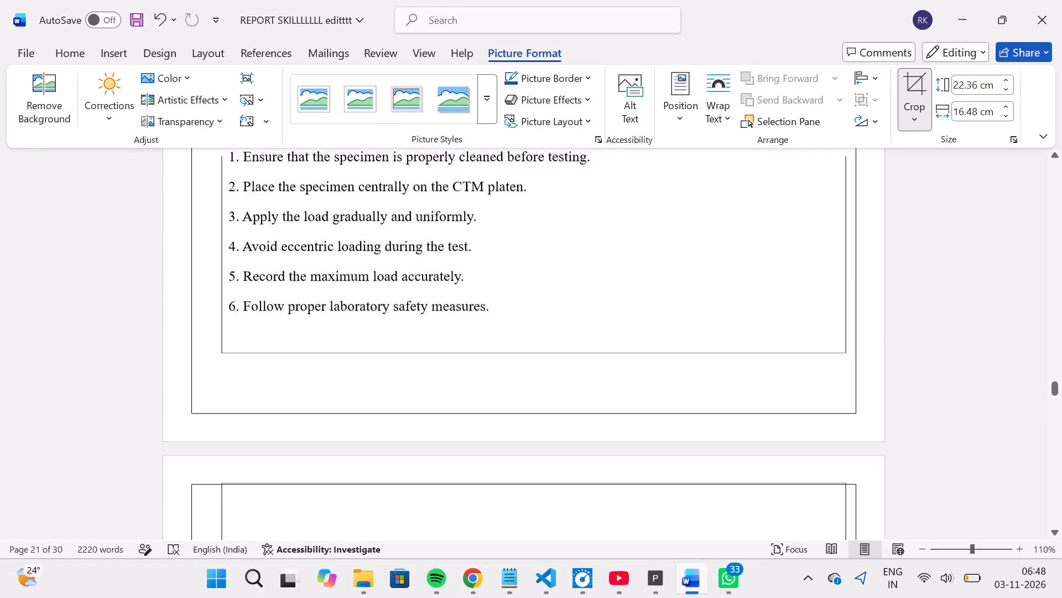
{"action": "scroll", "coordinate": [796, 378], "scroll_direction": "up", "scroll_amount": 5}
{"action": "scroll", "coordinate": [796, 378], "scroll_direction": "down", "scroll_amount": 6}
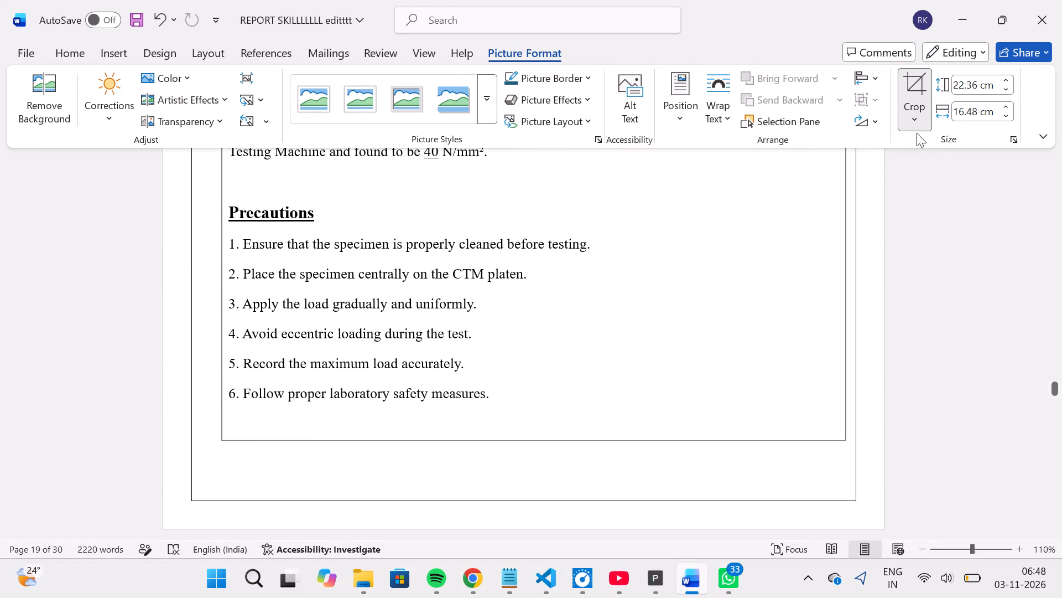
{"action": "left_click", "coordinate": [919, 94]}
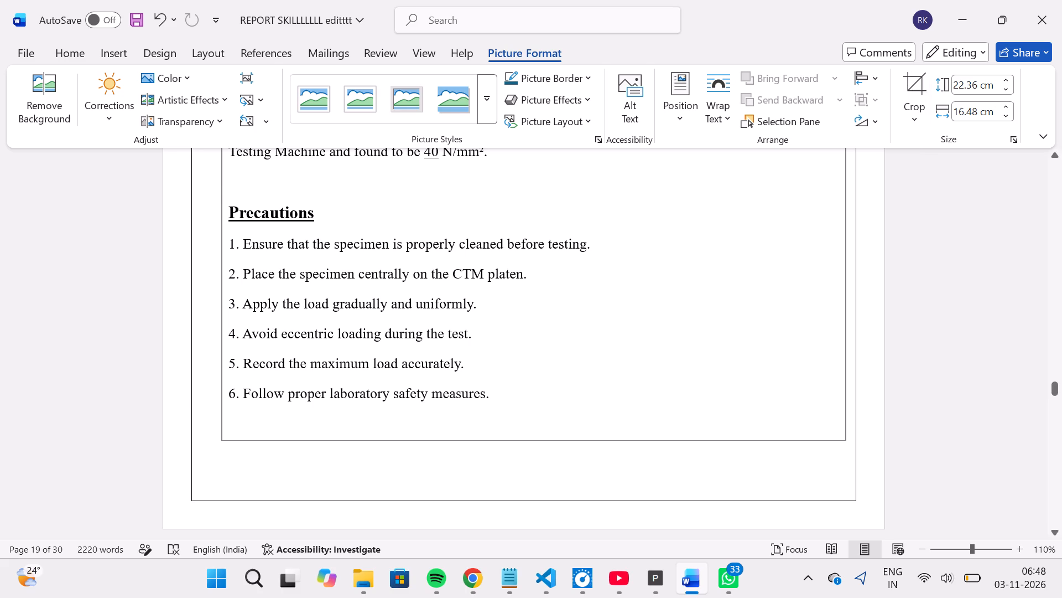
Examine the page break after the Precautions list, the blank page 20 and the cropped testing machine photo.
{"action": "scroll", "coordinate": [758, 259], "scroll_direction": "down", "scroll_amount": 6}
{"action": "scroll", "coordinate": [716, 275], "scroll_direction": "up", "scroll_amount": 1}
{"action": "scroll", "coordinate": [715, 275], "scroll_direction": "down", "scroll_amount": 19}
{"action": "scroll", "coordinate": [705, 279], "scroll_direction": "up", "scroll_amount": 1}
{"action": "scroll", "coordinate": [705, 280], "scroll_direction": "down", "scroll_amount": 1}
{"action": "scroll", "coordinate": [704, 280], "scroll_direction": "up", "scroll_amount": 1}
{"action": "scroll", "coordinate": [704, 280], "scroll_direction": "down", "scroll_amount": 1}
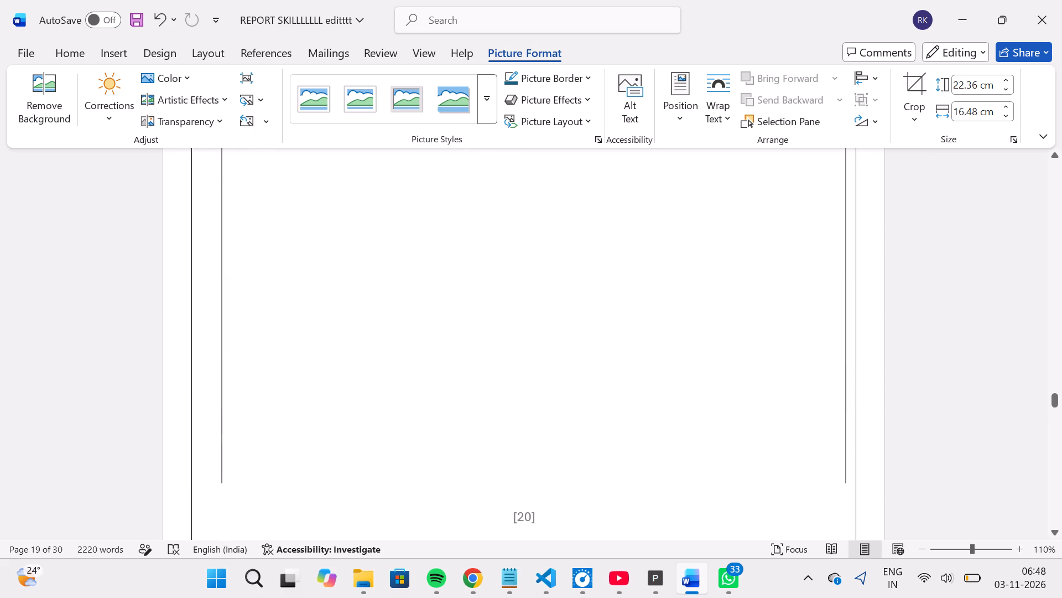
{"action": "scroll", "coordinate": [704, 280], "scroll_direction": "down", "scroll_amount": 2}
{"action": "scroll", "coordinate": [702, 288], "scroll_direction": "up", "scroll_amount": 1}
{"action": "scroll", "coordinate": [702, 288], "scroll_direction": "down", "scroll_amount": 1}
{"action": "scroll", "coordinate": [702, 289], "scroll_direction": "up", "scroll_amount": 1}
{"action": "scroll", "coordinate": [702, 289], "scroll_direction": "down", "scroll_amount": 14}
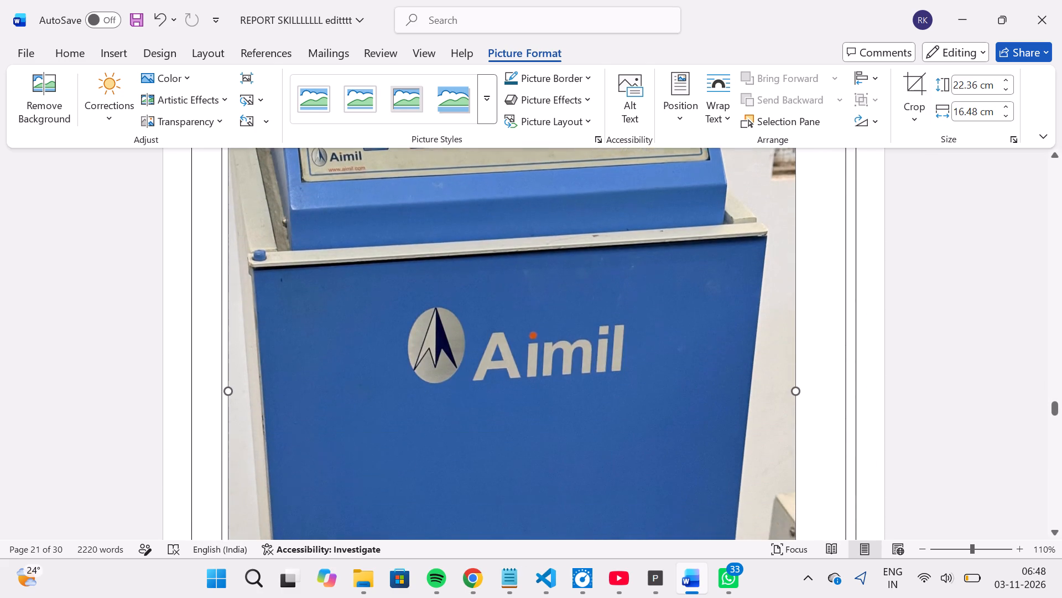
{"action": "scroll", "coordinate": [714, 288], "scroll_direction": "down", "scroll_amount": 4}
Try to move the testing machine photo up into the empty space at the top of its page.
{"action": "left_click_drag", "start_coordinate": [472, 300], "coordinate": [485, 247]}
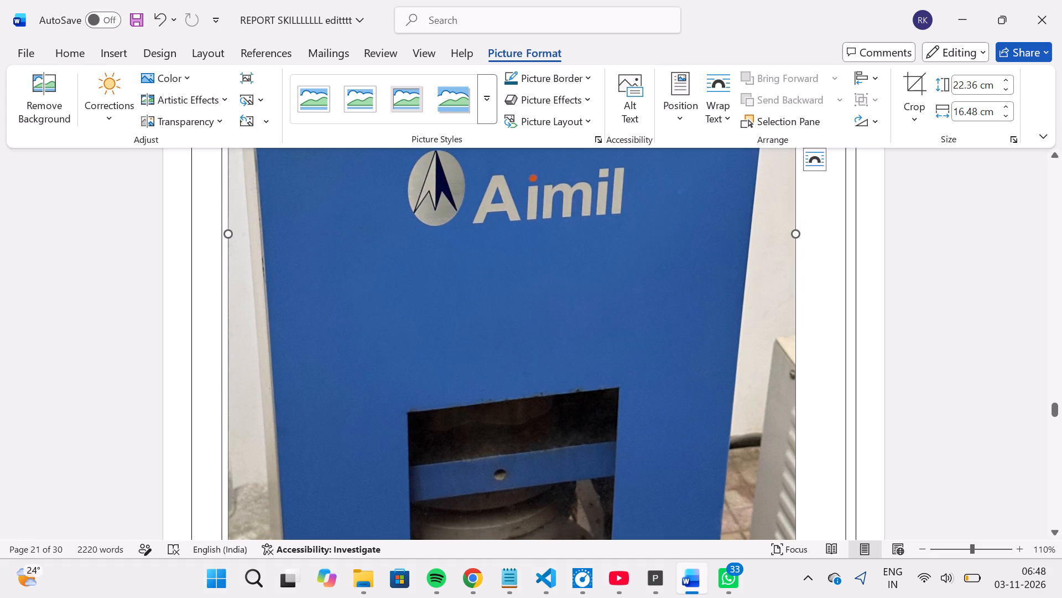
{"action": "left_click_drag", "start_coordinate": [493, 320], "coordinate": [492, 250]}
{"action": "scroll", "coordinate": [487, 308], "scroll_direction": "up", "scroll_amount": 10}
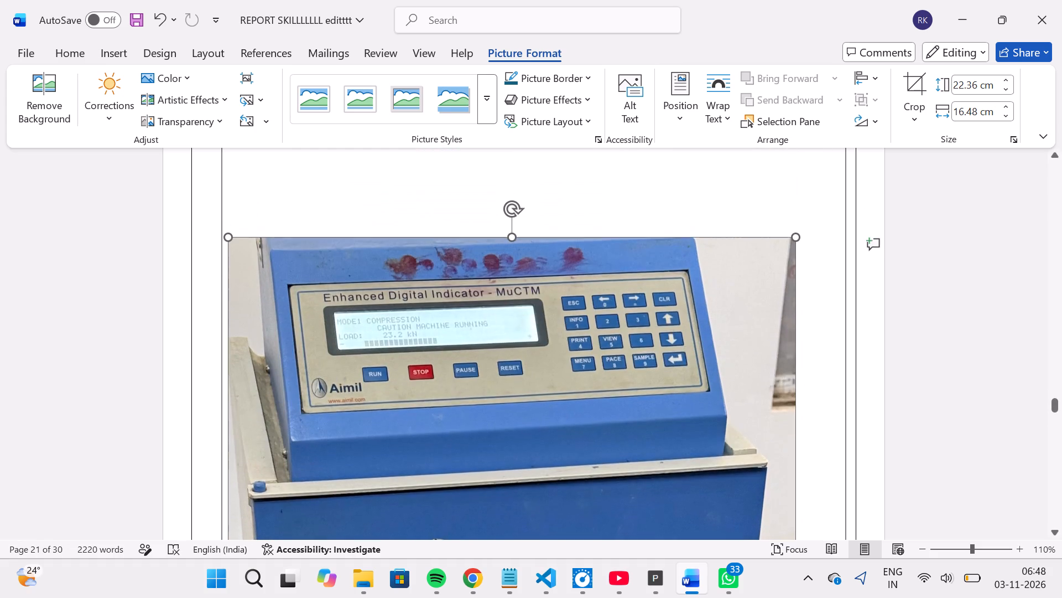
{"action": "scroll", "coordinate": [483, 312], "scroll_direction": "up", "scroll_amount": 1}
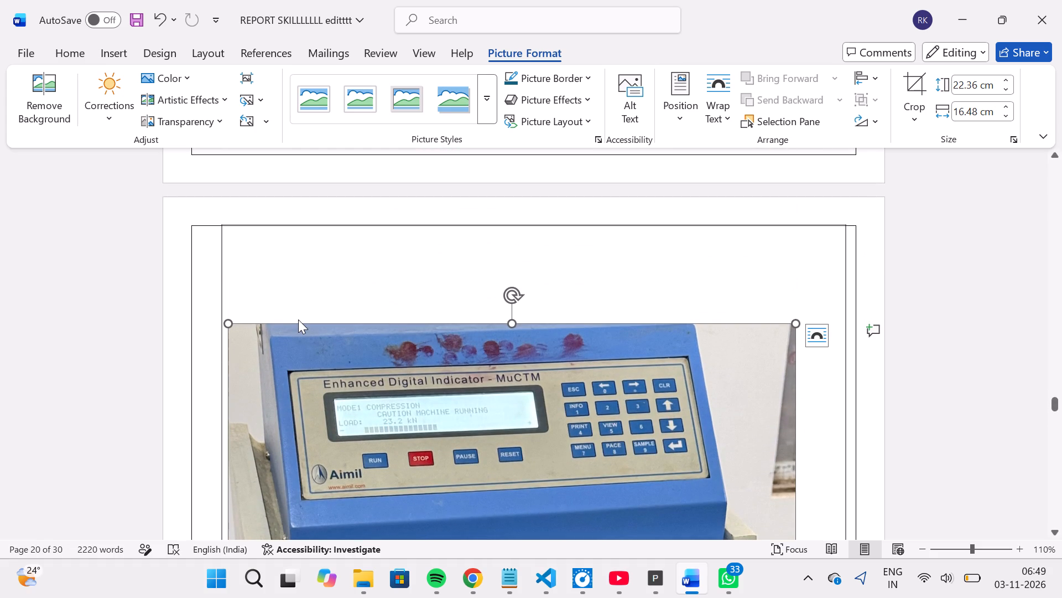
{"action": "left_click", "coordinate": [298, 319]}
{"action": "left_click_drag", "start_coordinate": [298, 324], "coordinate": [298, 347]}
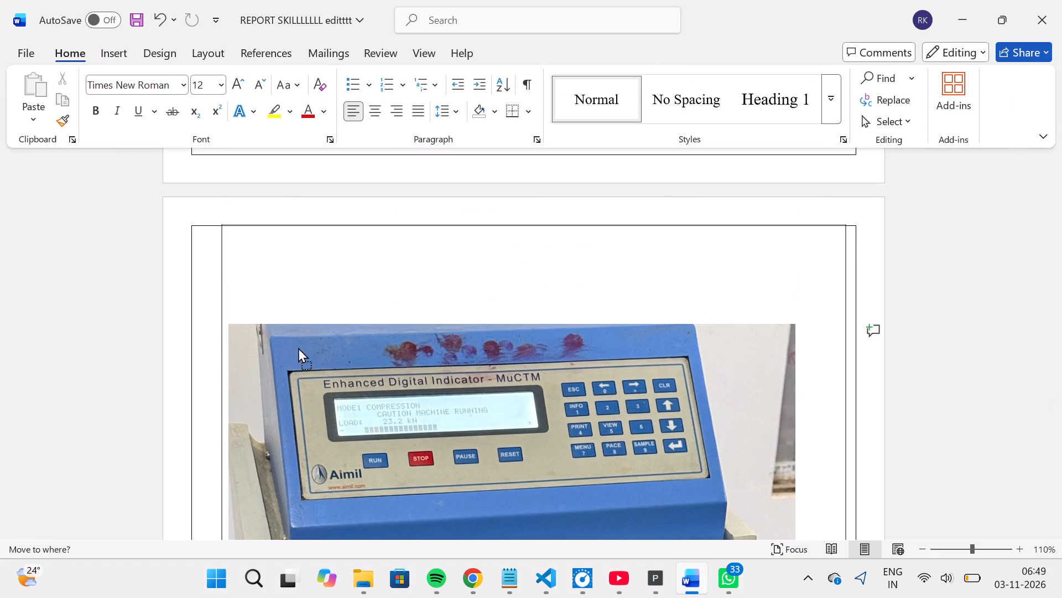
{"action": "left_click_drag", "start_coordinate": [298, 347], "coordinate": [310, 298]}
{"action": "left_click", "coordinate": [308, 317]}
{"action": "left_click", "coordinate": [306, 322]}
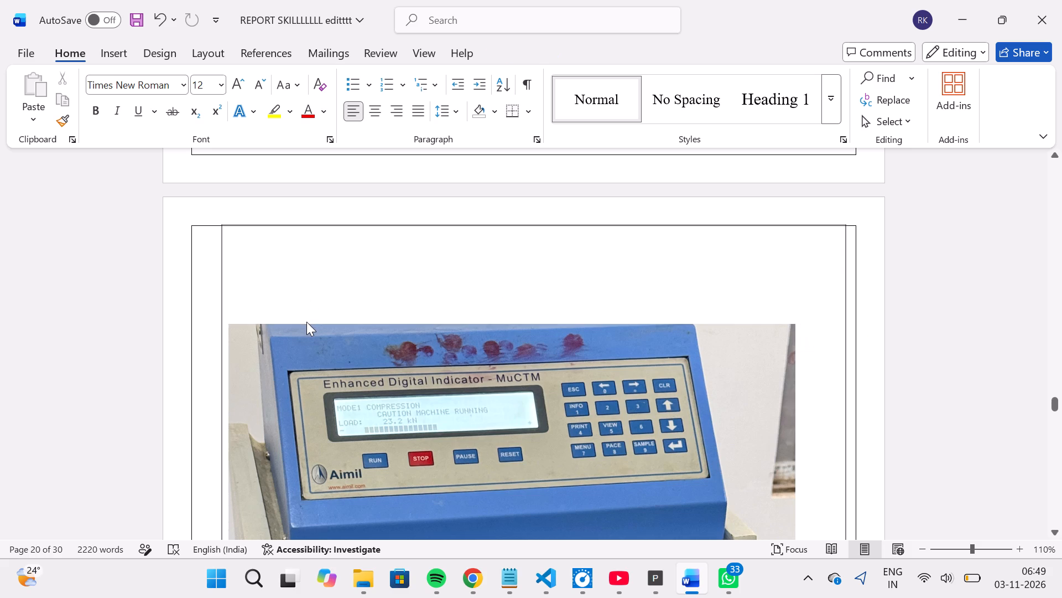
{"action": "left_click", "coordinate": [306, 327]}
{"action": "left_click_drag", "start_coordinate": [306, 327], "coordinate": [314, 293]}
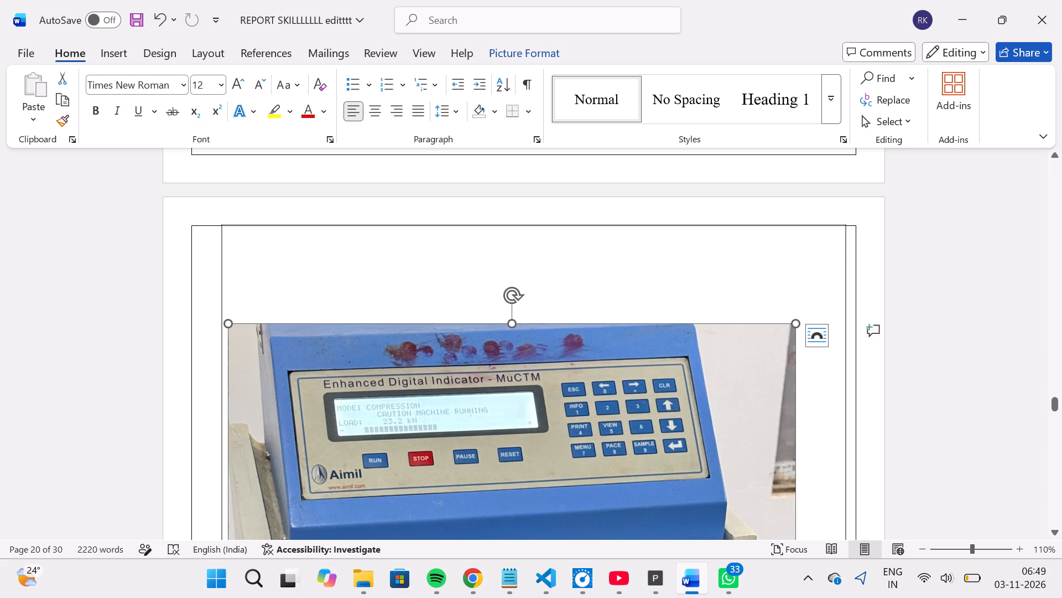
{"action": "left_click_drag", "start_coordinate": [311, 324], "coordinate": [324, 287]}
Examine the photo's lower edge against the page border and the blank page between it and the Precautions list.
{"action": "scroll", "coordinate": [351, 343], "scroll_direction": "down", "scroll_amount": 14}
{"action": "scroll", "coordinate": [357, 344], "scroll_direction": "up", "scroll_amount": 1}
{"action": "scroll", "coordinate": [357, 344], "scroll_direction": "down", "scroll_amount": 1}
{"action": "scroll", "coordinate": [357, 344], "scroll_direction": "up", "scroll_amount": 1}
{"action": "scroll", "coordinate": [357, 344], "scroll_direction": "down", "scroll_amount": 6}
{"action": "scroll", "coordinate": [355, 356], "scroll_direction": "up", "scroll_amount": 2}
{"action": "scroll", "coordinate": [355, 355], "scroll_direction": "down", "scroll_amount": 1}
{"action": "scroll", "coordinate": [355, 355], "scroll_direction": "up", "scroll_amount": 2}
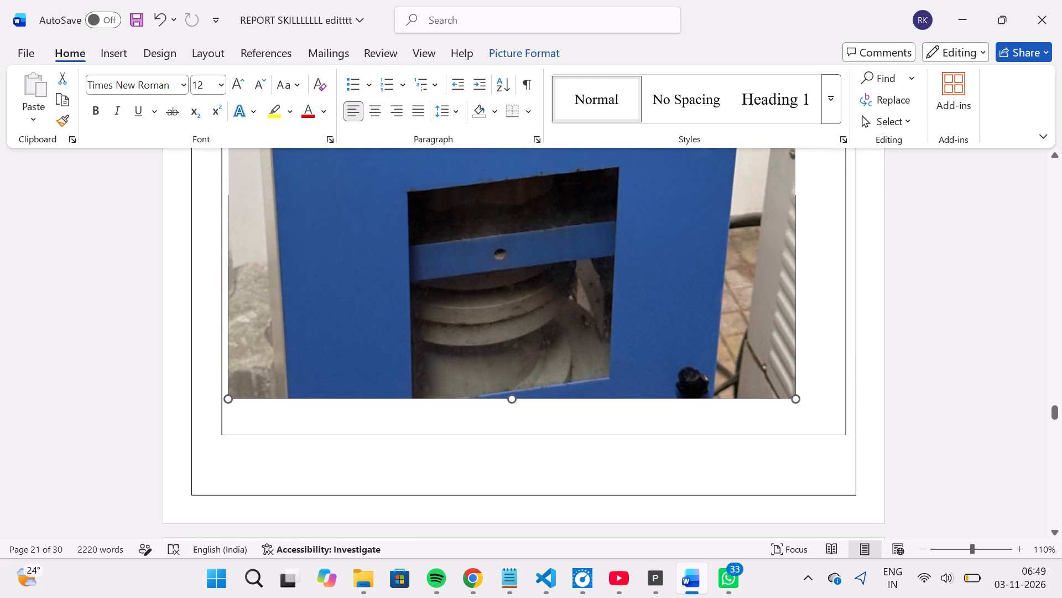
{"action": "scroll", "coordinate": [355, 352], "scroll_direction": "up", "scroll_amount": 16}
{"action": "scroll", "coordinate": [352, 353], "scroll_direction": "up", "scroll_amount": 7}
{"action": "scroll", "coordinate": [352, 353], "scroll_direction": "down", "scroll_amount": 1}
{"action": "scroll", "coordinate": [352, 353], "scroll_direction": "up", "scroll_amount": 2}
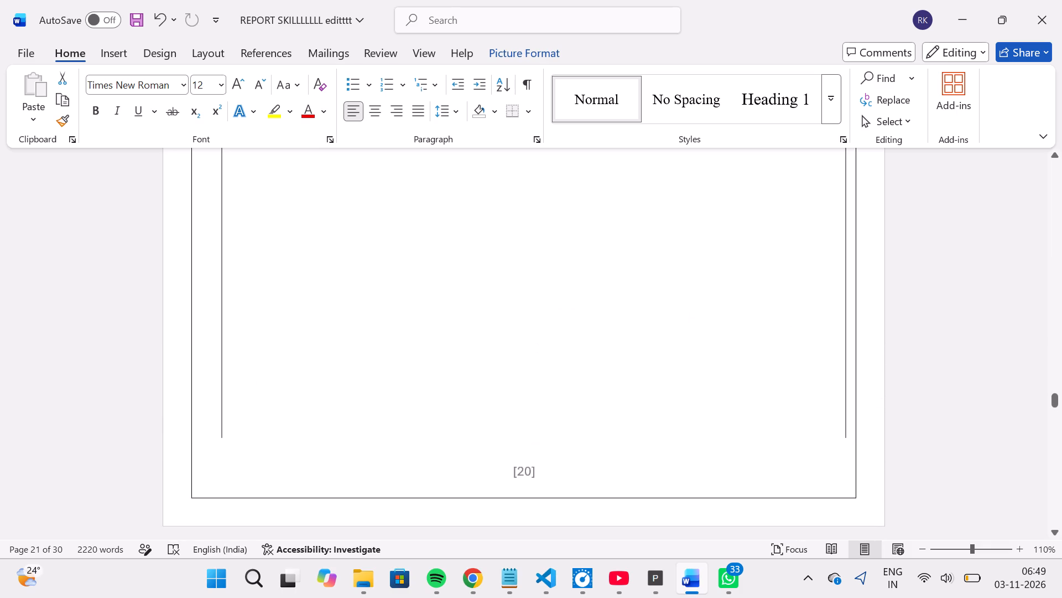
{"action": "scroll", "coordinate": [344, 359], "scroll_direction": "up", "scroll_amount": 10}
{"action": "scroll", "coordinate": [344, 355], "scroll_direction": "up", "scroll_amount": 11}
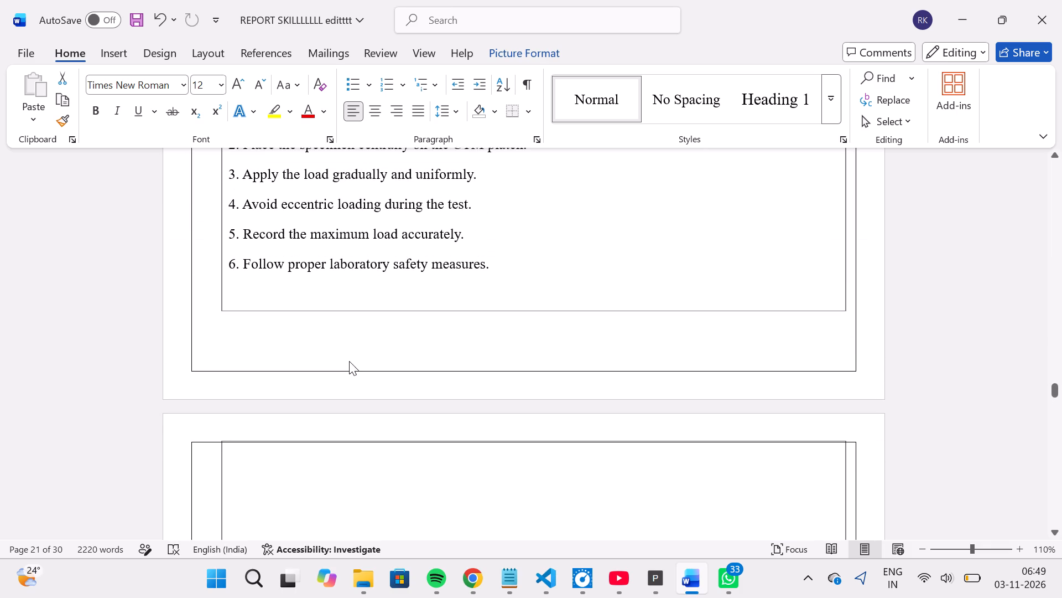
{"action": "scroll", "coordinate": [351, 365], "scroll_direction": "down", "scroll_amount": 14}
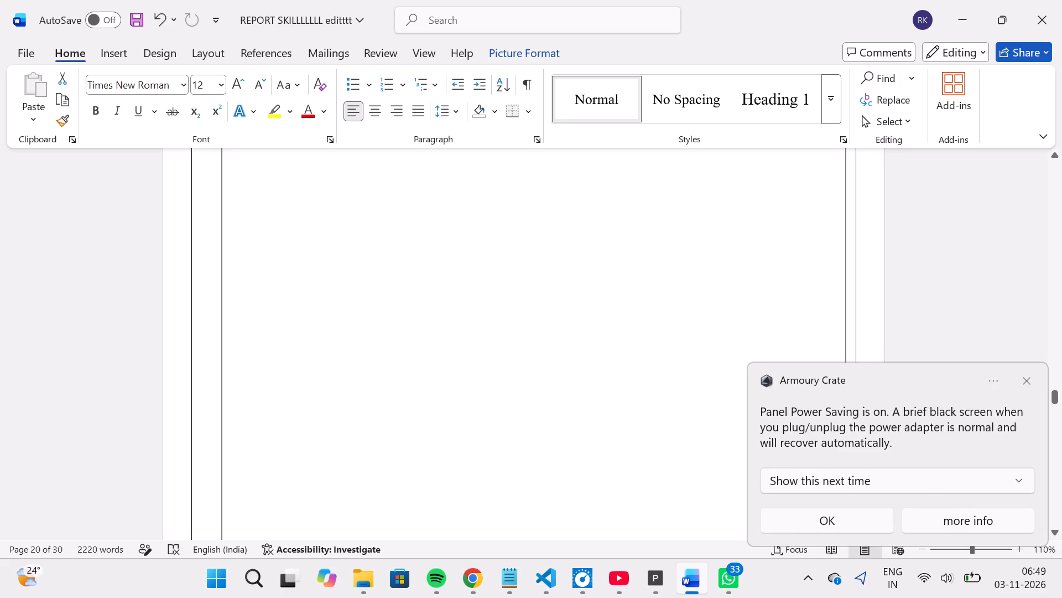
Dismiss the Armoury Crate power-saving notification.
{"action": "left_click", "coordinate": [1028, 379]}
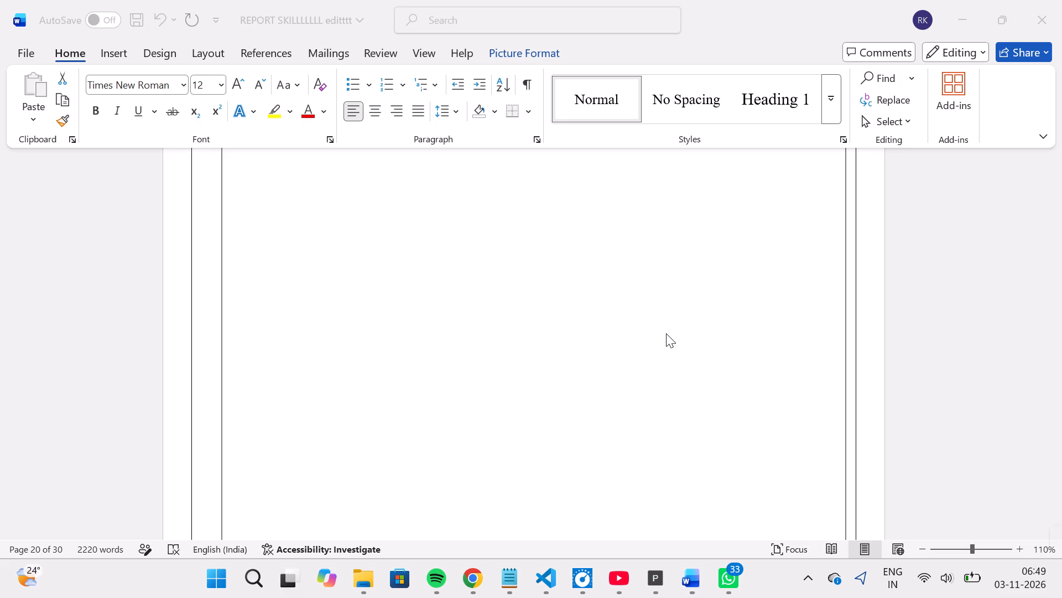
Review the compressive strength test text from Procedure through Observation Table, Result and Precautions to the blank page.
{"action": "scroll", "coordinate": [666, 333], "scroll_direction": "up", "scroll_amount": 8}
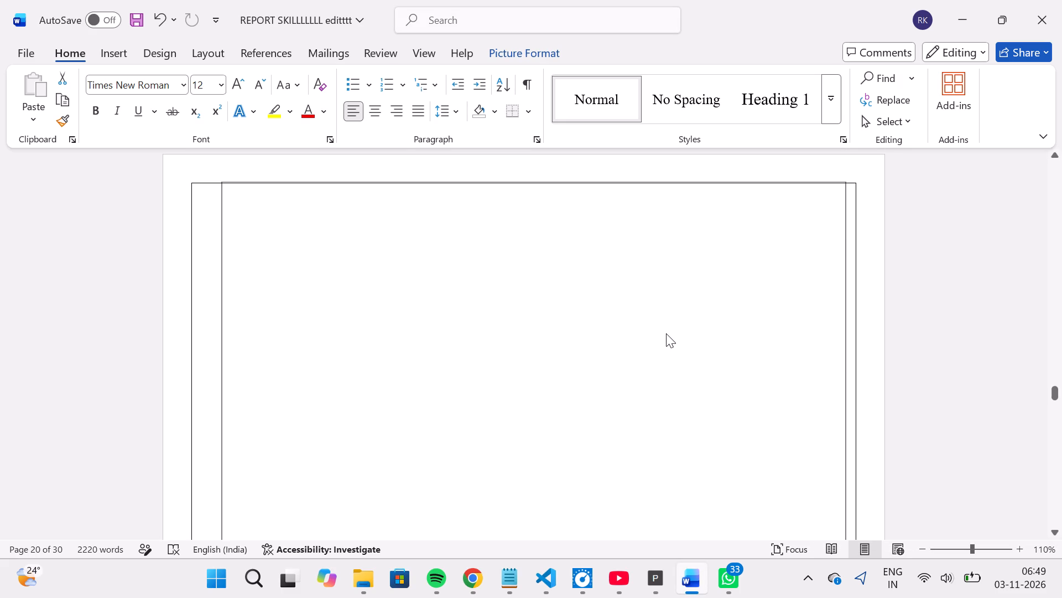
{"action": "scroll", "coordinate": [665, 334], "scroll_direction": "up", "scroll_amount": 9}
{"action": "scroll", "coordinate": [665, 334], "scroll_direction": "down", "scroll_amount": 1}
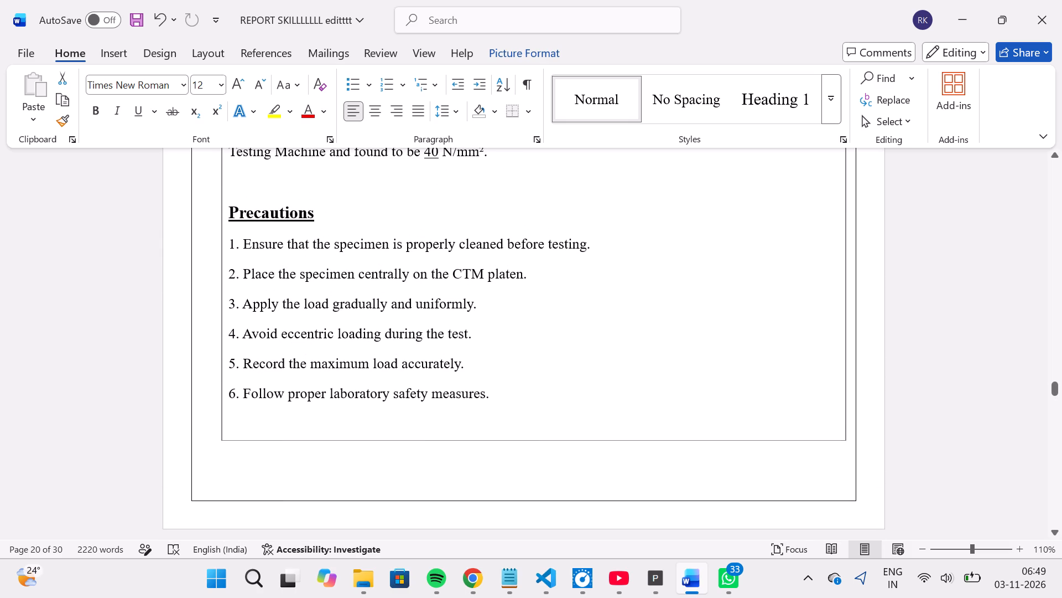
{"action": "scroll", "coordinate": [665, 334], "scroll_direction": "down", "scroll_amount": 2}
{"action": "scroll", "coordinate": [665, 343], "scroll_direction": "up", "scroll_amount": 14}
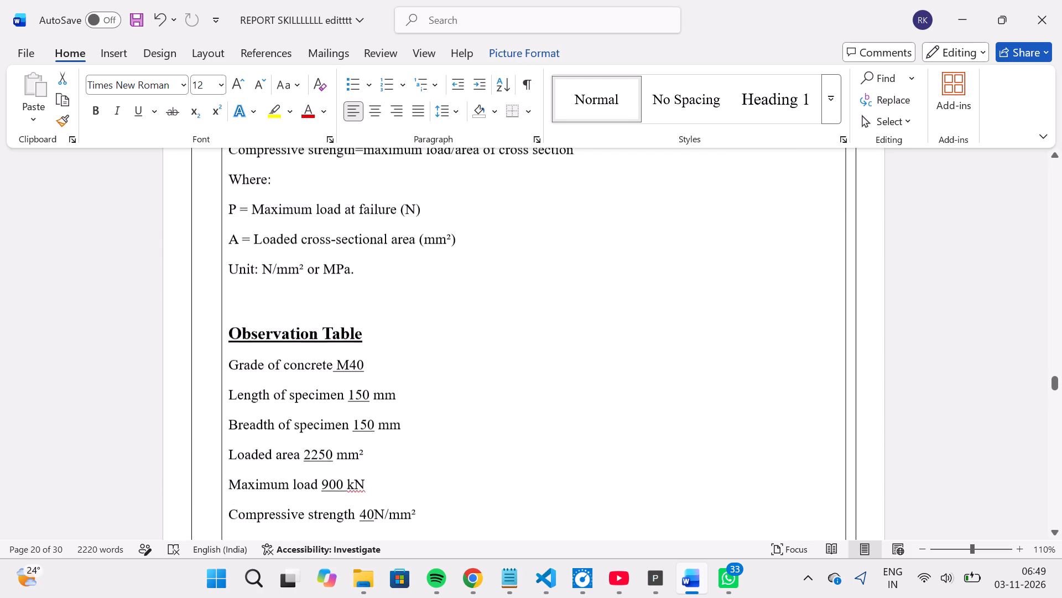
{"action": "scroll", "coordinate": [665, 341], "scroll_direction": "up", "scroll_amount": 18}
{"action": "scroll", "coordinate": [665, 341], "scroll_direction": "down", "scroll_amount": 3}
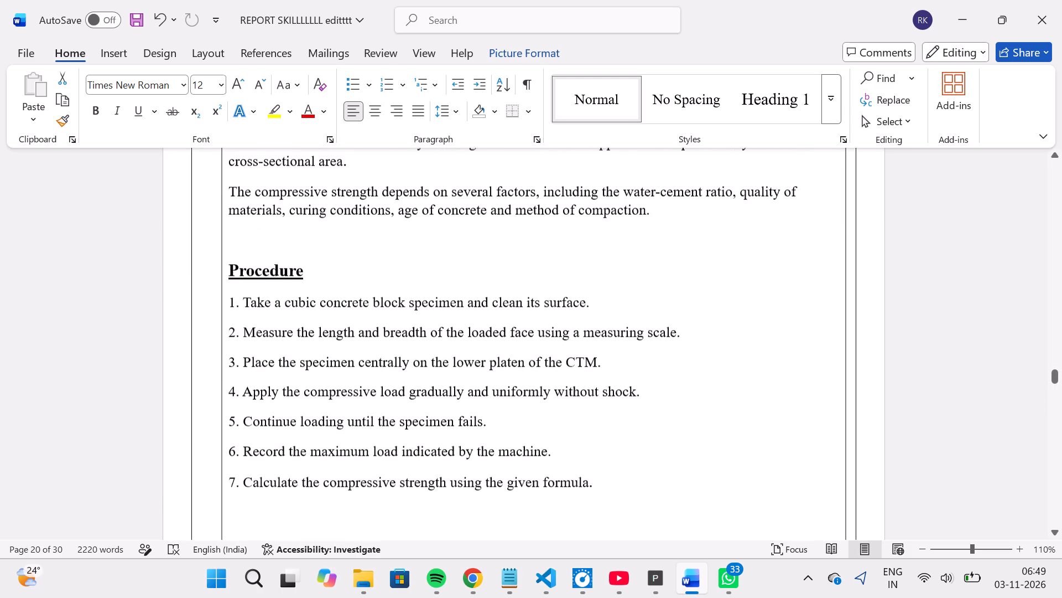
{"action": "scroll", "coordinate": [665, 341], "scroll_direction": "down", "scroll_amount": 20}
{"action": "scroll", "coordinate": [664, 353], "scroll_direction": "up", "scroll_amount": 1}
{"action": "scroll", "coordinate": [664, 353], "scroll_direction": "down", "scroll_amount": 1}
{"action": "scroll", "coordinate": [664, 353], "scroll_direction": "up", "scroll_amount": 1}
{"action": "scroll", "coordinate": [664, 353], "scroll_direction": "down", "scroll_amount": 1}
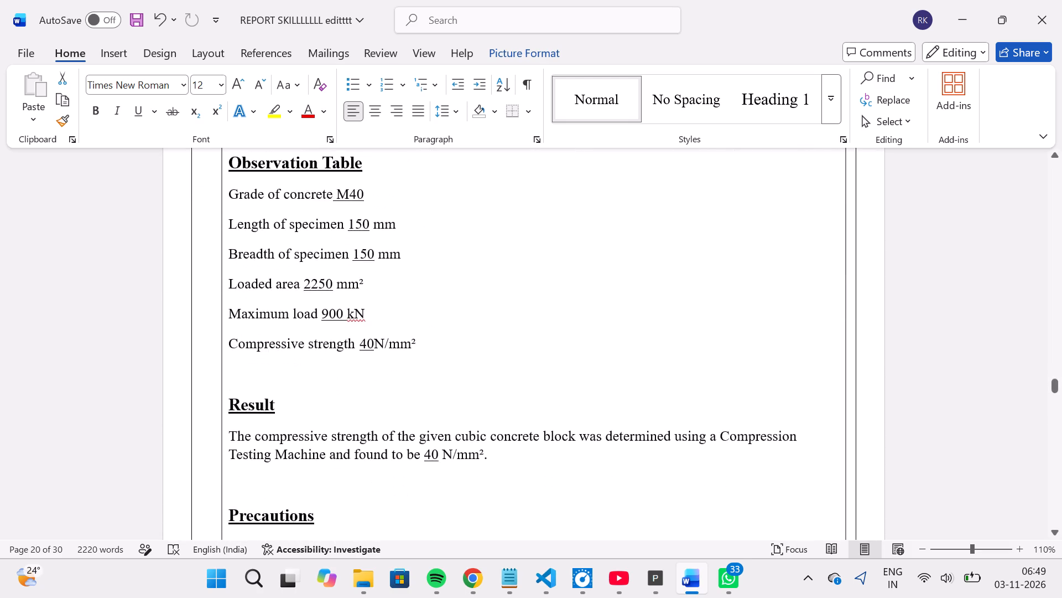
{"action": "scroll", "coordinate": [664, 353], "scroll_direction": "down", "scroll_amount": 16}
{"action": "scroll", "coordinate": [668, 350], "scroll_direction": "down", "scroll_amount": 6}
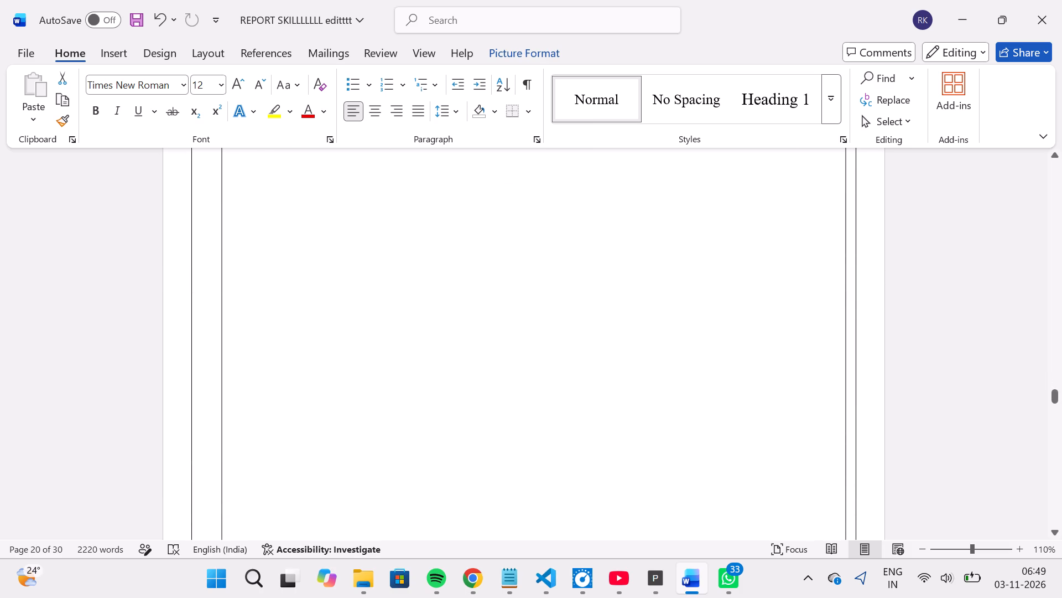
Examine the testing machine photo's placement on page 21 and the gap above it.
{"action": "scroll", "coordinate": [669, 349], "scroll_direction": "down", "scroll_amount": 18}
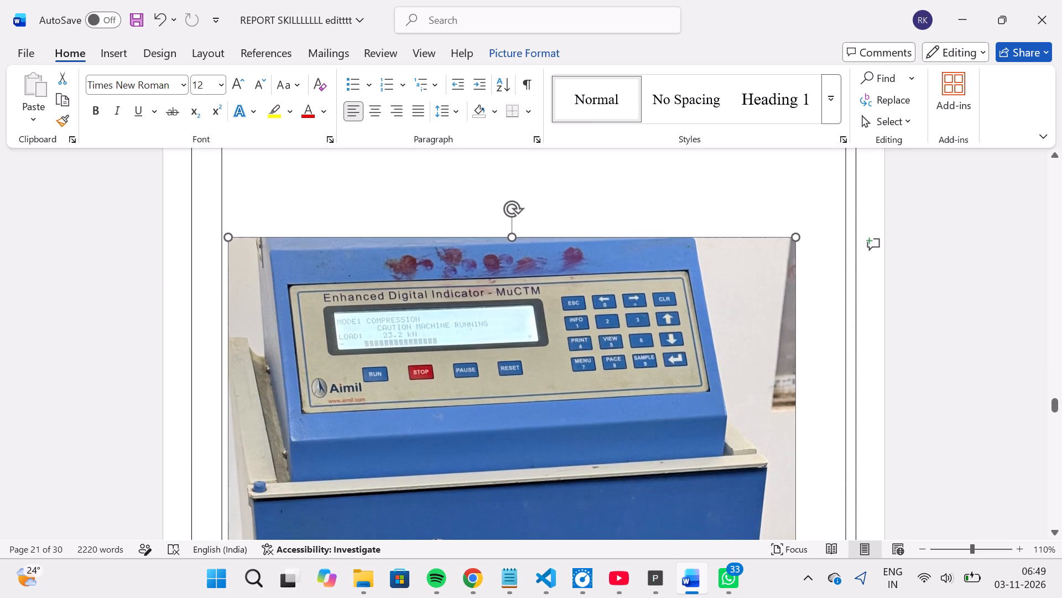
{"action": "scroll", "coordinate": [672, 352], "scroll_direction": "down", "scroll_amount": 14}
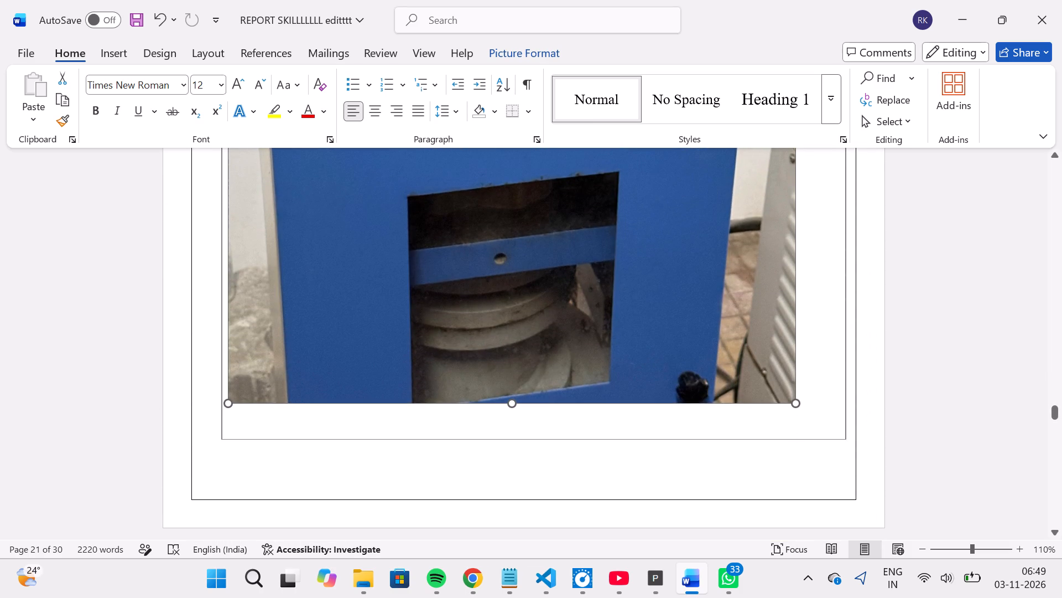
{"action": "scroll", "coordinate": [672, 354], "scroll_direction": "up", "scroll_amount": 13}
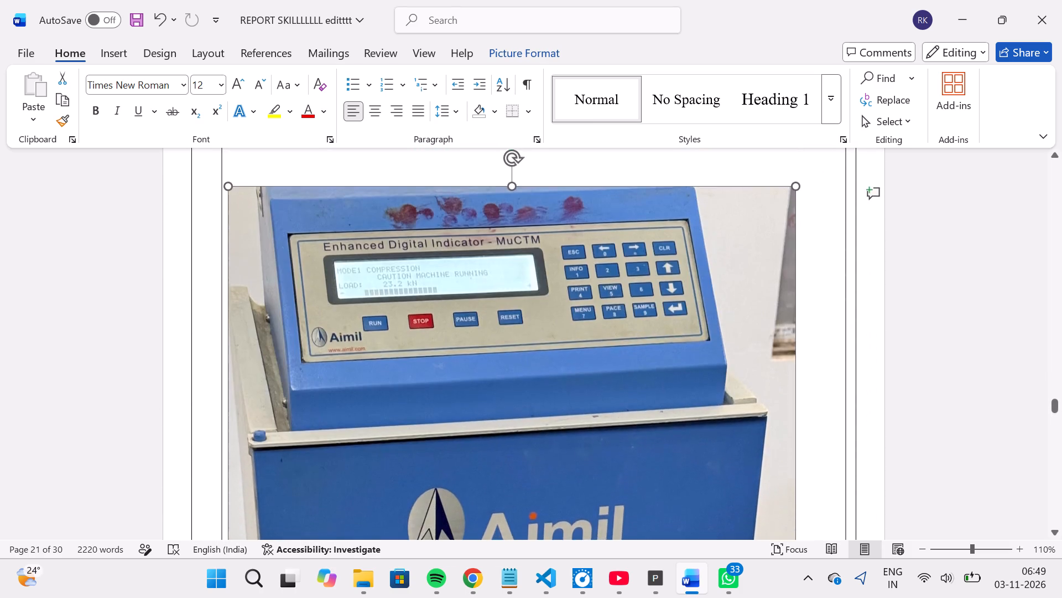
{"action": "scroll", "coordinate": [672, 354], "scroll_direction": "up", "scroll_amount": 7}
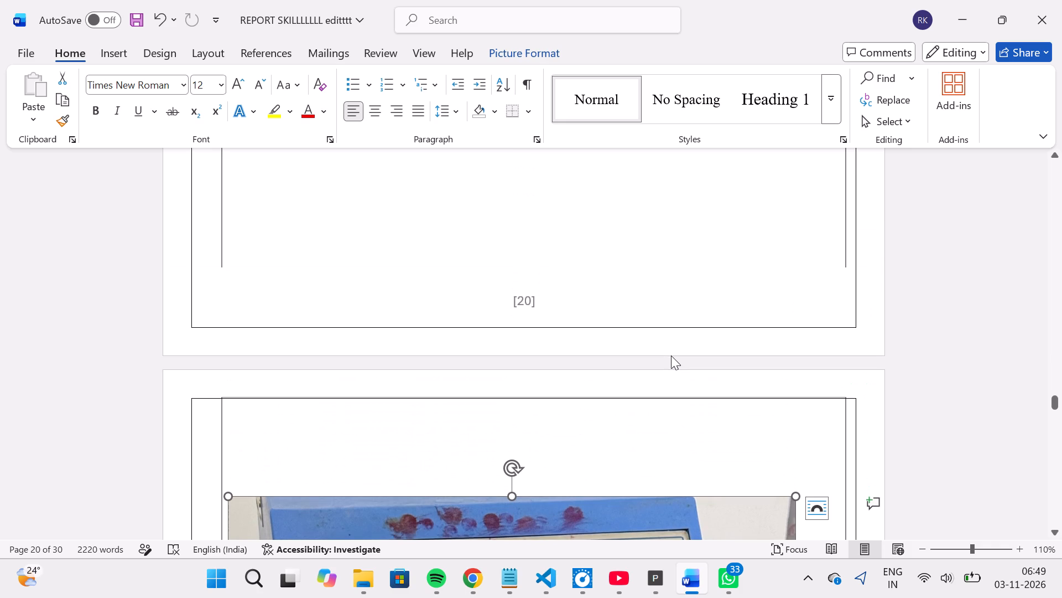
{"action": "scroll", "coordinate": [671, 356], "scroll_direction": "down", "scroll_amount": 6}
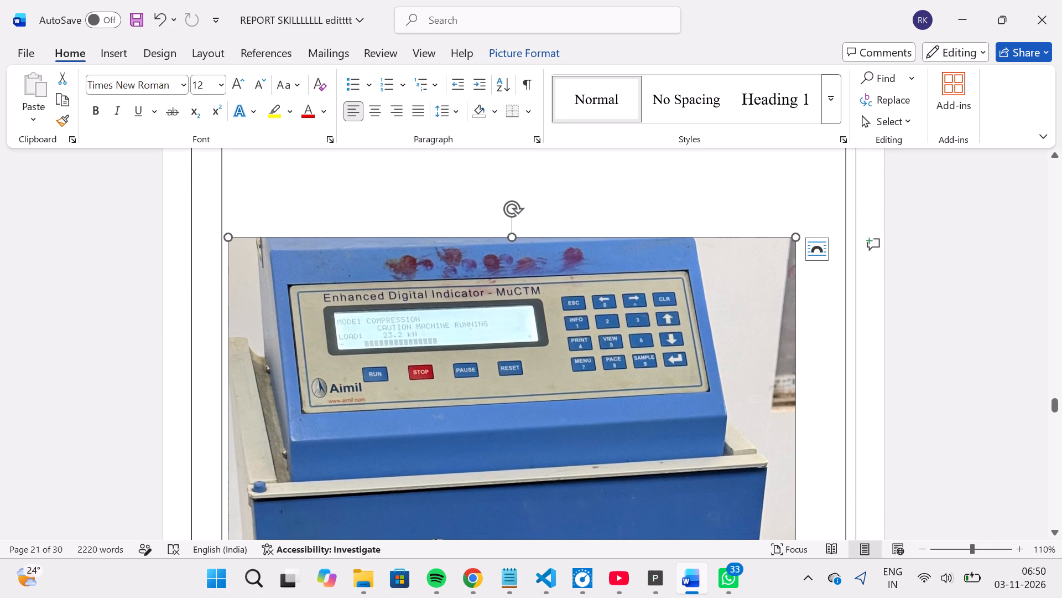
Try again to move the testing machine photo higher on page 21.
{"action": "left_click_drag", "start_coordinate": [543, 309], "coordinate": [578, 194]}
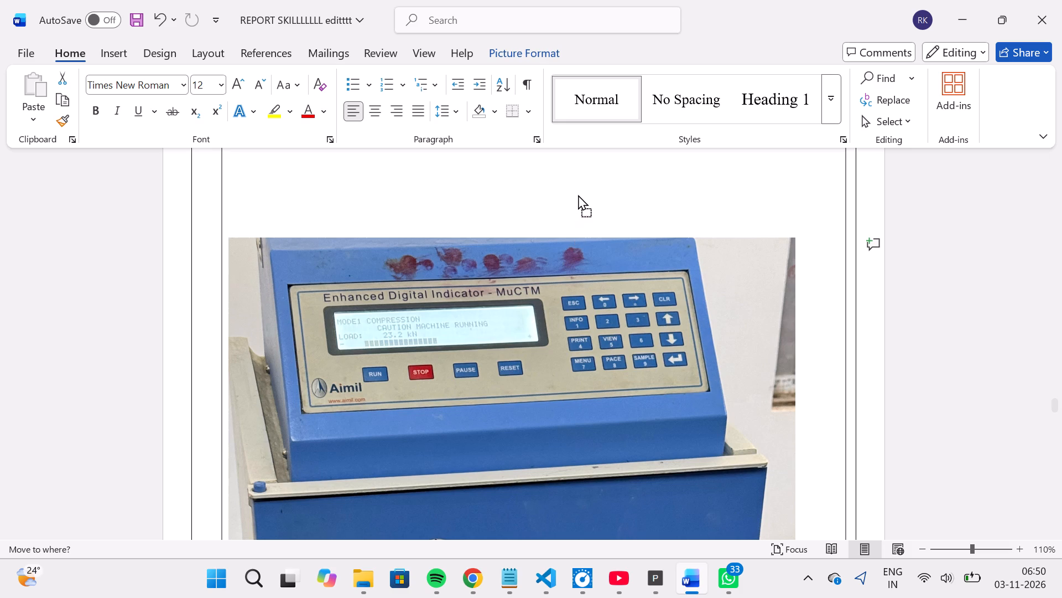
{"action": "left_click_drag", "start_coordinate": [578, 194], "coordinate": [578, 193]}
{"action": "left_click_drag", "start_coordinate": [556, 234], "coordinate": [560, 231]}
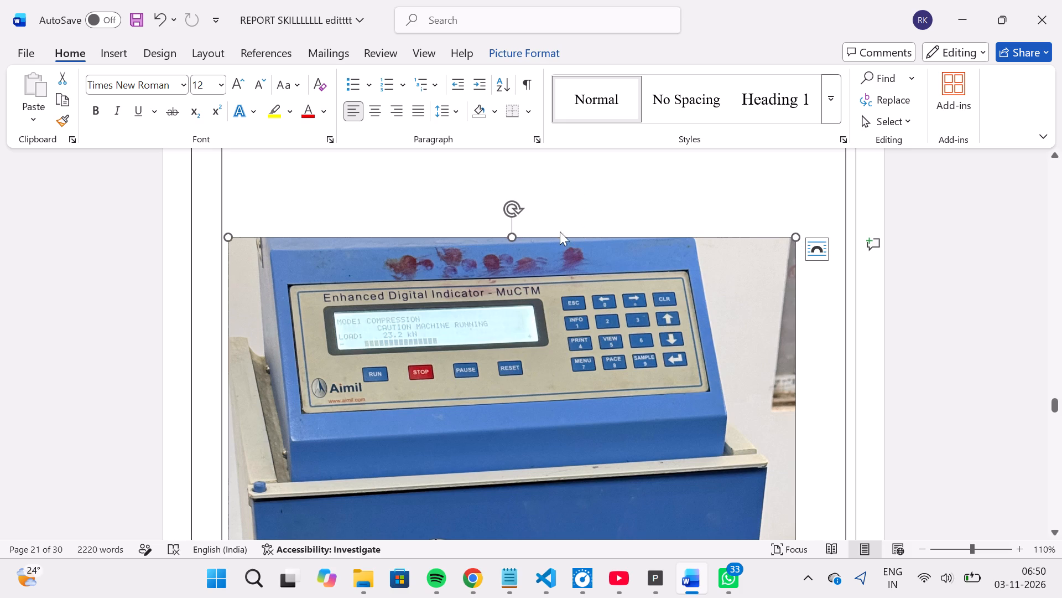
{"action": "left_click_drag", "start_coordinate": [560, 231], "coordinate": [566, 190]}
Stretch the testing machine photo slightly taller from its top edge, keeping its width and keeping it on page 21.
{"action": "left_click_drag", "start_coordinate": [512, 236], "coordinate": [528, 193]}
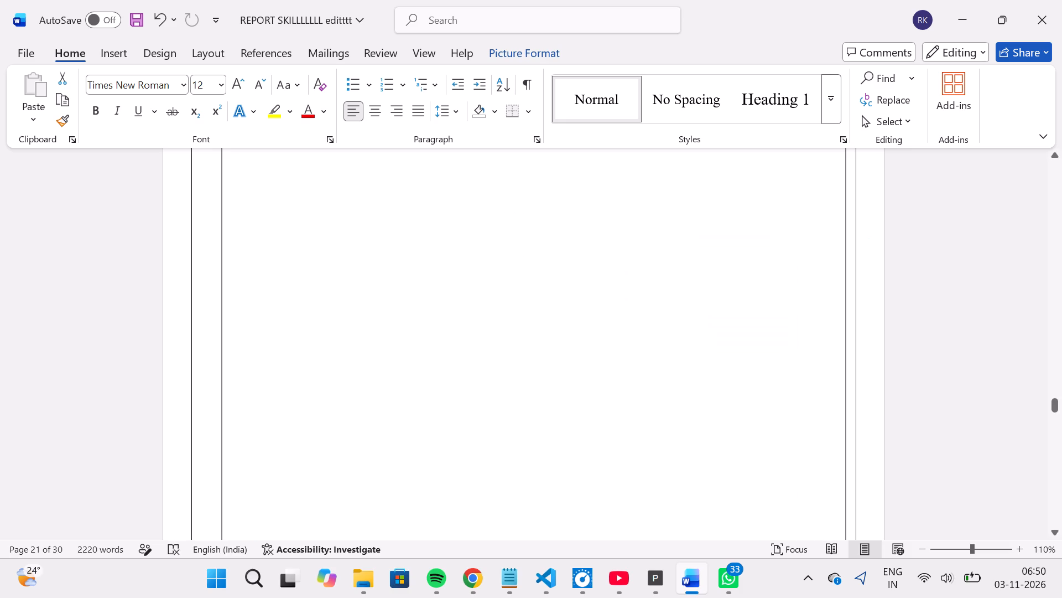
{"action": "left_click_drag", "start_coordinate": [528, 193], "coordinate": [528, 246]}
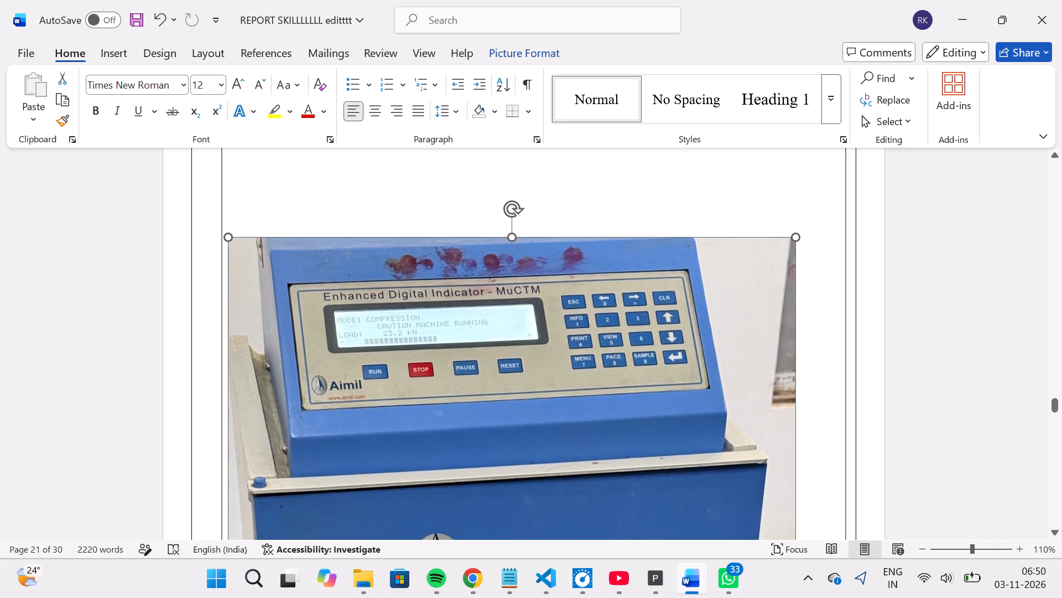
{"action": "left_click_drag", "start_coordinate": [528, 246], "coordinate": [538, 208]}
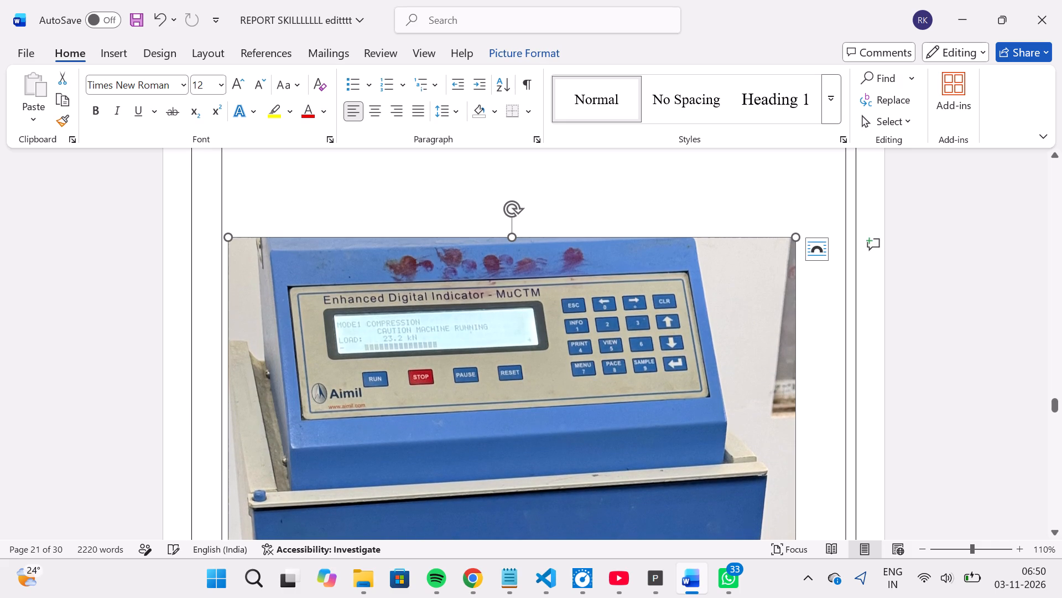
Examine the stretched testing machine photo on page 21 from its bottom edge back to the gap above it.
{"action": "scroll", "coordinate": [518, 333], "scroll_direction": "down", "scroll_amount": 15}
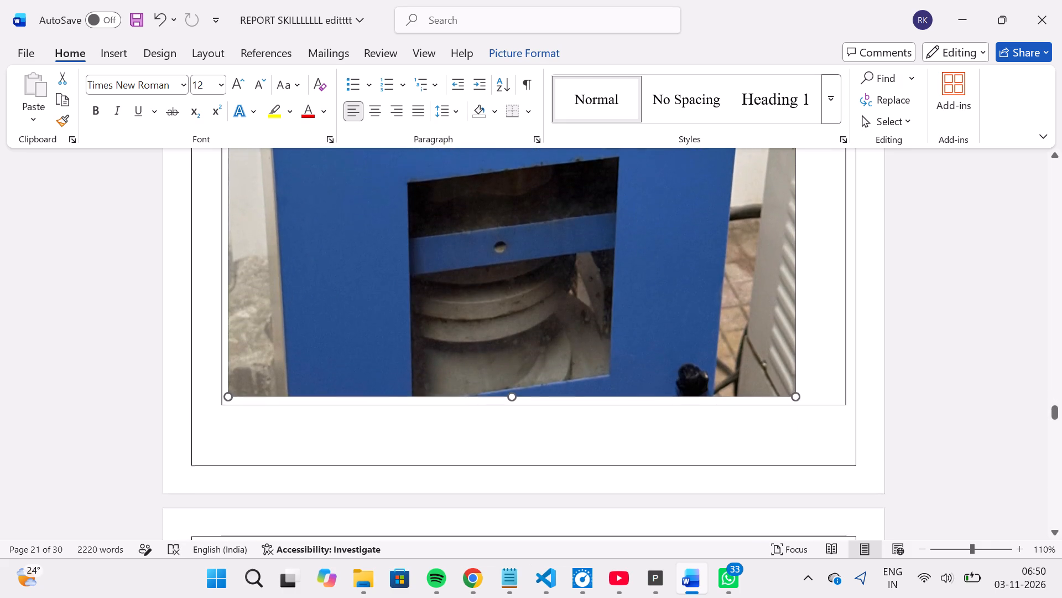
{"action": "scroll", "coordinate": [527, 324], "scroll_direction": "down", "scroll_amount": 2}
{"action": "scroll", "coordinate": [527, 324], "scroll_direction": "up", "scroll_amount": 4}
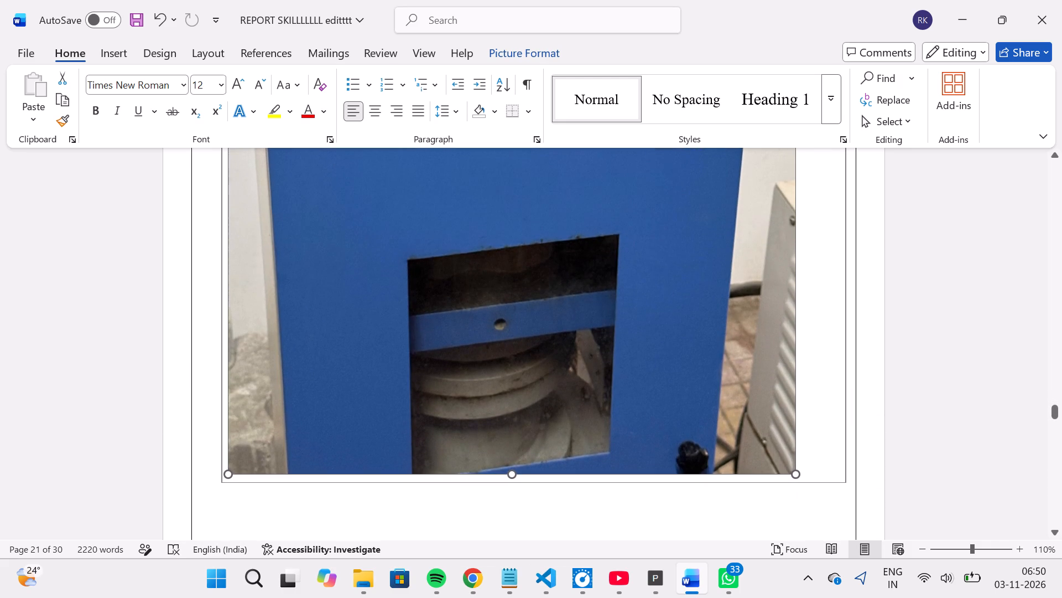
{"action": "scroll", "coordinate": [527, 324], "scroll_direction": "up", "scroll_amount": 3}
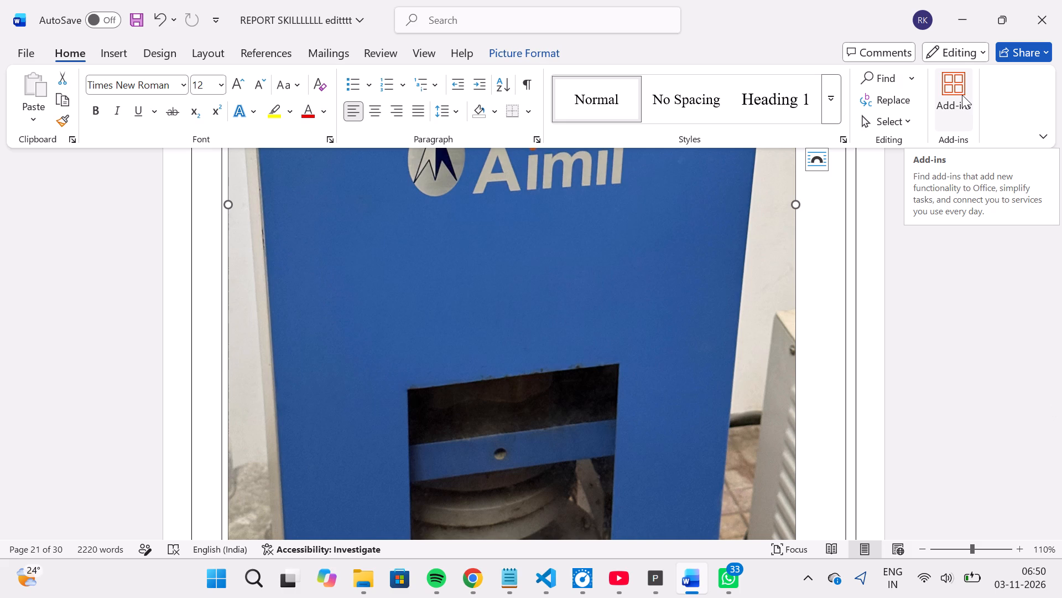
{"action": "scroll", "coordinate": [777, 302], "scroll_direction": "up", "scroll_amount": 4}
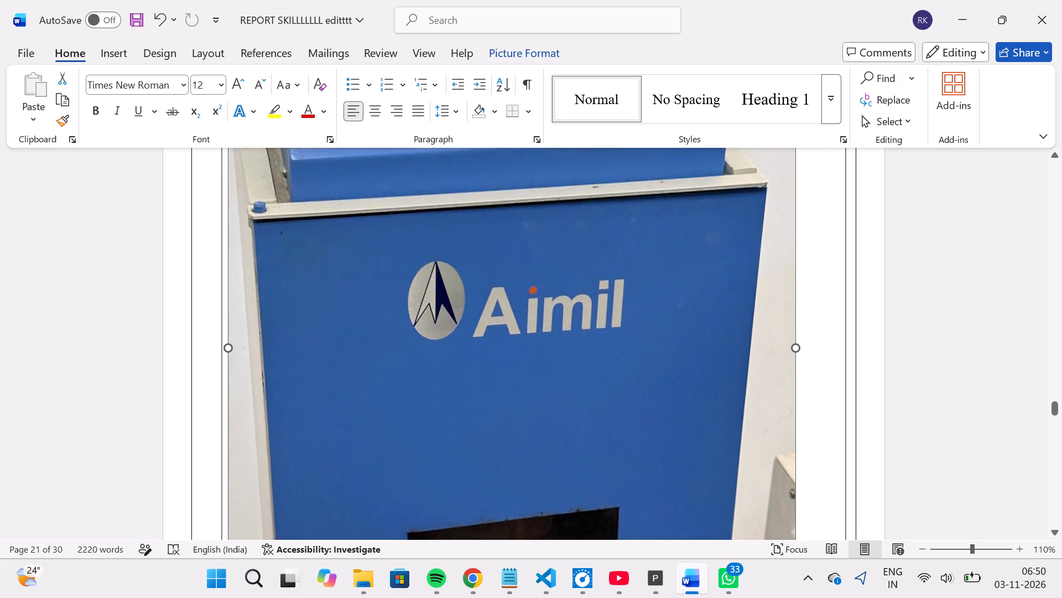
{"action": "scroll", "coordinate": [777, 302], "scroll_direction": "up", "scroll_amount": 6}
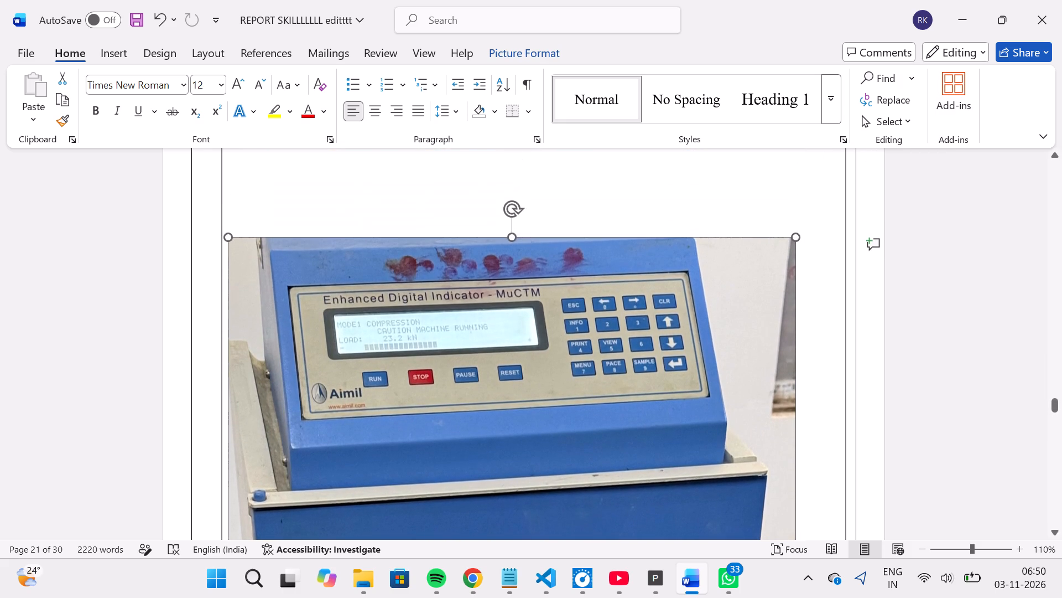
{"action": "scroll", "coordinate": [777, 302], "scroll_direction": "up", "scroll_amount": 3}
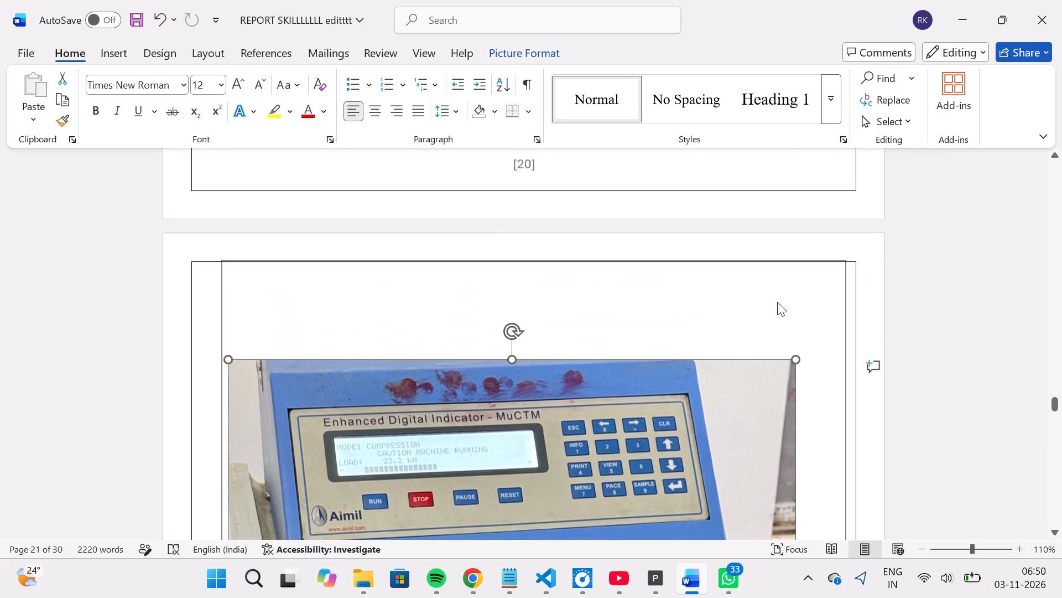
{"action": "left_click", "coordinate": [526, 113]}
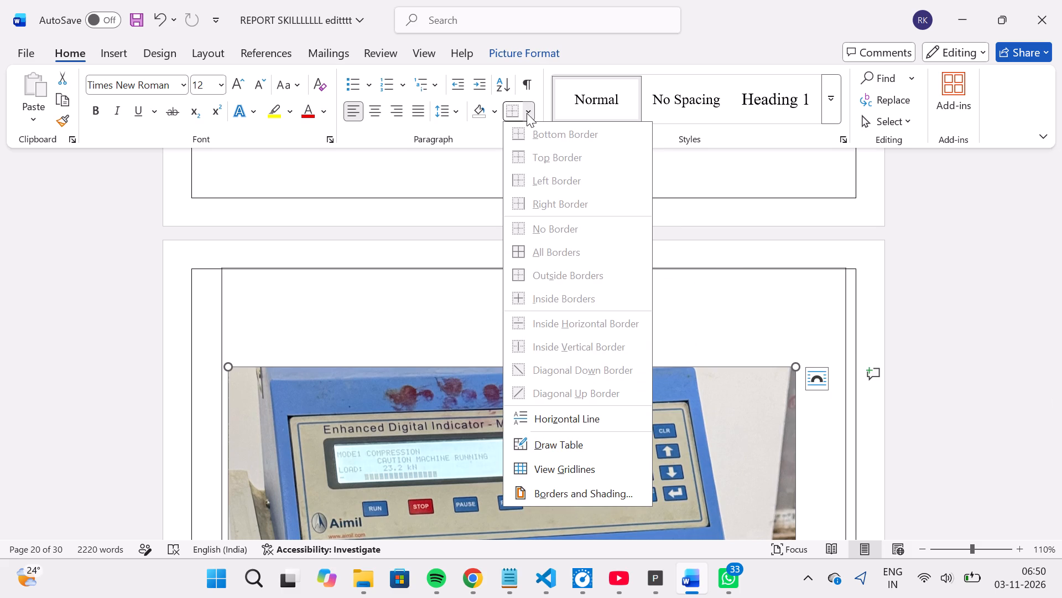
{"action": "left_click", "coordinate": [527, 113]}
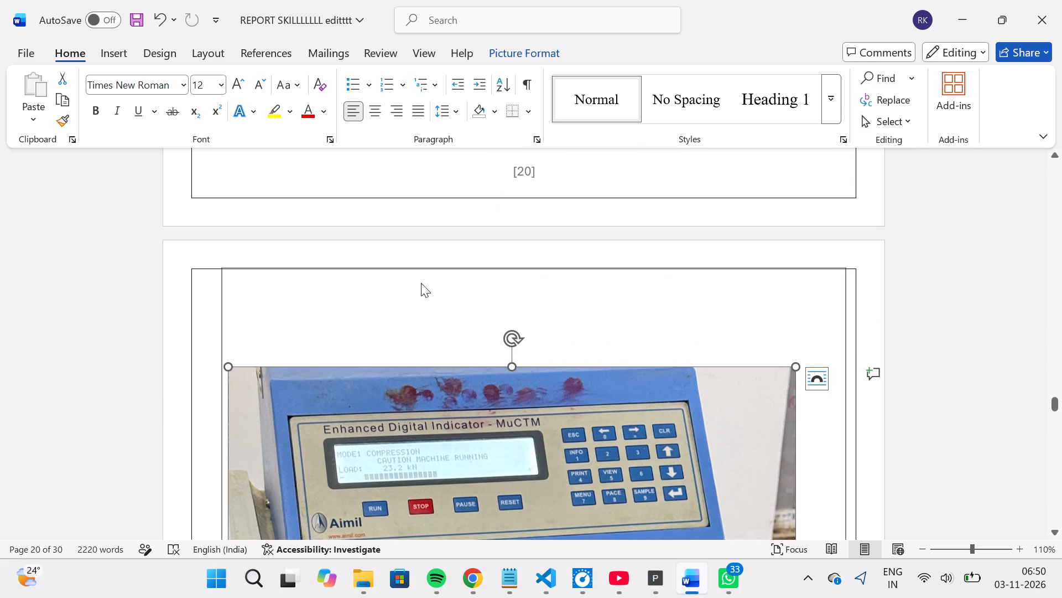
Insert the picture "skill utm photo 2" from this device on the blank page 20 after the Precautions.
{"action": "left_click", "coordinate": [383, 313]}
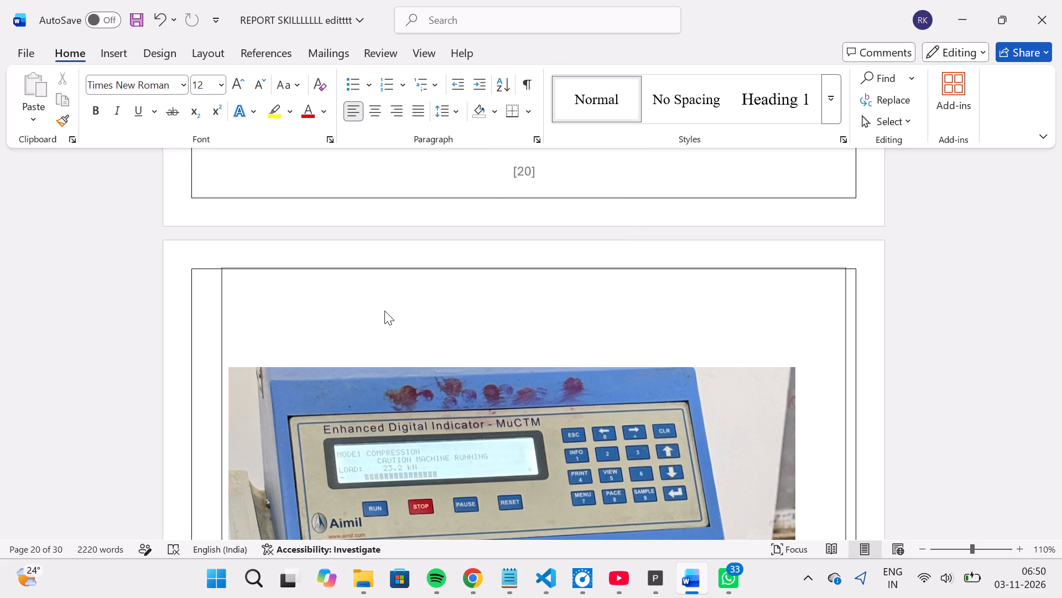
{"action": "scroll", "coordinate": [384, 311], "scroll_direction": "up", "scroll_amount": 10}
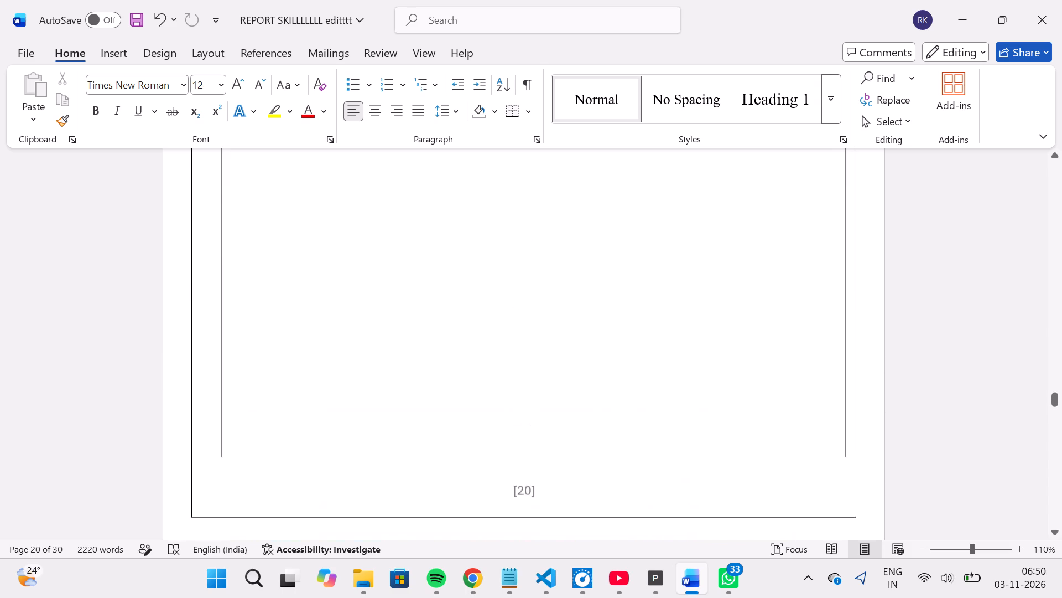
{"action": "scroll", "coordinate": [384, 311], "scroll_direction": "up", "scroll_amount": 17}
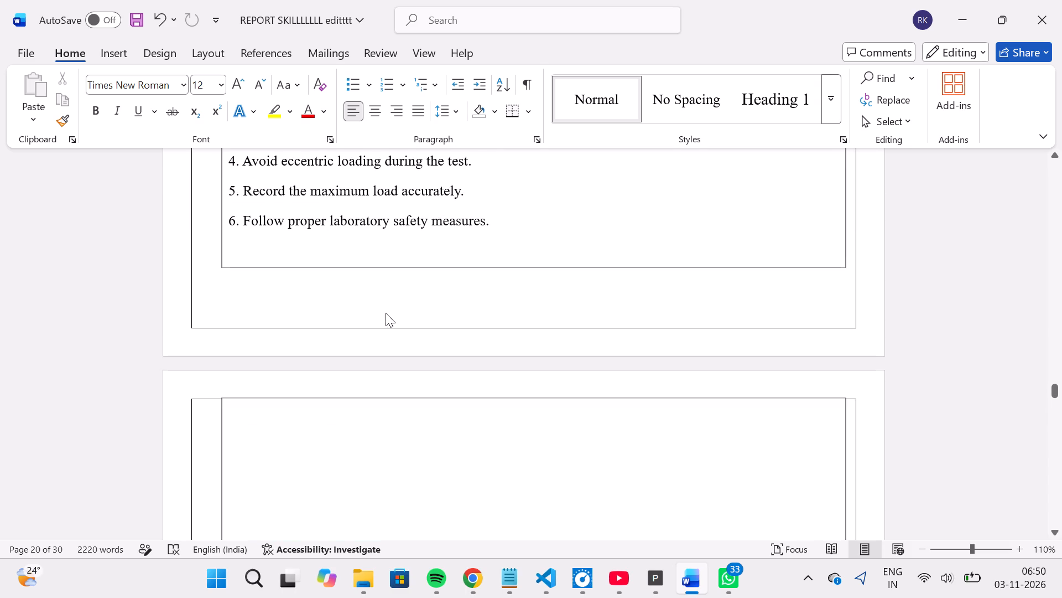
{"action": "scroll", "coordinate": [387, 316], "scroll_direction": "down", "scroll_amount": 6}
{"action": "left_click", "coordinate": [409, 312]}
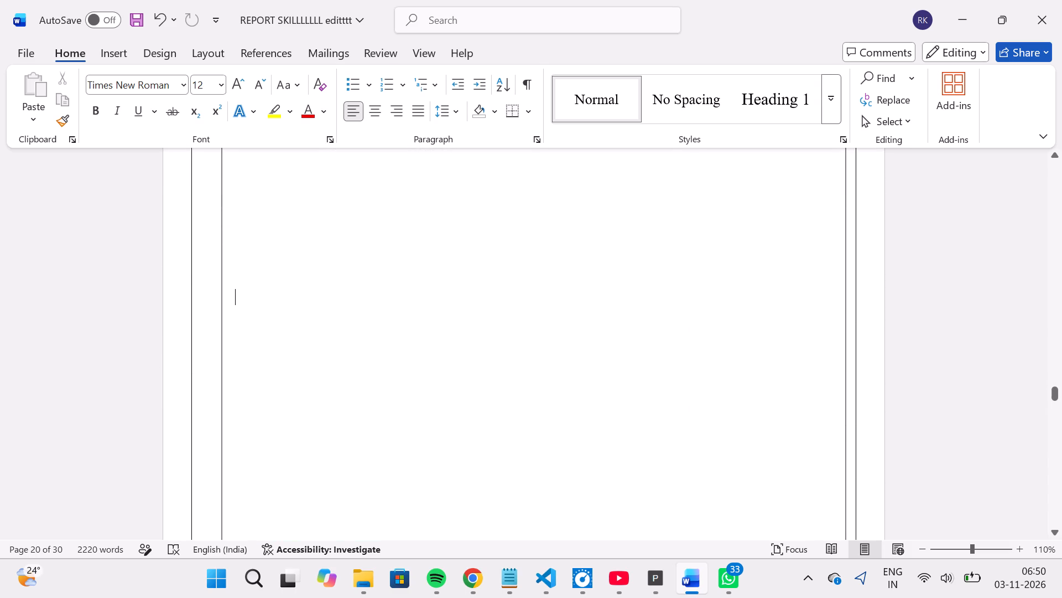
{"action": "left_click", "coordinate": [100, 55]}
{"action": "left_click", "coordinate": [170, 90]}
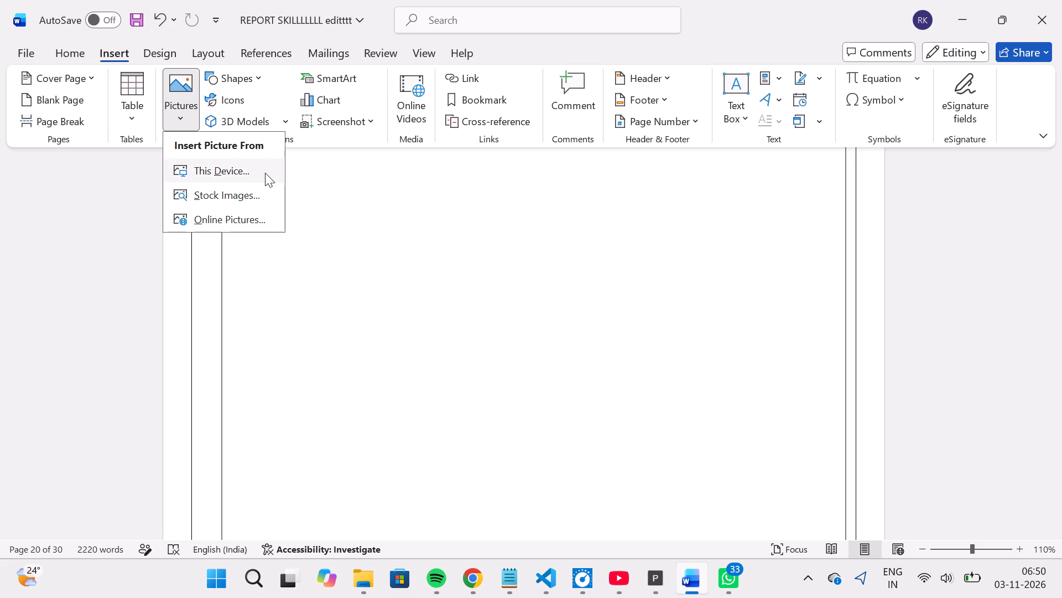
{"action": "left_click", "coordinate": [265, 173]}
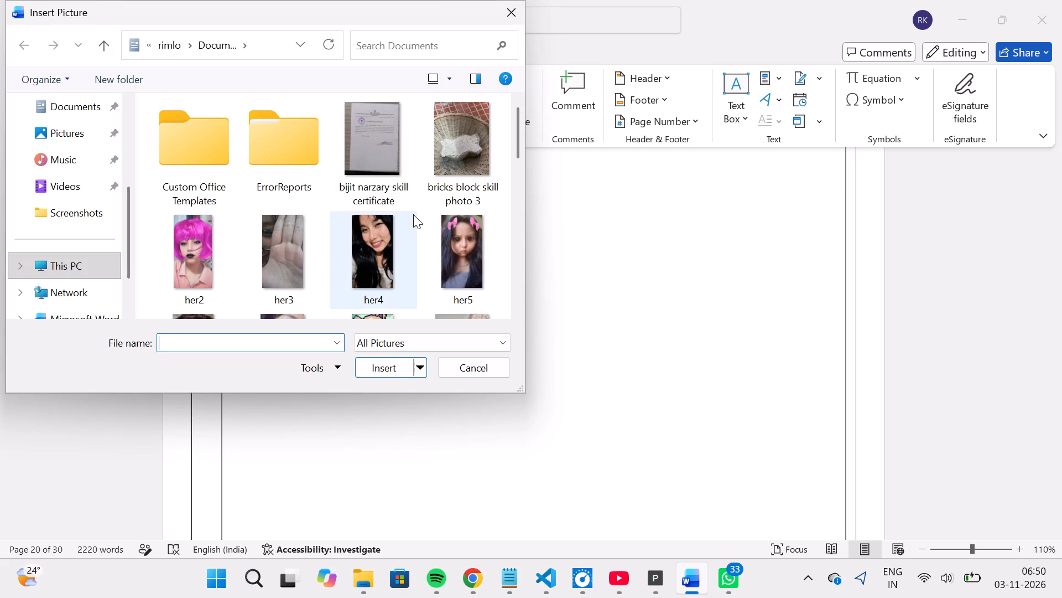
{"action": "scroll", "coordinate": [417, 212], "scroll_direction": "down", "scroll_amount": 3}
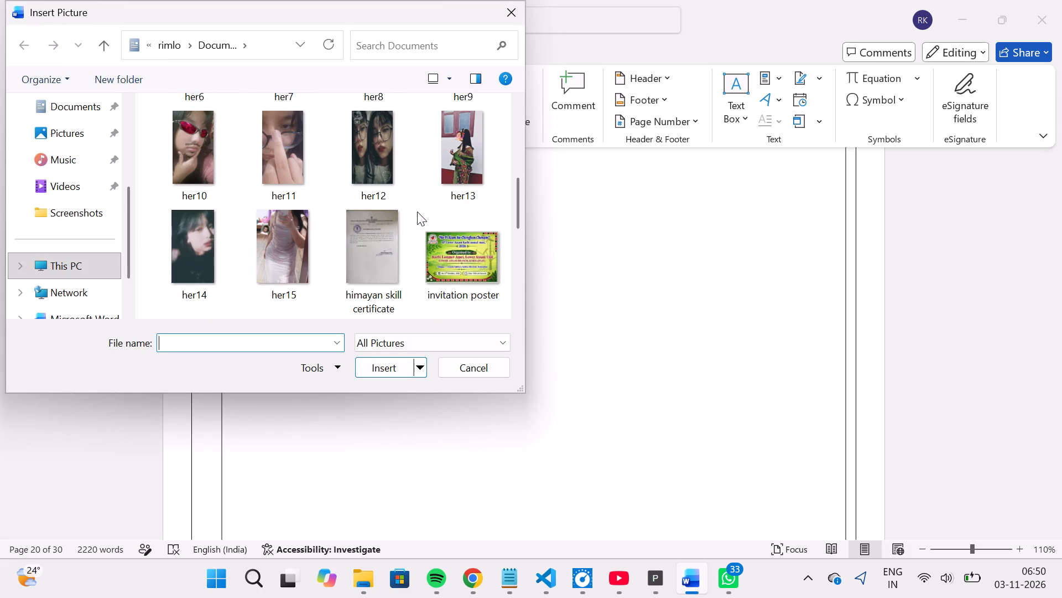
{"action": "scroll", "coordinate": [417, 212], "scroll_direction": "down", "scroll_amount": 3}
{"action": "scroll", "coordinate": [417, 212], "scroll_direction": "up", "scroll_amount": 1}
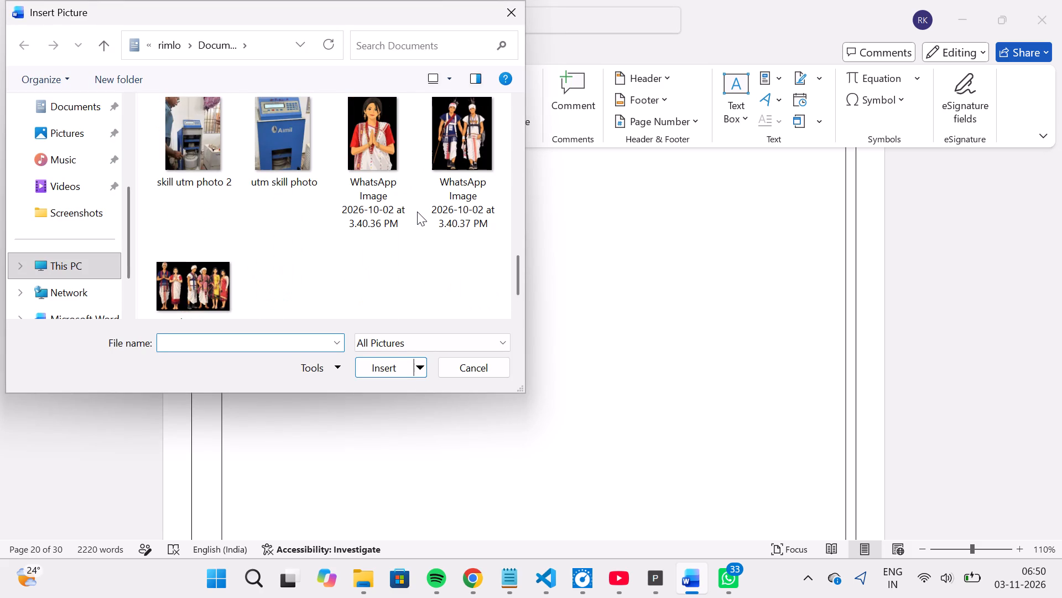
{"action": "scroll", "coordinate": [209, 140], "scroll_direction": "up", "scroll_amount": 1}
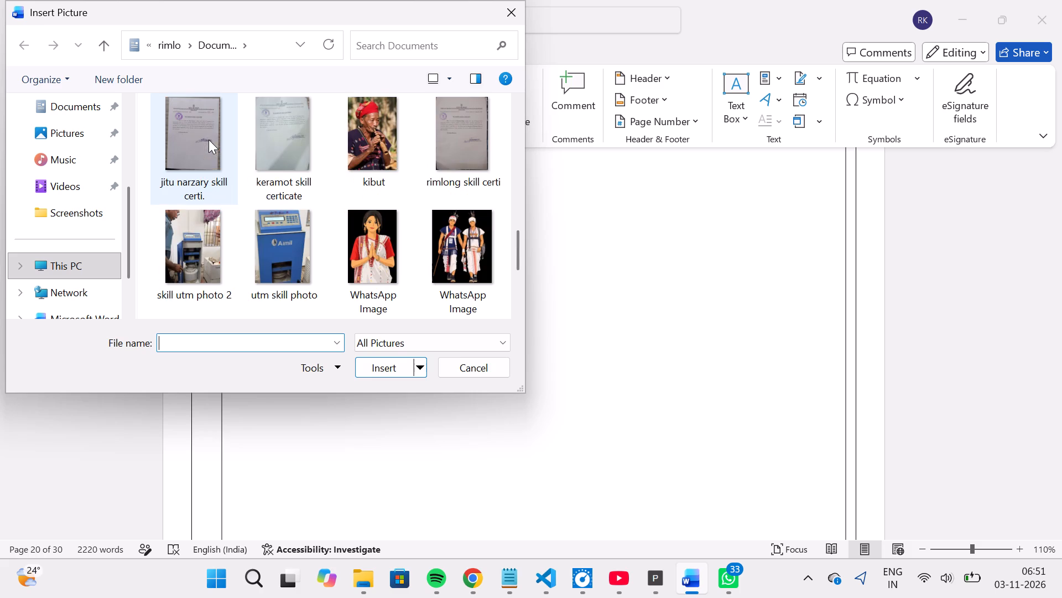
{"action": "left_click", "coordinate": [183, 243]}
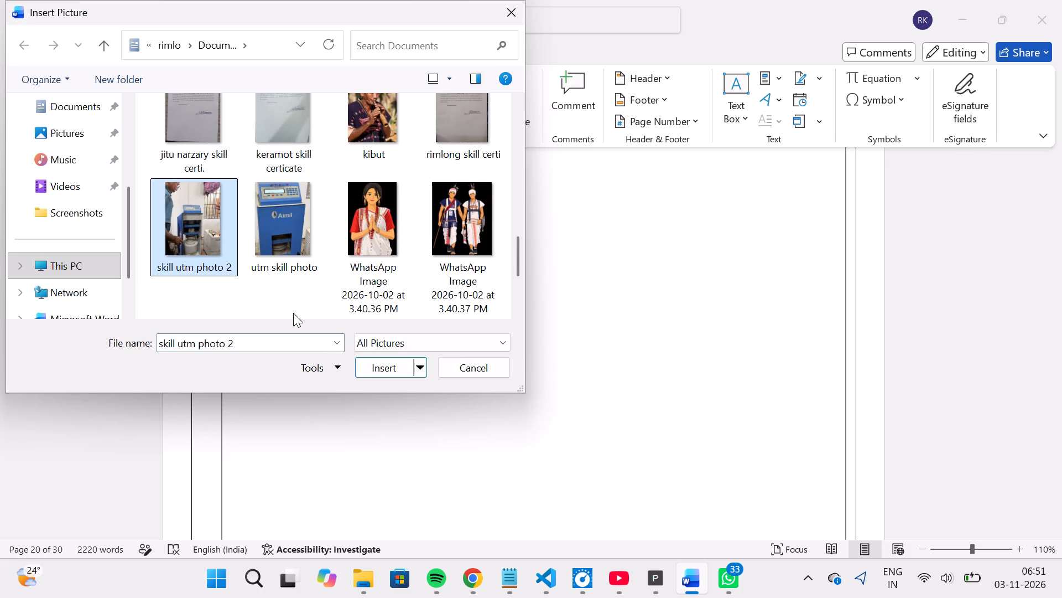
{"action": "left_click", "coordinate": [395, 364]}
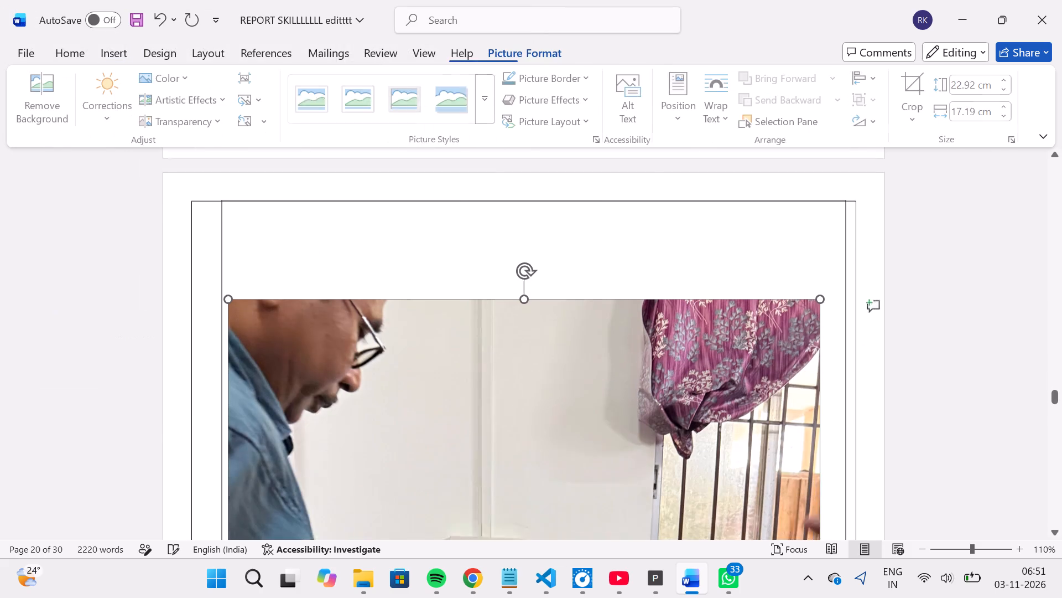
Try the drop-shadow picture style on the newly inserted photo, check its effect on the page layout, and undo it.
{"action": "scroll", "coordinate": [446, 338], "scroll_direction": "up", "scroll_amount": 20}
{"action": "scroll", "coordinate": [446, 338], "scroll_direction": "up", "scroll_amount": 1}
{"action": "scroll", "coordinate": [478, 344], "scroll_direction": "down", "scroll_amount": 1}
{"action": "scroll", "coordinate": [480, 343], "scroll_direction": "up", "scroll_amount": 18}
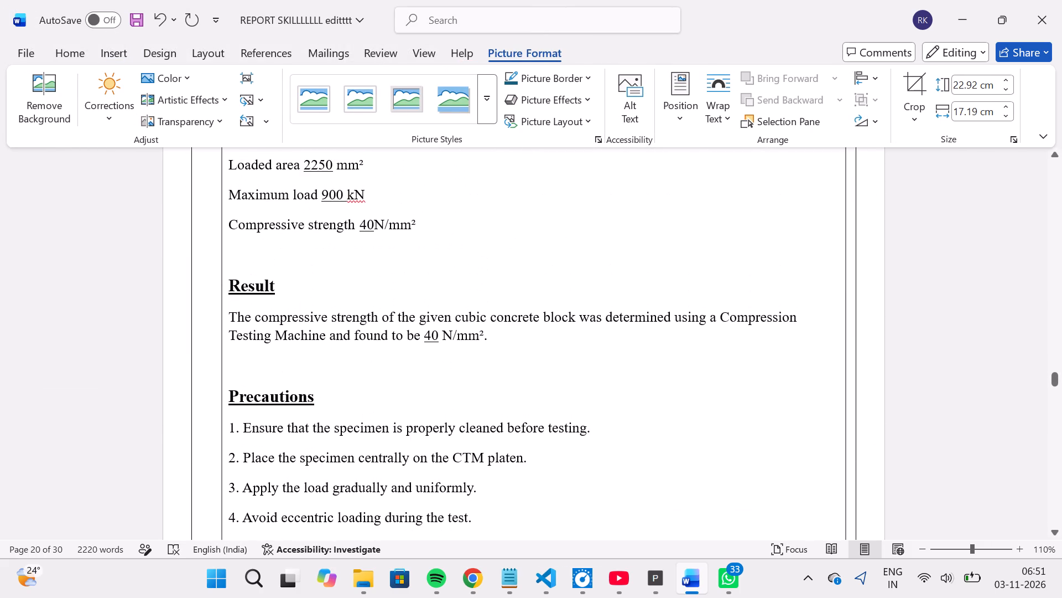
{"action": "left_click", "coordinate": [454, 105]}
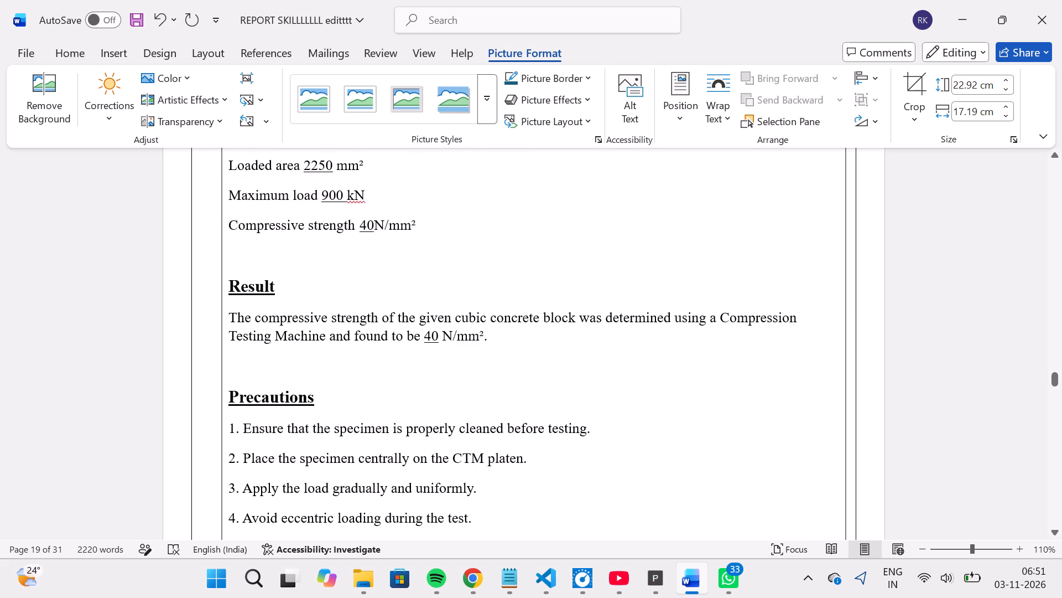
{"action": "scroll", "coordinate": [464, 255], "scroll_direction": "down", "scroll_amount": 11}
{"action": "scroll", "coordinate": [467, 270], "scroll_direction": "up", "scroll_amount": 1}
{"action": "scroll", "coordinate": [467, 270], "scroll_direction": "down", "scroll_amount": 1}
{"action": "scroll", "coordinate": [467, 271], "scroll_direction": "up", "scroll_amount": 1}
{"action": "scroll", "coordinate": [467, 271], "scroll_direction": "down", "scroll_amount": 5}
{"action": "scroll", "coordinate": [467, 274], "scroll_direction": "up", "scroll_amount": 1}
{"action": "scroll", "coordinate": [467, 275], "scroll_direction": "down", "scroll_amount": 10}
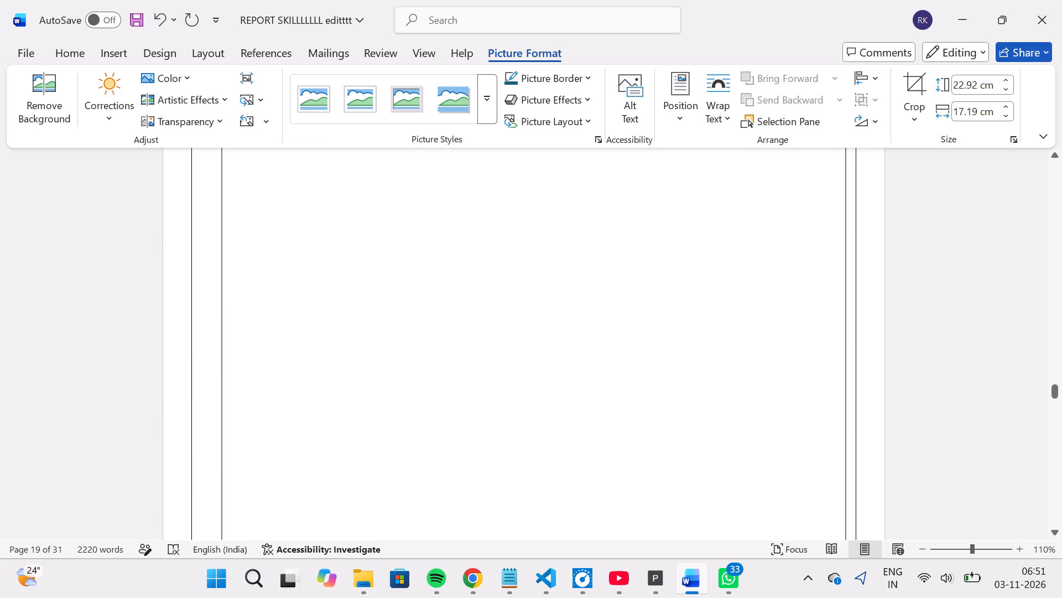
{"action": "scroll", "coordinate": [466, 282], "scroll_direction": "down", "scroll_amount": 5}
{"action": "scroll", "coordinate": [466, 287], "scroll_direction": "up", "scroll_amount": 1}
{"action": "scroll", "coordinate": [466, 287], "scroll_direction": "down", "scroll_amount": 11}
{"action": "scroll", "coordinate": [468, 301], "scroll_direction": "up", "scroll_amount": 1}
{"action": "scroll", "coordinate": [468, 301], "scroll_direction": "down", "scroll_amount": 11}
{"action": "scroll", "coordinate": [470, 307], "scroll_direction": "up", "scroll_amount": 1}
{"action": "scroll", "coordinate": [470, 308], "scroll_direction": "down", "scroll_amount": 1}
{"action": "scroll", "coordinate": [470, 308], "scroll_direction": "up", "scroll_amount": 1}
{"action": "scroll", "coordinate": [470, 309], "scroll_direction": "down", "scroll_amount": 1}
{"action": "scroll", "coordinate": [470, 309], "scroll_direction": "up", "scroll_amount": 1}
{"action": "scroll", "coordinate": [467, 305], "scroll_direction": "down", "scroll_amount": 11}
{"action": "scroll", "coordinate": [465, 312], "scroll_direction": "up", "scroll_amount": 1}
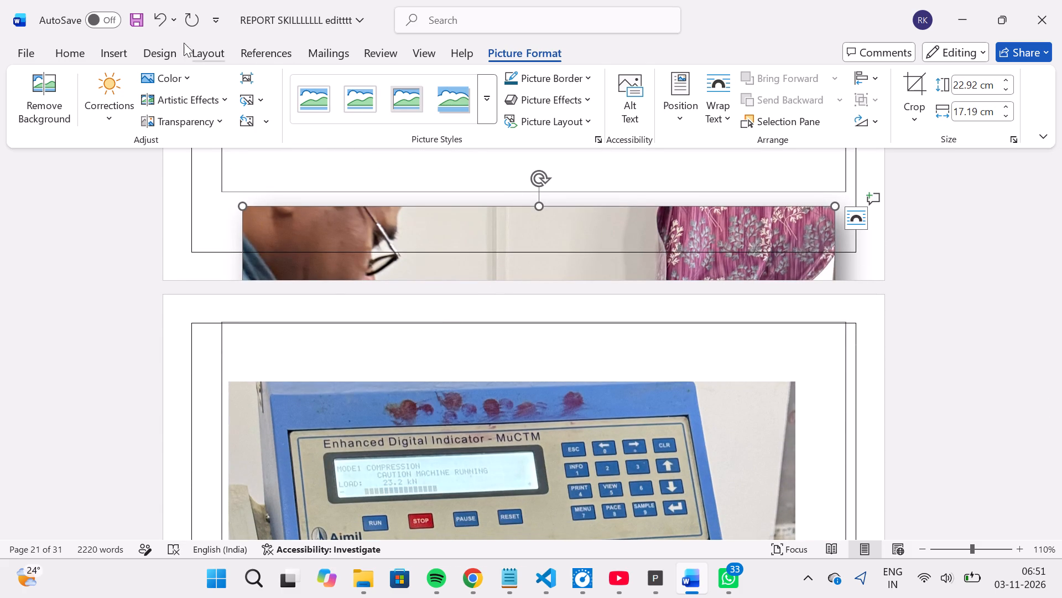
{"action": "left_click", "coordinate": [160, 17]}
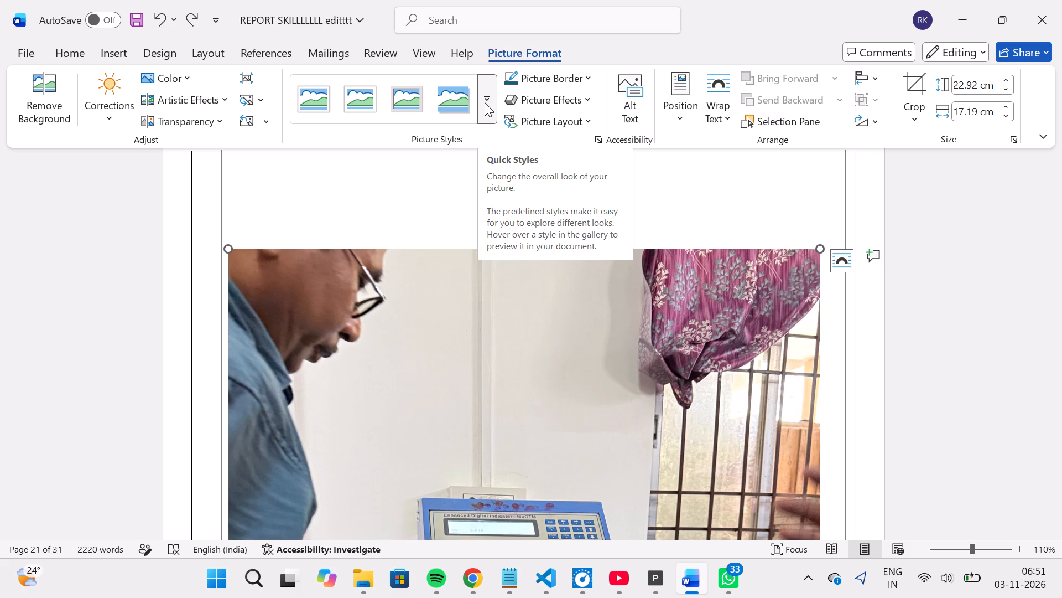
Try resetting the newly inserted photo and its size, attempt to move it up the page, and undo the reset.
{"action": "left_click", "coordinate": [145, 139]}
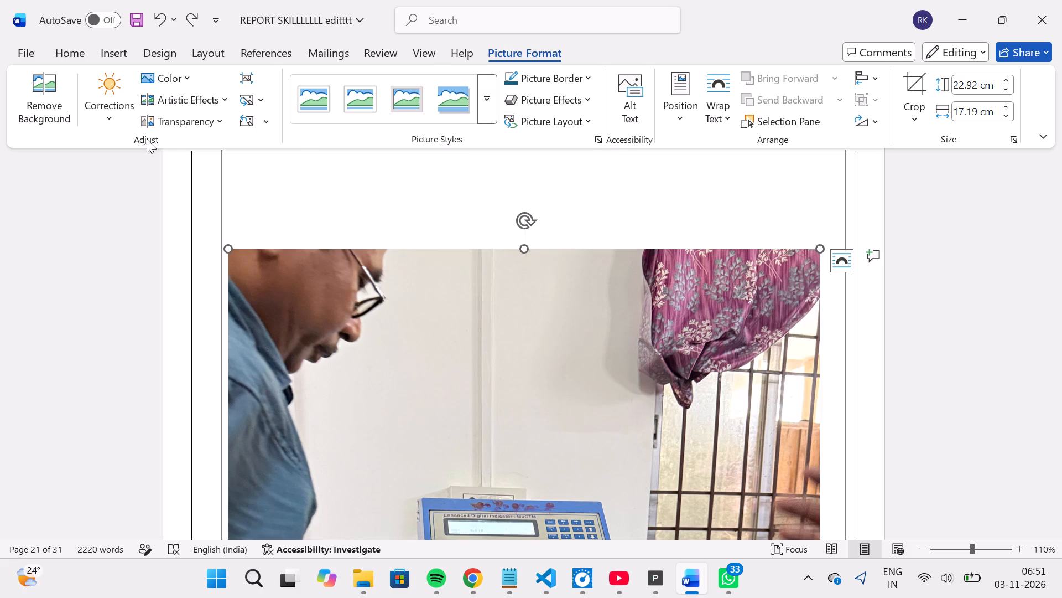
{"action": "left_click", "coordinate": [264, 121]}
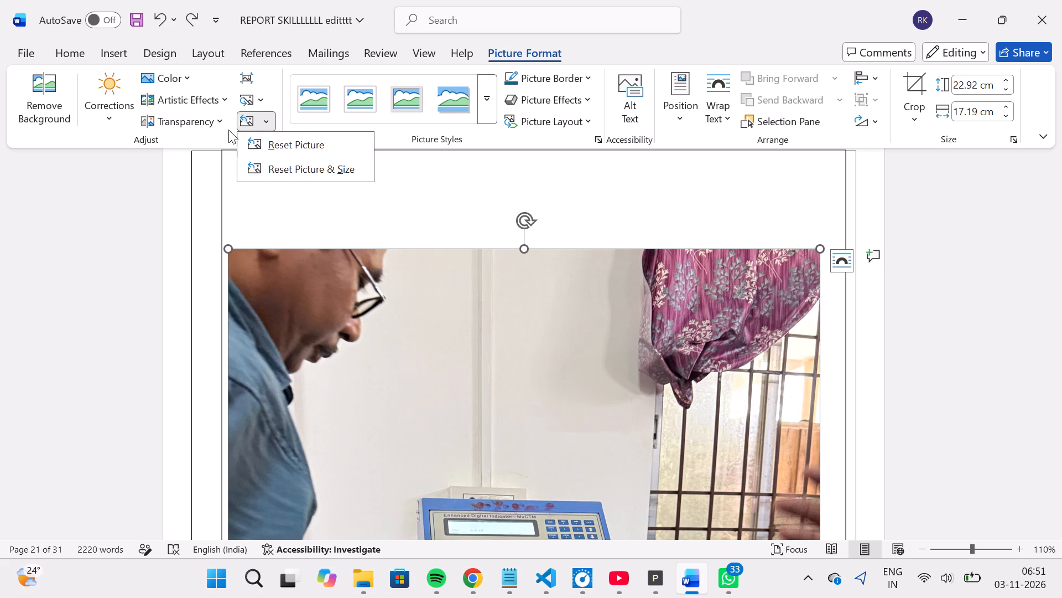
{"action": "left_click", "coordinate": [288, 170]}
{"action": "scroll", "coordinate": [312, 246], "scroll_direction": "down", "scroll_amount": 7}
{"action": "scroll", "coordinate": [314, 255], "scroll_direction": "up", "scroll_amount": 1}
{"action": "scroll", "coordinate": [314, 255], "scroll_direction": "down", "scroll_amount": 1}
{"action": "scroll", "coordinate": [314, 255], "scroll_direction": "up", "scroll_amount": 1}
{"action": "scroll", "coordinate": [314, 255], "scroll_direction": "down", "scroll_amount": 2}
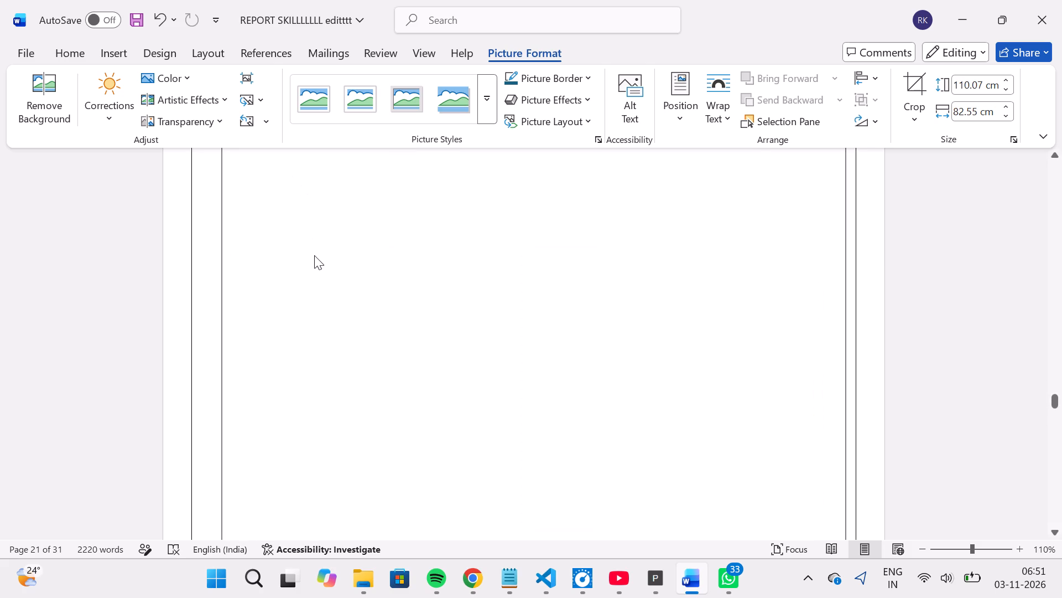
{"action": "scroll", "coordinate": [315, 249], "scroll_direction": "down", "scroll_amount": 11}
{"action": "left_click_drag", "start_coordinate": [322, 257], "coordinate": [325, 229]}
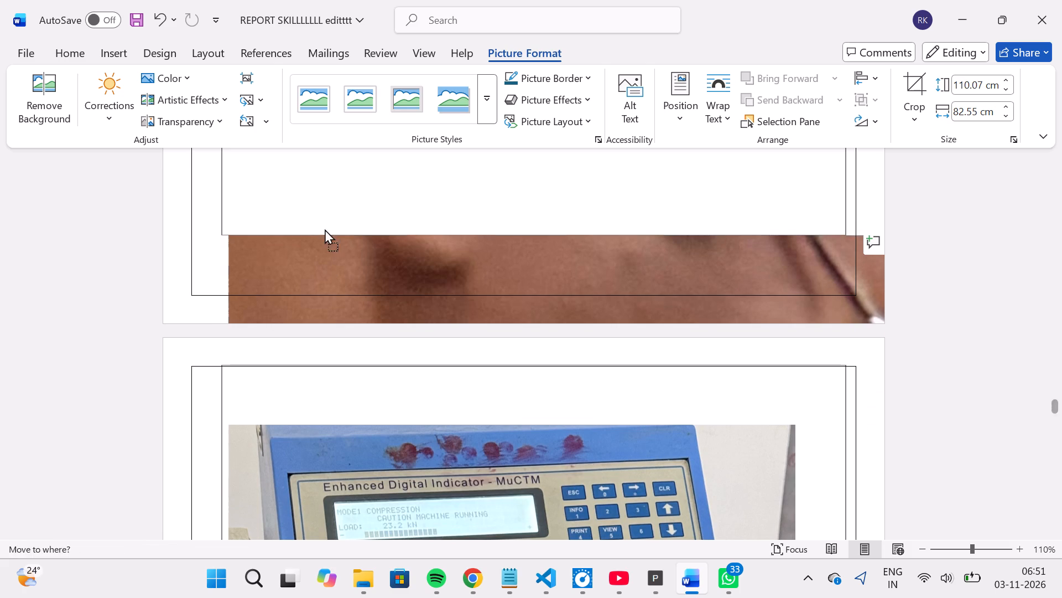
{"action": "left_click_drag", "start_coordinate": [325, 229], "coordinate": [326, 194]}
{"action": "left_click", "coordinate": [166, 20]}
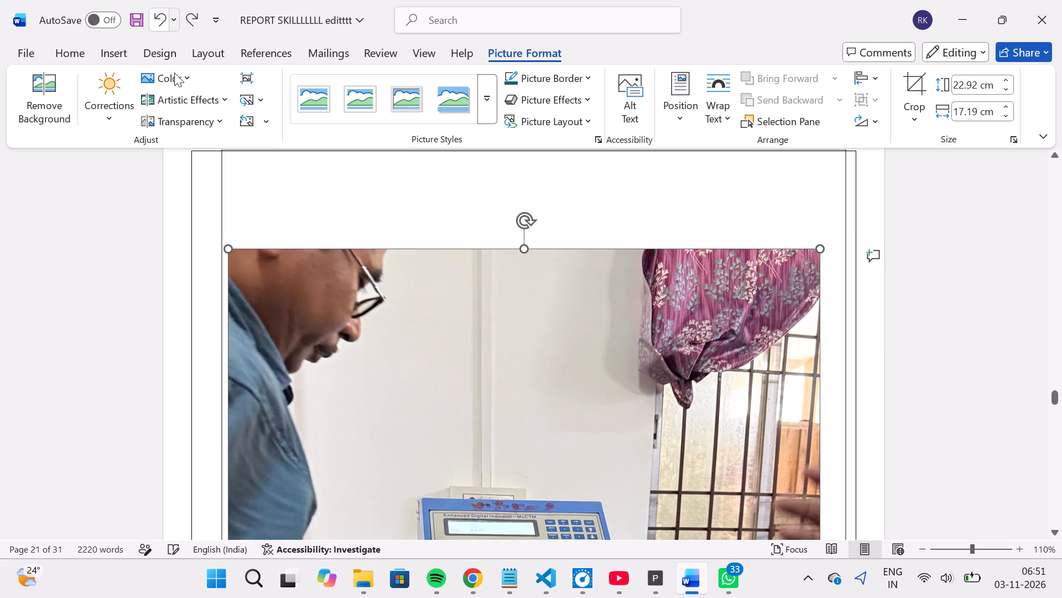
Examine how the newly inserted photo fits page 21 and how it leads into the testing machine photo below.
{"action": "scroll", "coordinate": [391, 305], "scroll_direction": "up", "scroll_amount": 2}
{"action": "scroll", "coordinate": [392, 305], "scroll_direction": "down", "scroll_amount": 12}
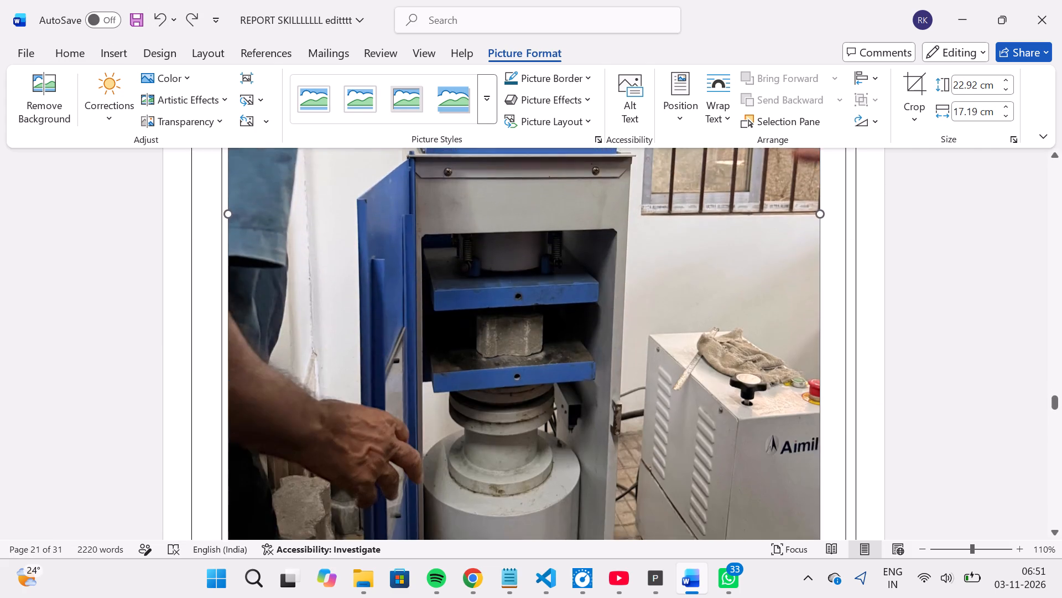
{"action": "scroll", "coordinate": [394, 304], "scroll_direction": "up", "scroll_amount": 1}
{"action": "scroll", "coordinate": [394, 304], "scroll_direction": "down", "scroll_amount": 10}
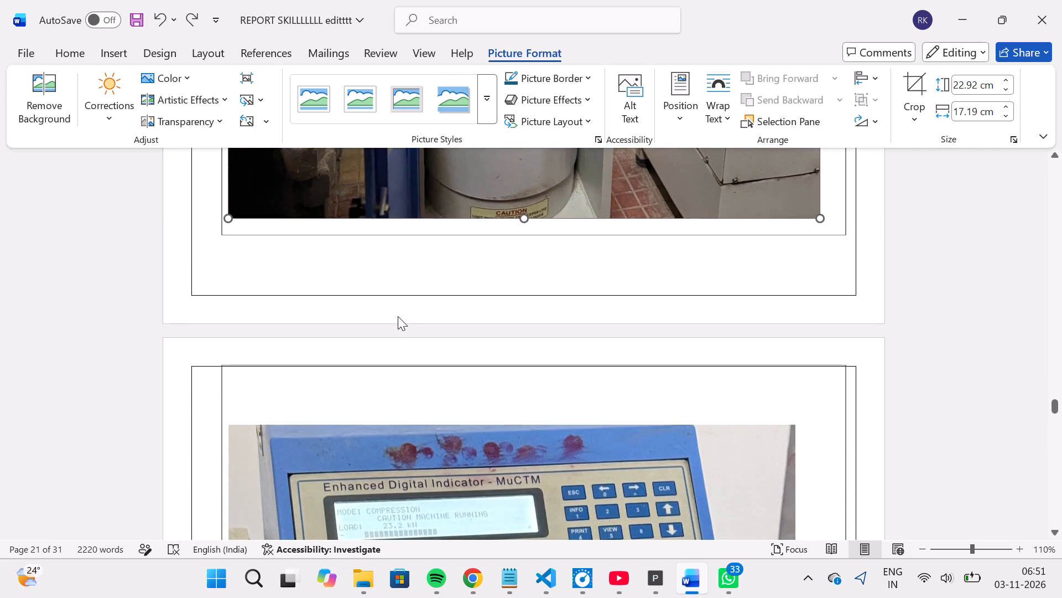
{"action": "scroll", "coordinate": [398, 316], "scroll_direction": "down", "scroll_amount": 4}
{"action": "scroll", "coordinate": [398, 316], "scroll_direction": "up", "scroll_amount": 13}
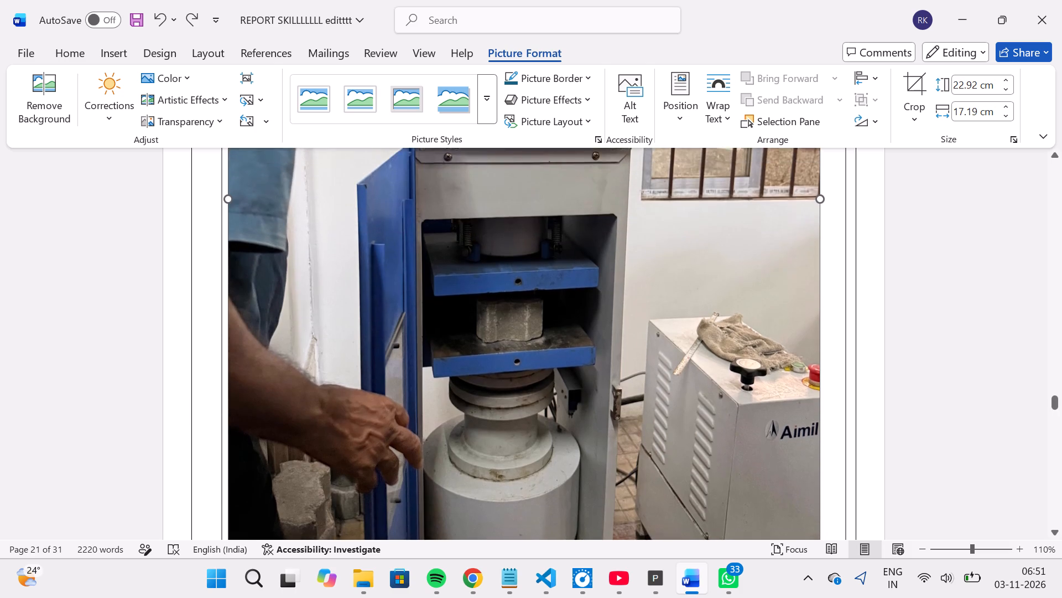
{"action": "scroll", "coordinate": [398, 312], "scroll_direction": "up", "scroll_amount": 8}
{"action": "scroll", "coordinate": [398, 312], "scroll_direction": "down", "scroll_amount": 2}
{"action": "scroll", "coordinate": [398, 316], "scroll_direction": "up", "scroll_amount": 1}
{"action": "scroll", "coordinate": [398, 317], "scroll_direction": "down", "scroll_amount": 2}
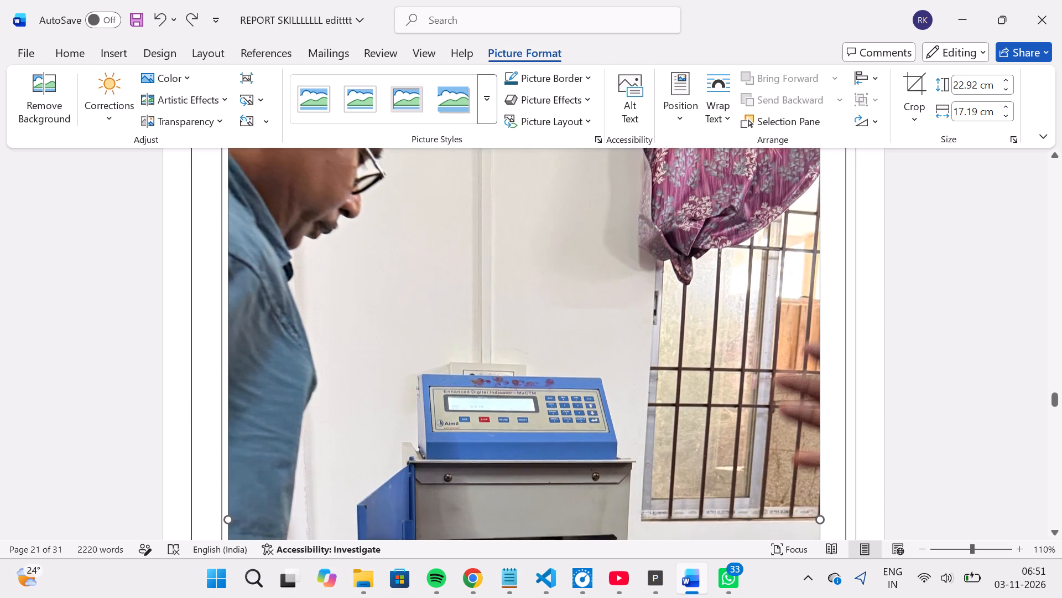
{"action": "scroll", "coordinate": [398, 317], "scroll_direction": "down", "scroll_amount": 9}
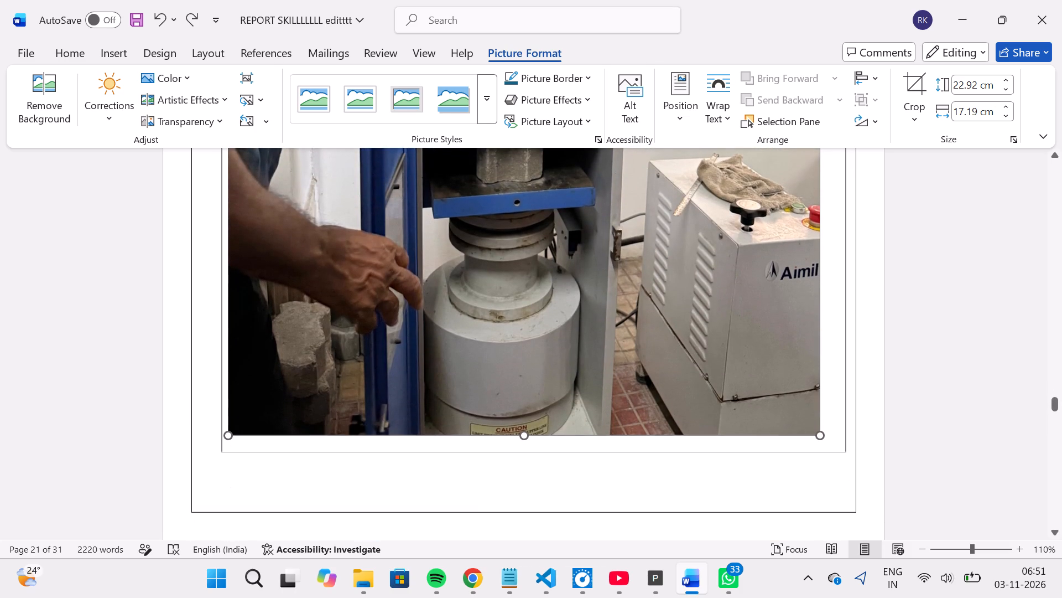
Delete the newly inserted photo of the man at the testing machine from page 21.
{"action": "scroll", "coordinate": [401, 318], "scroll_direction": "up", "scroll_amount": 4}
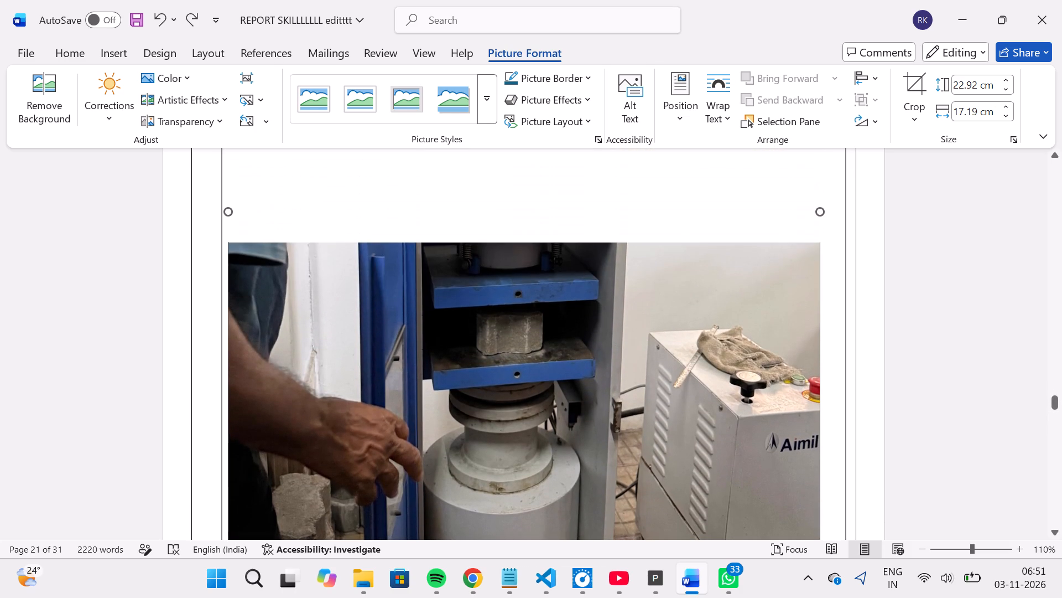
{"action": "scroll", "coordinate": [401, 318], "scroll_direction": "up", "scroll_amount": 3}
{"action": "scroll", "coordinate": [401, 318], "scroll_direction": "down", "scroll_amount": 9}
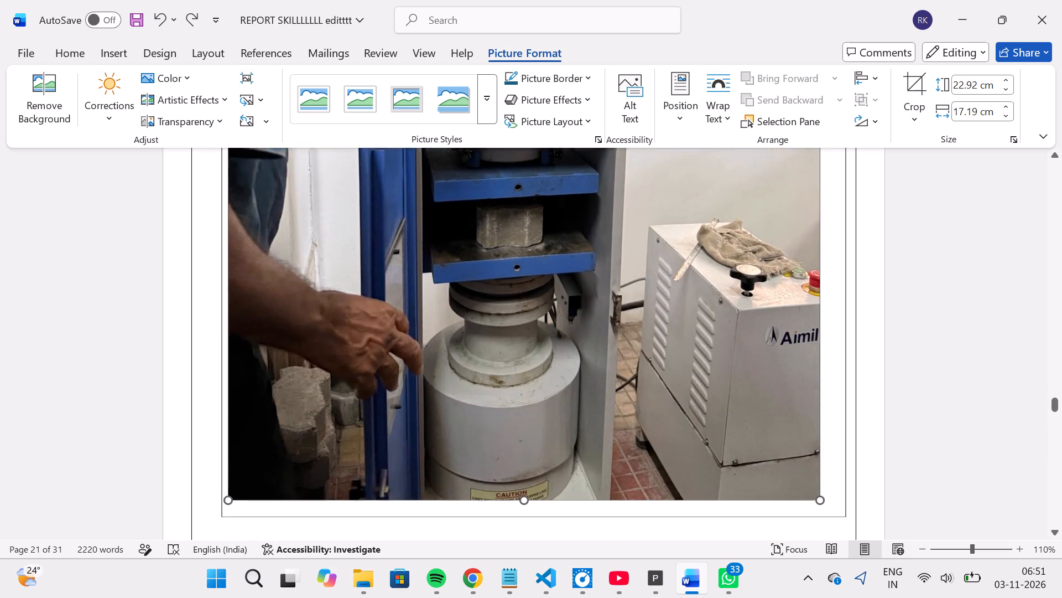
{"action": "scroll", "coordinate": [401, 318], "scroll_direction": "down", "scroll_amount": 6}
{"action": "scroll", "coordinate": [401, 318], "scroll_direction": "up", "scroll_amount": 1}
{"action": "scroll", "coordinate": [401, 318], "scroll_direction": "down", "scroll_amount": 2}
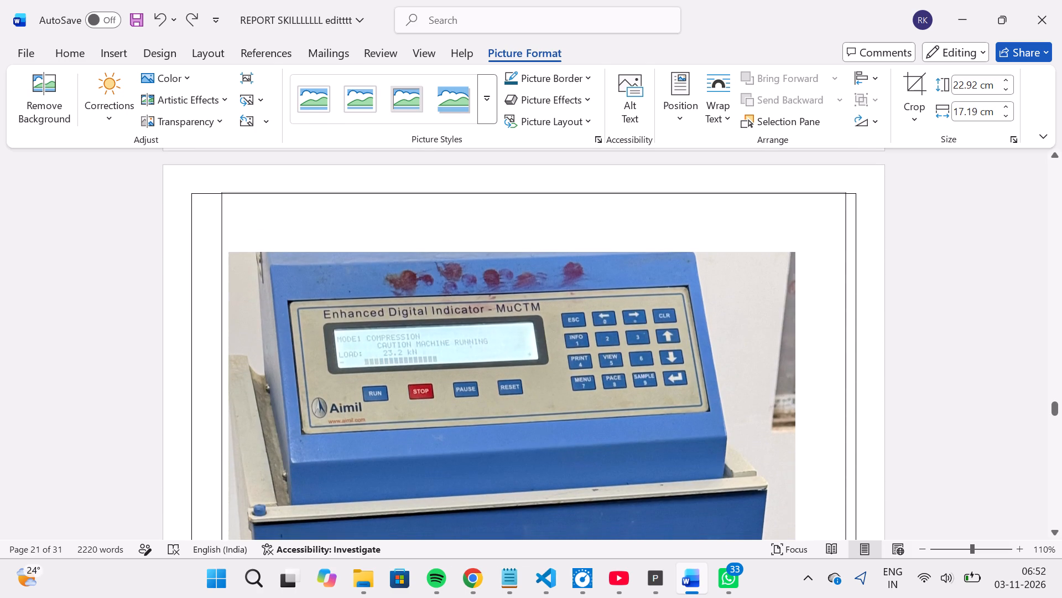
{"action": "scroll", "coordinate": [401, 318], "scroll_direction": "up", "scroll_amount": 15}
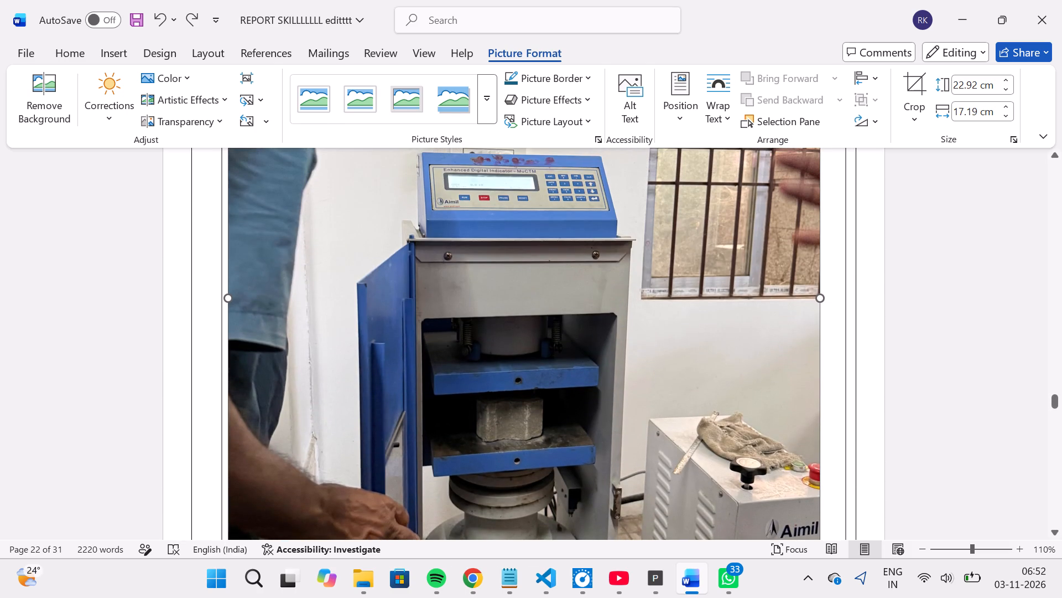
{"action": "scroll", "coordinate": [488, 322], "scroll_direction": "up", "scroll_amount": 12}
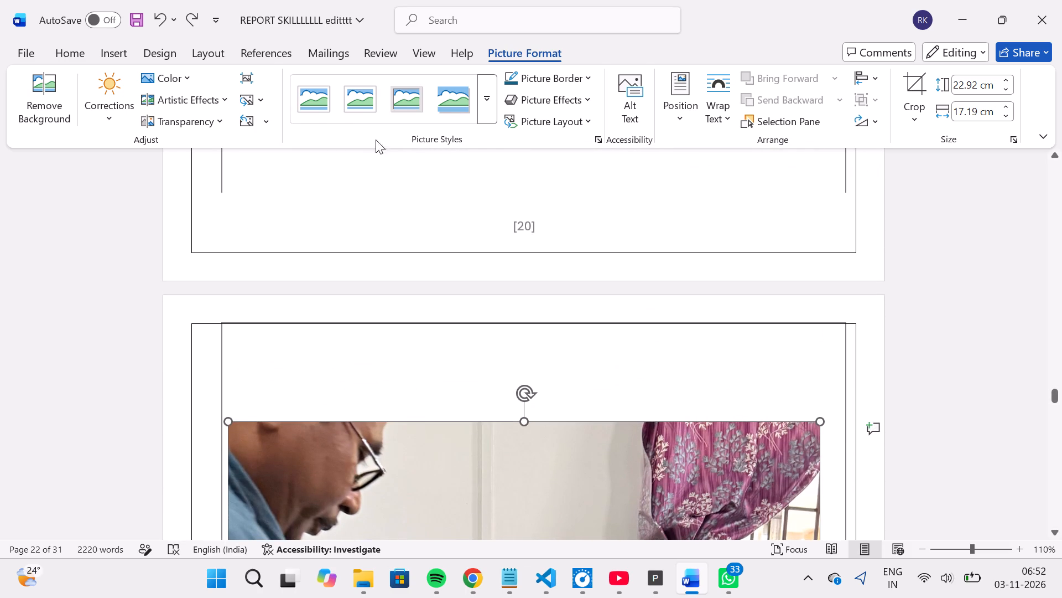
{"action": "key", "text": "BackSpace"}
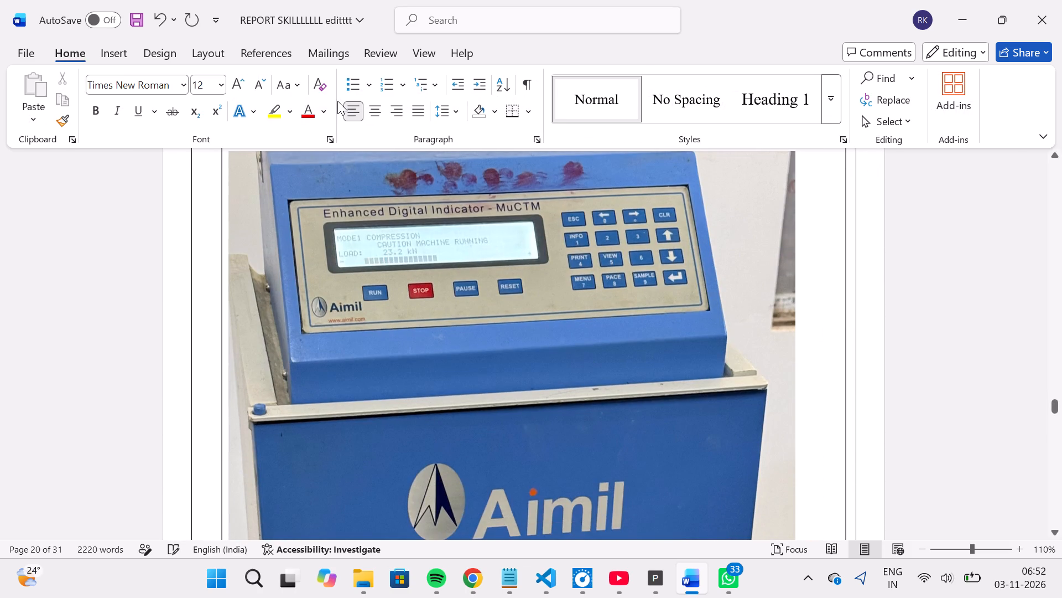
Delete the empty lines at the top of the blank page 20, back to the end of the Precautions list.
{"action": "scroll", "coordinate": [486, 233], "scroll_direction": "up", "scroll_amount": 20}
{"action": "scroll", "coordinate": [486, 233], "scroll_direction": "up", "scroll_amount": 2}
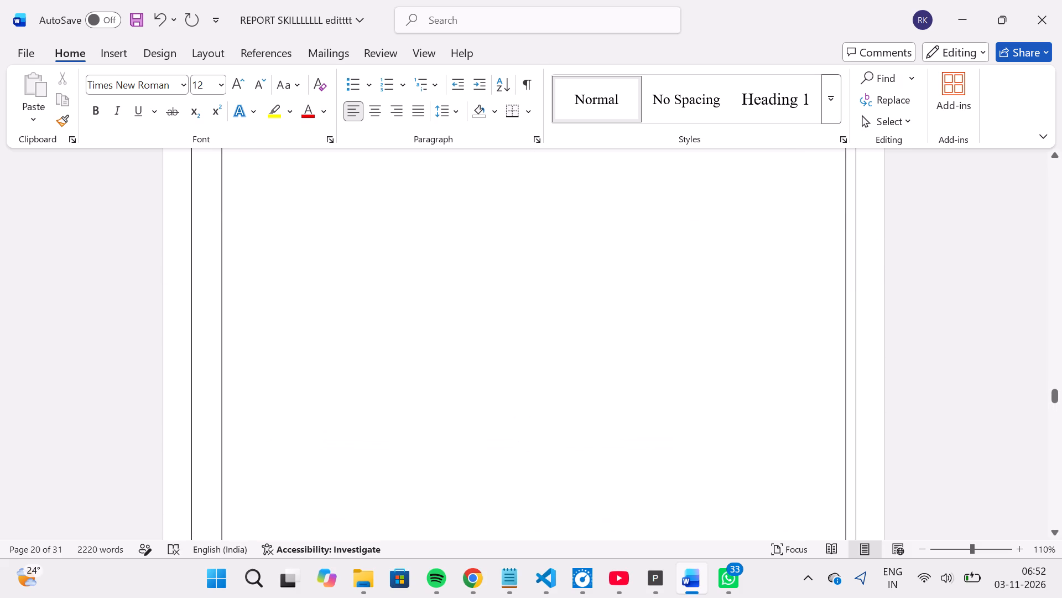
{"action": "scroll", "coordinate": [542, 320], "scroll_direction": "up", "scroll_amount": 14}
{"action": "scroll", "coordinate": [554, 321], "scroll_direction": "down", "scroll_amount": 4}
{"action": "scroll", "coordinate": [554, 342], "scroll_direction": "up", "scroll_amount": 1}
{"action": "scroll", "coordinate": [554, 342], "scroll_direction": "down", "scroll_amount": 4}
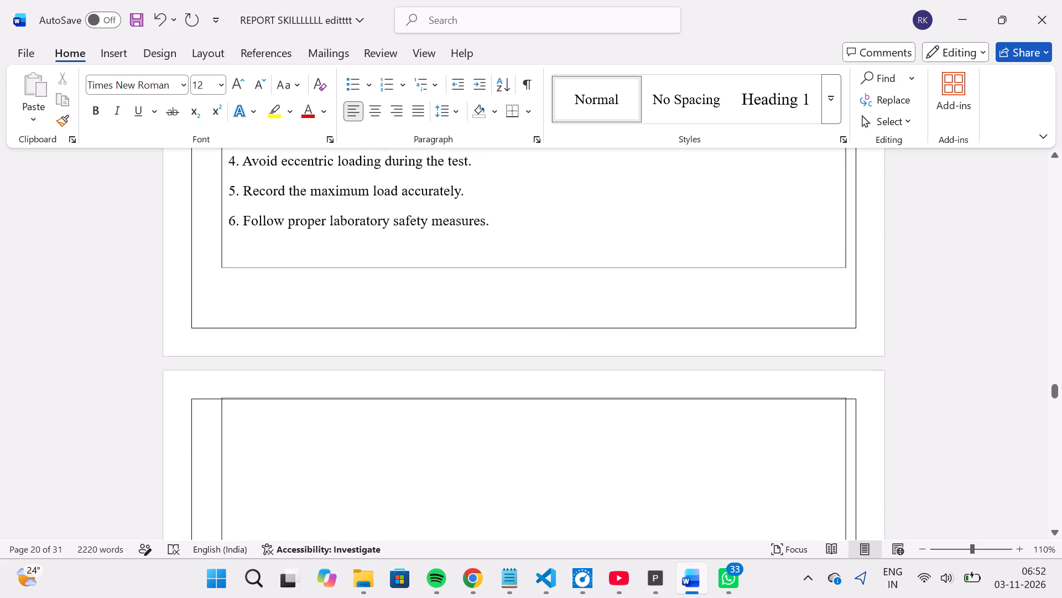
{"action": "scroll", "coordinate": [557, 337], "scroll_direction": "down", "scroll_amount": 1}
{"action": "left_click", "coordinate": [357, 349]}
{"action": "key", "text": "BackSpace"}
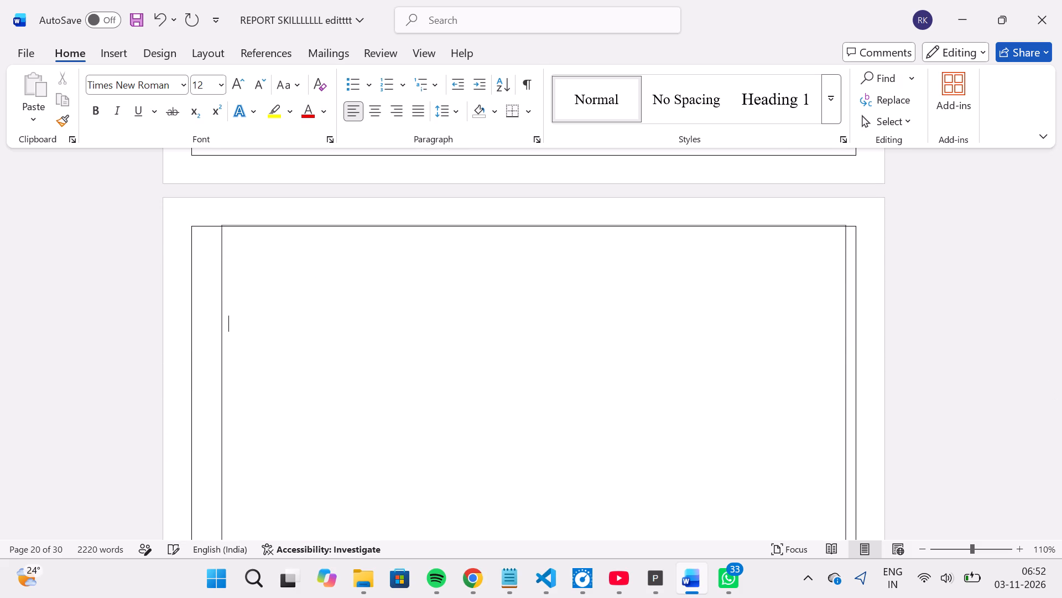
{"action": "key", "text": "BackSpace"}
{"action": "key", "text": "BackSpace"}
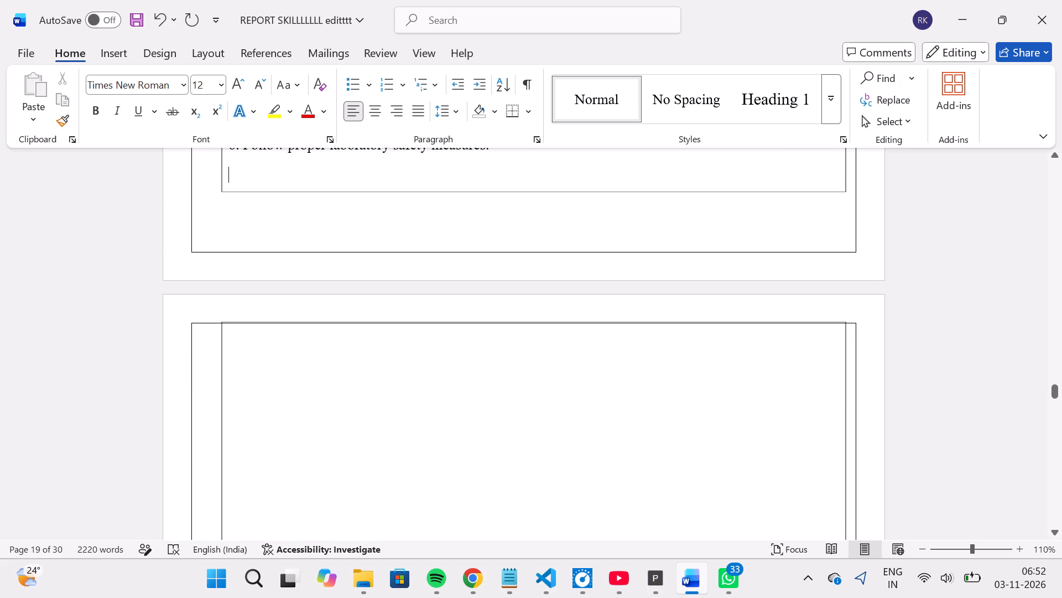
Remove the blank page 20 so that the testing machine photo directly follows the Precautions page.
{"action": "scroll", "coordinate": [380, 359], "scroll_direction": "down", "scroll_amount": 8}
{"action": "scroll", "coordinate": [370, 352], "scroll_direction": "up", "scroll_amount": 1}
{"action": "scroll", "coordinate": [370, 352], "scroll_direction": "down", "scroll_amount": 6}
{"action": "scroll", "coordinate": [367, 402], "scroll_direction": "down", "scroll_amount": 7}
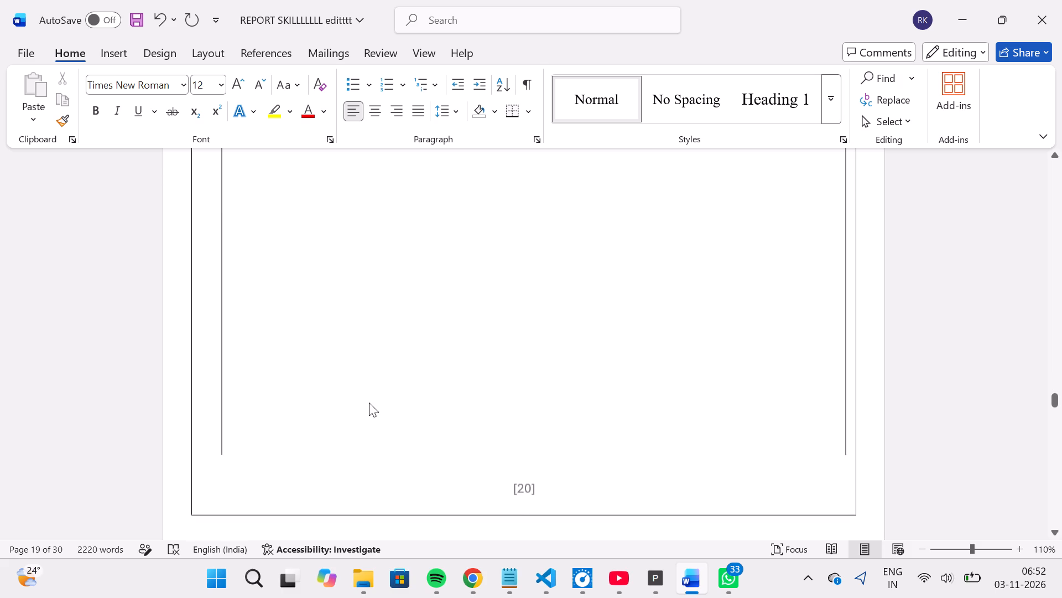
{"action": "scroll", "coordinate": [369, 403], "scroll_direction": "down", "scroll_amount": 2}
{"action": "left_click", "coordinate": [344, 239]}
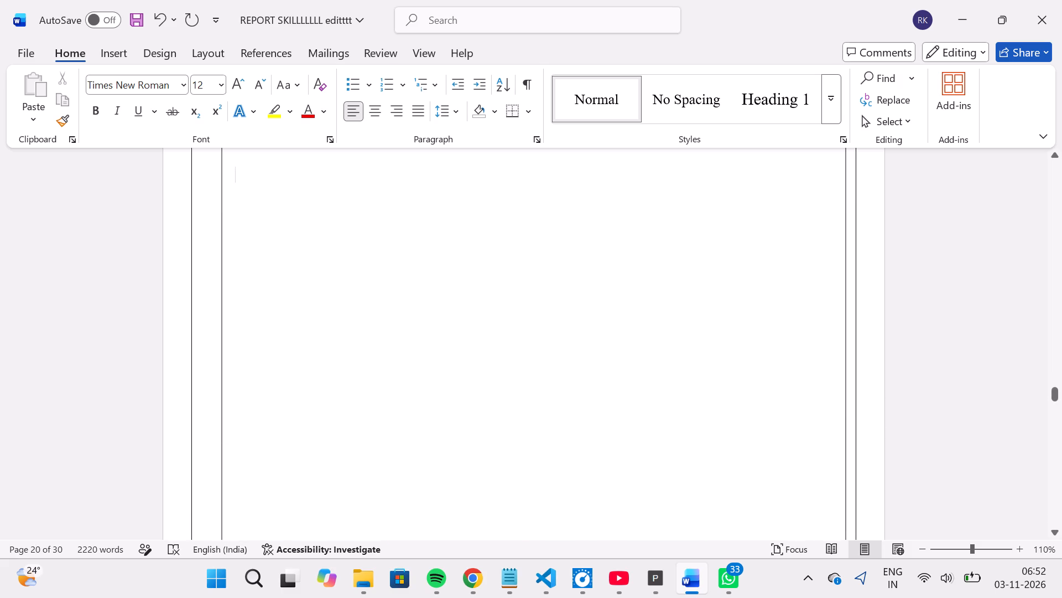
{"action": "key", "text": "BackSpace"}
Insert a blank page before the Conclusion heading, after the testing machine photo.
{"action": "scroll", "coordinate": [720, 261], "scroll_direction": "up", "scroll_amount": 7}
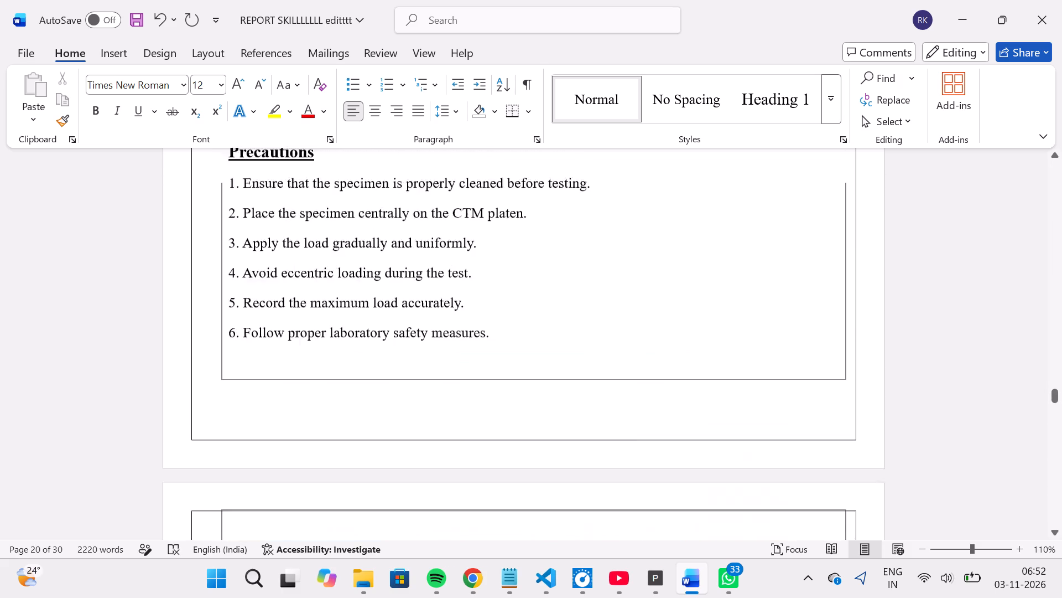
{"action": "scroll", "coordinate": [722, 250], "scroll_direction": "up", "scroll_amount": 2}
{"action": "scroll", "coordinate": [708, 286], "scroll_direction": "down", "scroll_amount": 7}
{"action": "scroll", "coordinate": [696, 307], "scroll_direction": "up", "scroll_amount": 1}
{"action": "scroll", "coordinate": [696, 307], "scroll_direction": "down", "scroll_amount": 7}
{"action": "scroll", "coordinate": [690, 270], "scroll_direction": "up", "scroll_amount": 1}
{"action": "scroll", "coordinate": [690, 270], "scroll_direction": "down", "scroll_amount": 12}
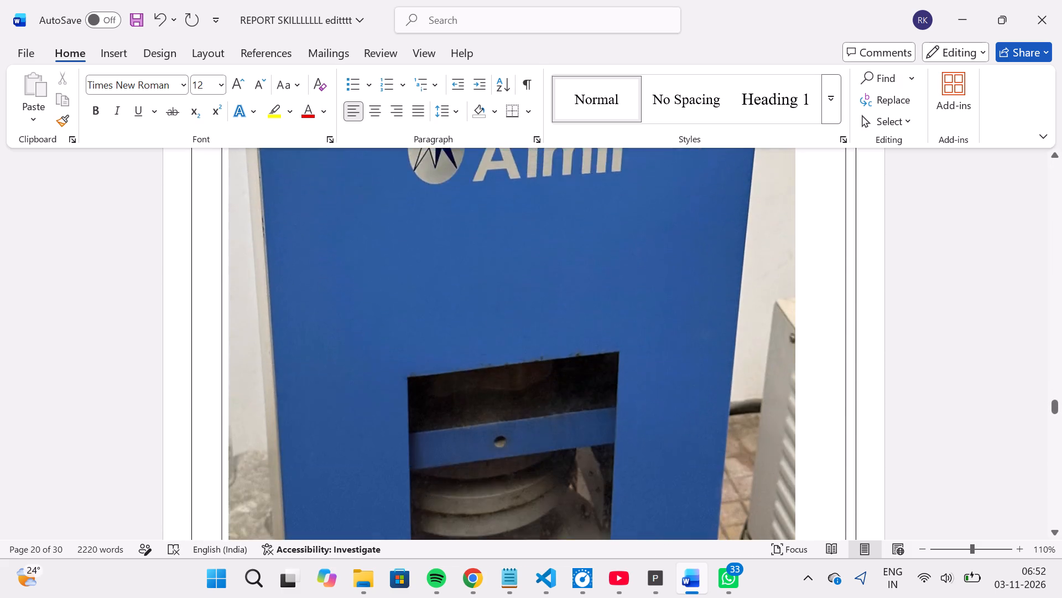
{"action": "scroll", "coordinate": [685, 262], "scroll_direction": "down", "scroll_amount": 10}
{"action": "left_click", "coordinate": [425, 260]}
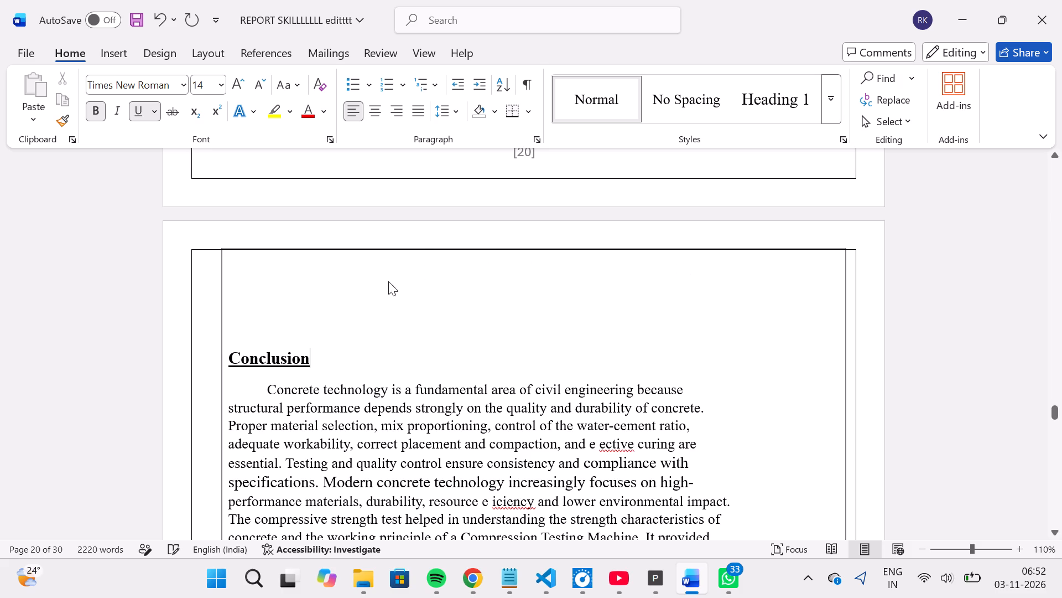
{"action": "left_click", "coordinate": [278, 264]}
{"action": "left_click", "coordinate": [227, 266]}
{"action": "left_click", "coordinate": [101, 56]}
{"action": "left_click", "coordinate": [68, 104]}
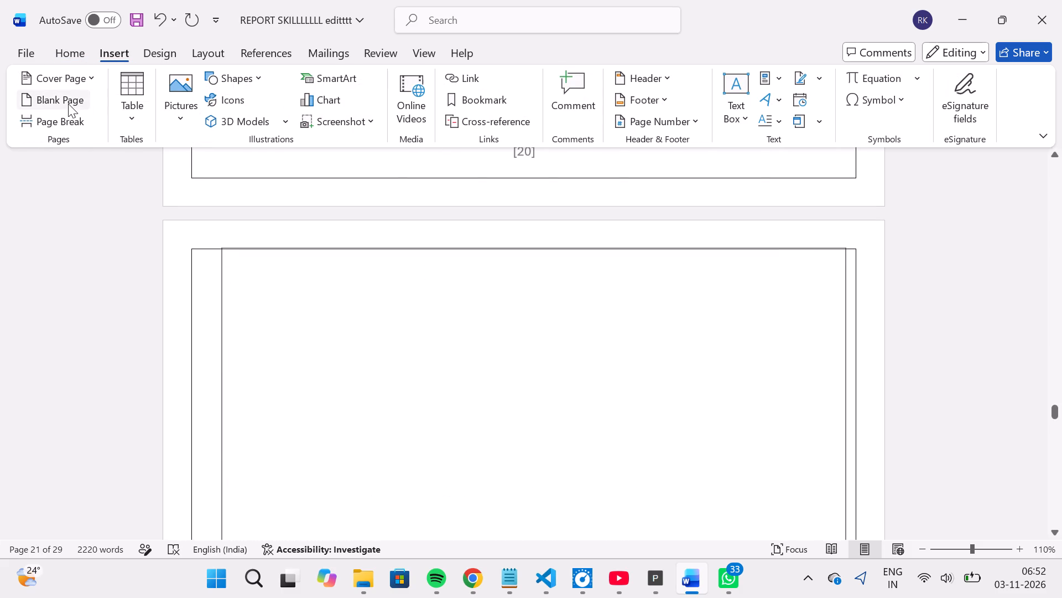
Examine the page order from the Precautions through the testing machine photo to the newly added blank page.
{"action": "scroll", "coordinate": [303, 318], "scroll_direction": "up", "scroll_amount": 17}
{"action": "scroll", "coordinate": [312, 277], "scroll_direction": "up", "scroll_amount": 4}
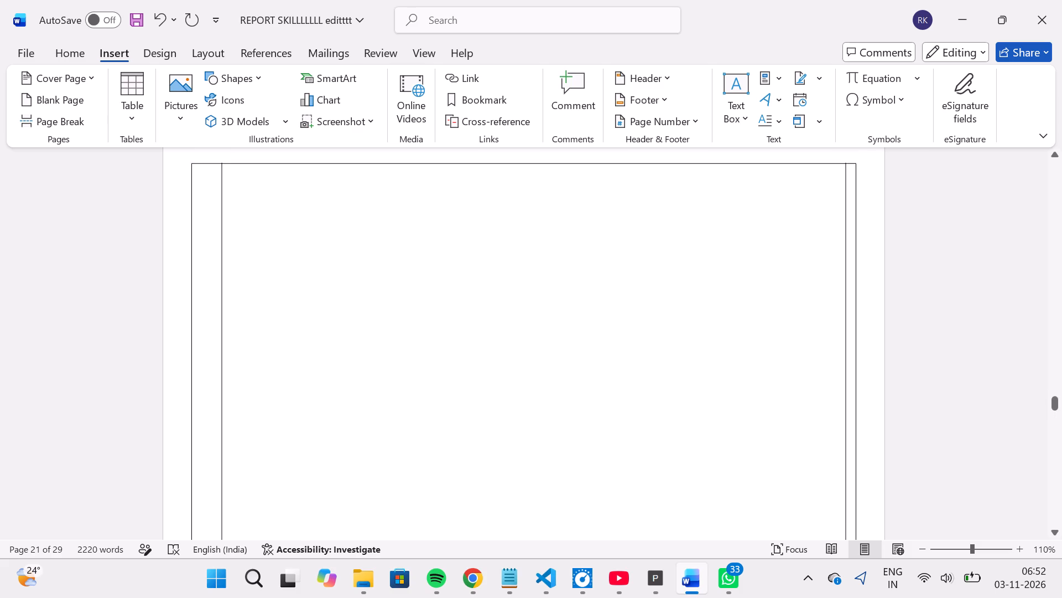
{"action": "scroll", "coordinate": [313, 271], "scroll_direction": "up", "scroll_amount": 8}
{"action": "scroll", "coordinate": [367, 472], "scroll_direction": "up", "scroll_amount": 11}
{"action": "scroll", "coordinate": [383, 452], "scroll_direction": "down", "scroll_amount": 5}
{"action": "scroll", "coordinate": [387, 465], "scroll_direction": "up", "scroll_amount": 1}
{"action": "scroll", "coordinate": [387, 465], "scroll_direction": "down", "scroll_amount": 1}
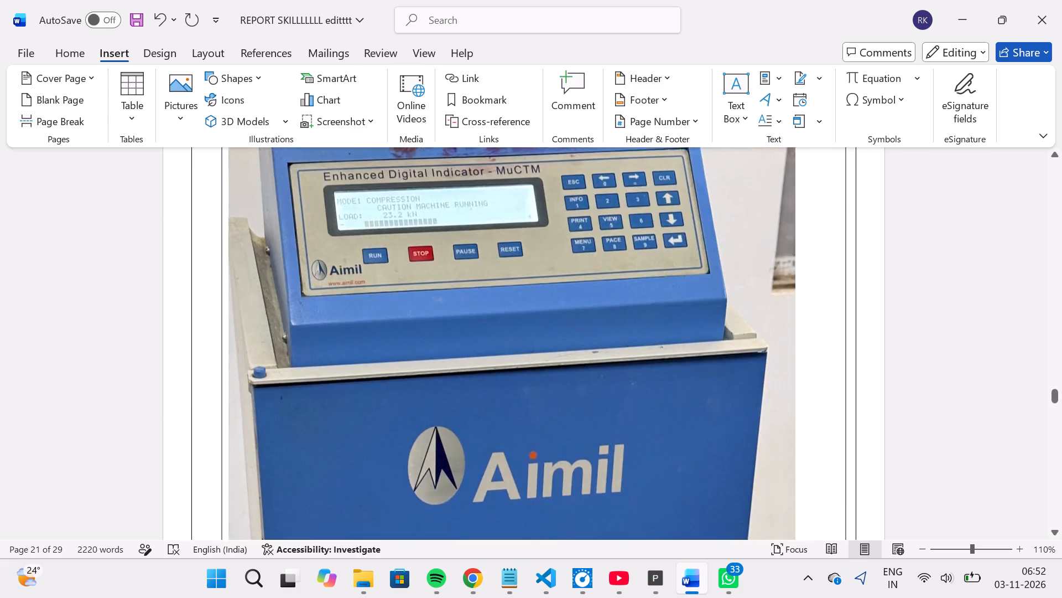
{"action": "scroll", "coordinate": [387, 465], "scroll_direction": "down", "scroll_amount": 4}
{"action": "scroll", "coordinate": [388, 483], "scroll_direction": "up", "scroll_amount": 1}
{"action": "scroll", "coordinate": [388, 483], "scroll_direction": "down", "scroll_amount": 8}
{"action": "scroll", "coordinate": [389, 480], "scroll_direction": "up", "scroll_amount": 2}
{"action": "scroll", "coordinate": [389, 480], "scroll_direction": "down", "scroll_amount": 1}
{"action": "scroll", "coordinate": [389, 479], "scroll_direction": "up", "scroll_amount": 19}
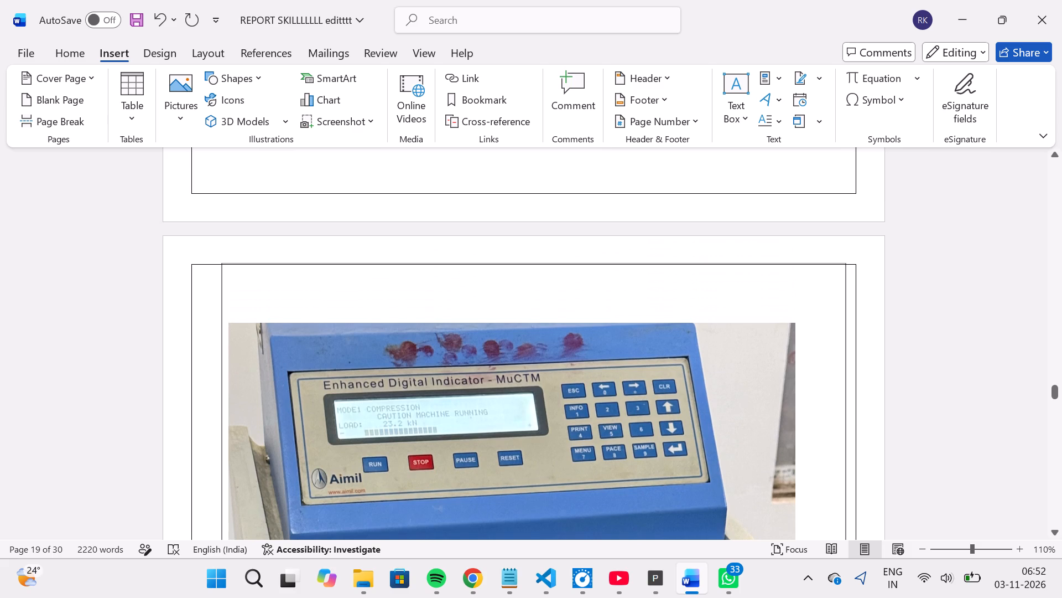
{"action": "scroll", "coordinate": [399, 474], "scroll_direction": "down", "scroll_amount": 15}
{"action": "scroll", "coordinate": [401, 473], "scroll_direction": "up", "scroll_amount": 1}
{"action": "scroll", "coordinate": [401, 473], "scroll_direction": "down", "scroll_amount": 3}
{"action": "scroll", "coordinate": [404, 469], "scroll_direction": "up", "scroll_amount": 1}
{"action": "scroll", "coordinate": [404, 469], "scroll_direction": "down", "scroll_amount": 1}
{"action": "scroll", "coordinate": [404, 469], "scroll_direction": "up", "scroll_amount": 1}
{"action": "scroll", "coordinate": [404, 469], "scroll_direction": "down", "scroll_amount": 3}
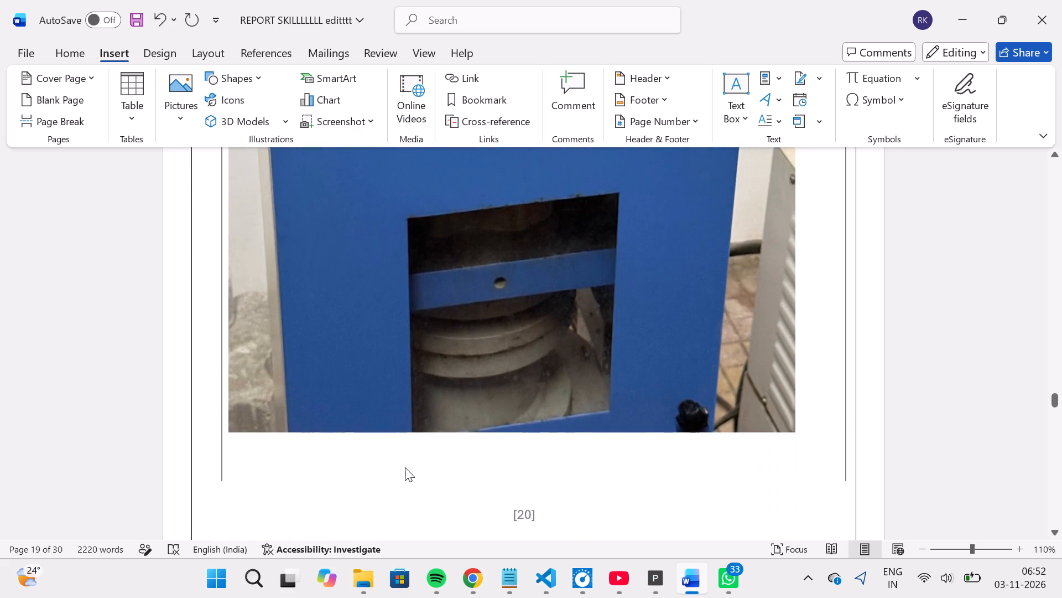
Insert the picture "skill utm photo 2" from this device on the blank page 21 after the testing machine photo.
{"action": "scroll", "coordinate": [405, 467], "scroll_direction": "down", "scroll_amount": 2}
{"action": "scroll", "coordinate": [406, 467], "scroll_direction": "up", "scroll_amount": 1}
{"action": "scroll", "coordinate": [406, 467], "scroll_direction": "down", "scroll_amount": 5}
{"action": "scroll", "coordinate": [463, 428], "scroll_direction": "down", "scroll_amount": 6}
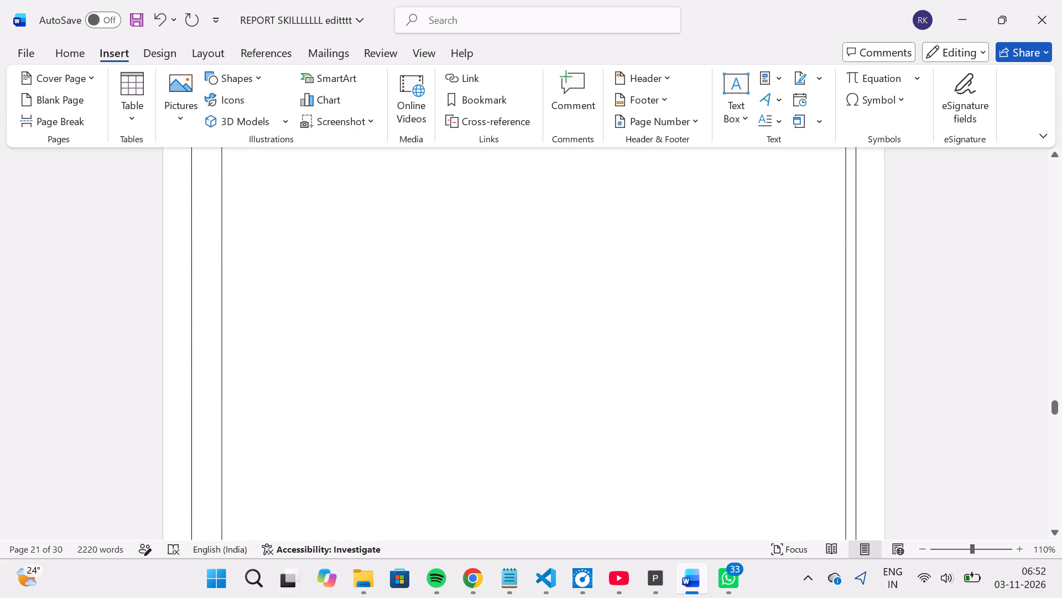
{"action": "scroll", "coordinate": [416, 343], "scroll_direction": "up", "scroll_amount": 5}
{"action": "left_click", "coordinate": [352, 351]}
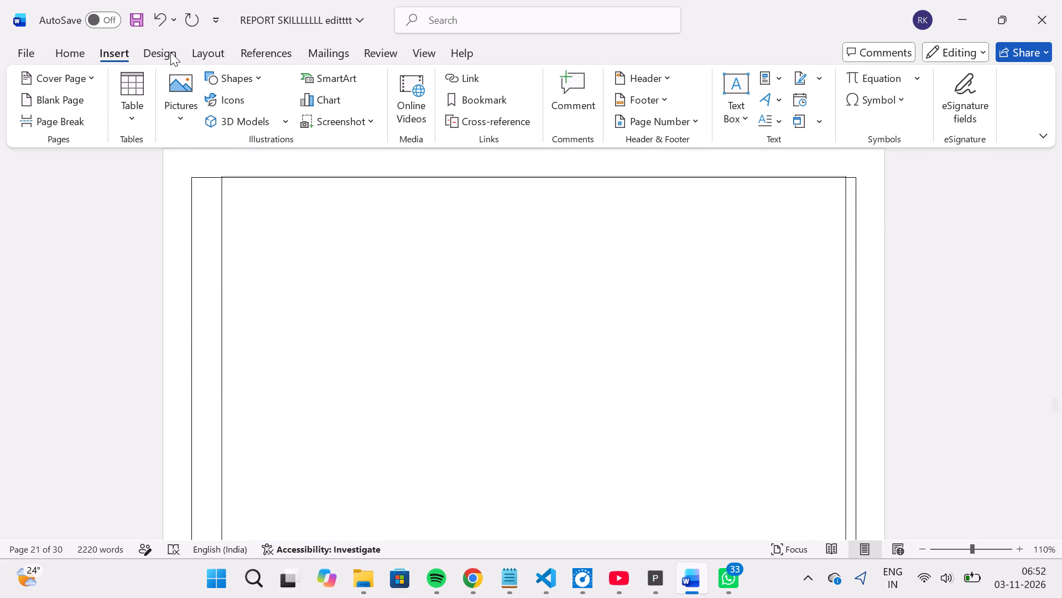
{"action": "left_click", "coordinate": [183, 85]}
{"action": "left_click", "coordinate": [232, 168]}
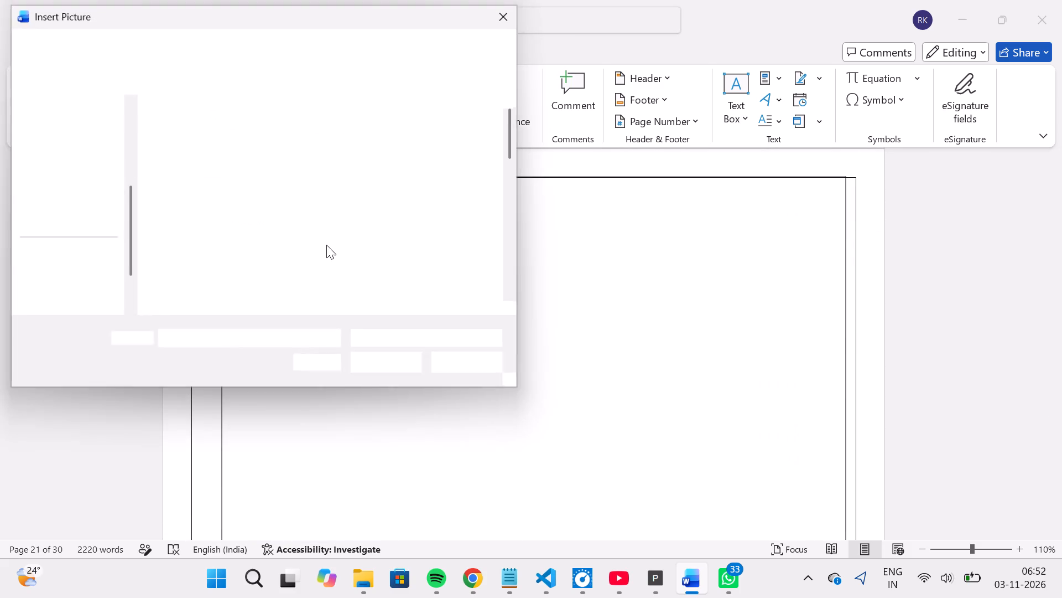
{"action": "scroll", "coordinate": [299, 231], "scroll_direction": "down", "scroll_amount": 5}
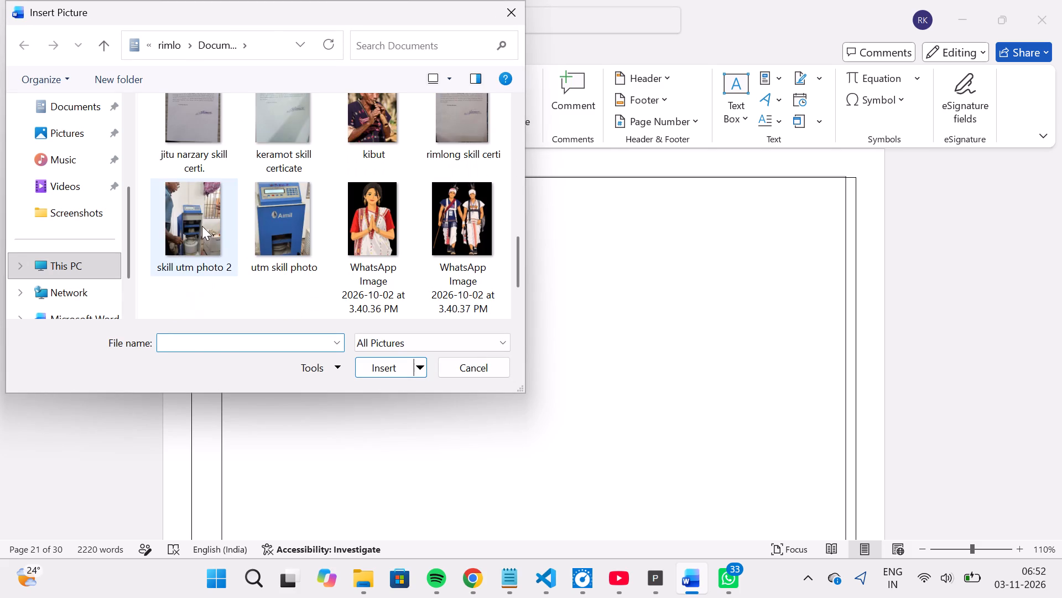
{"action": "left_click", "coordinate": [202, 226]}
{"action": "left_click", "coordinate": [382, 362]}
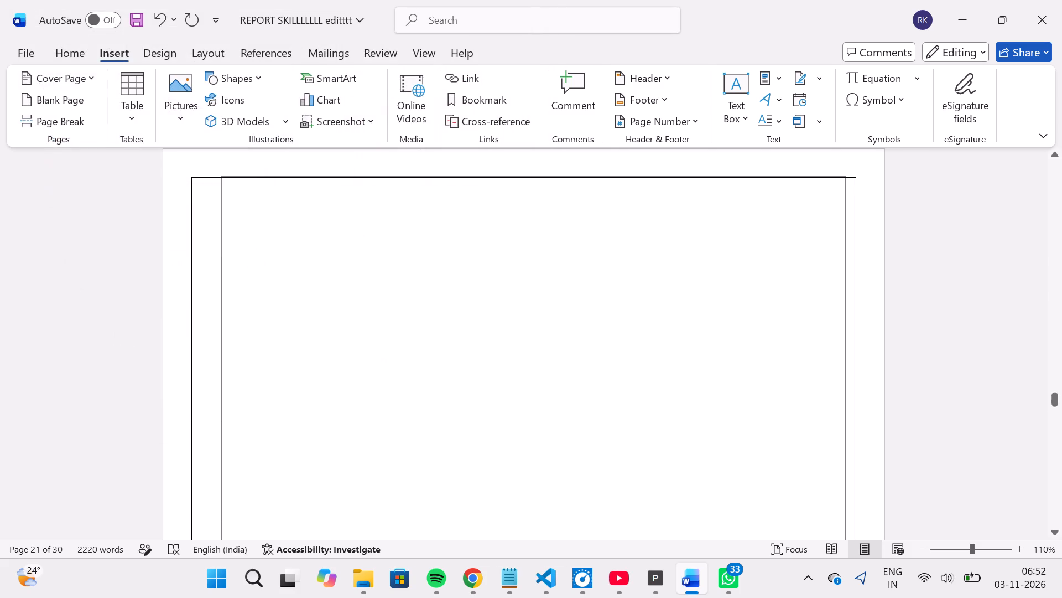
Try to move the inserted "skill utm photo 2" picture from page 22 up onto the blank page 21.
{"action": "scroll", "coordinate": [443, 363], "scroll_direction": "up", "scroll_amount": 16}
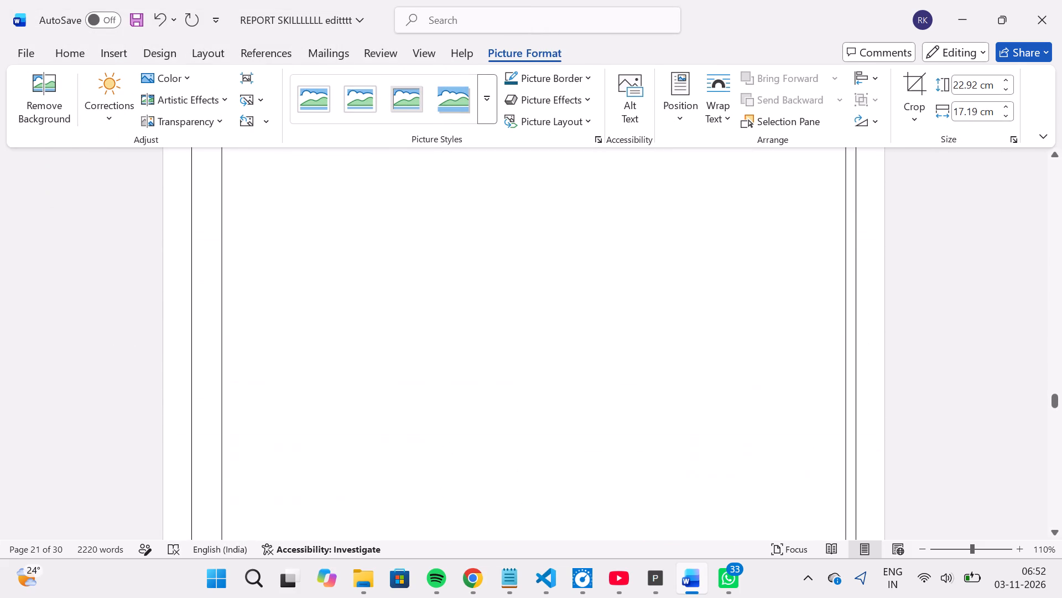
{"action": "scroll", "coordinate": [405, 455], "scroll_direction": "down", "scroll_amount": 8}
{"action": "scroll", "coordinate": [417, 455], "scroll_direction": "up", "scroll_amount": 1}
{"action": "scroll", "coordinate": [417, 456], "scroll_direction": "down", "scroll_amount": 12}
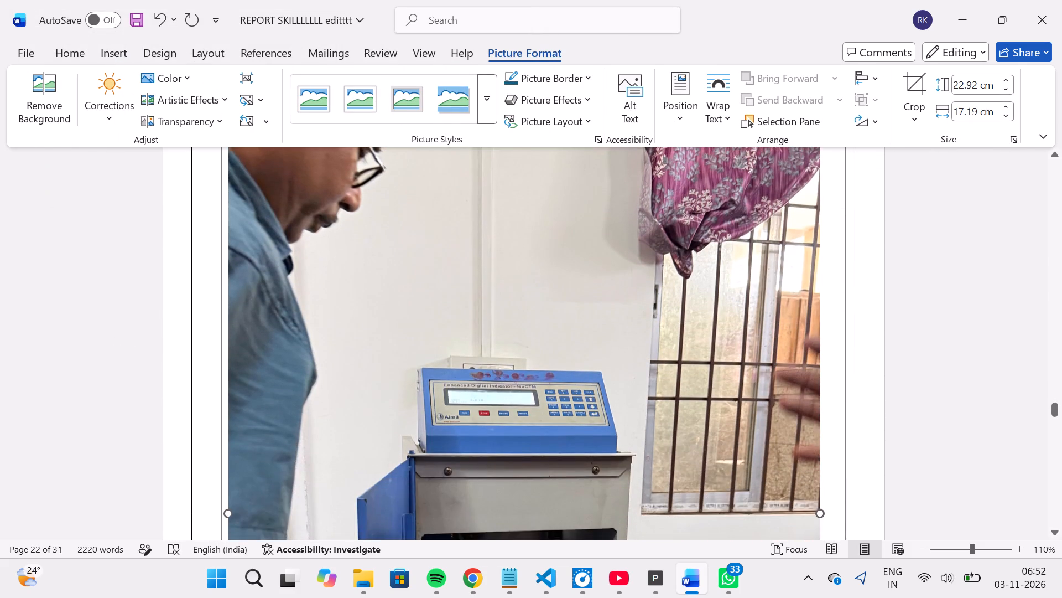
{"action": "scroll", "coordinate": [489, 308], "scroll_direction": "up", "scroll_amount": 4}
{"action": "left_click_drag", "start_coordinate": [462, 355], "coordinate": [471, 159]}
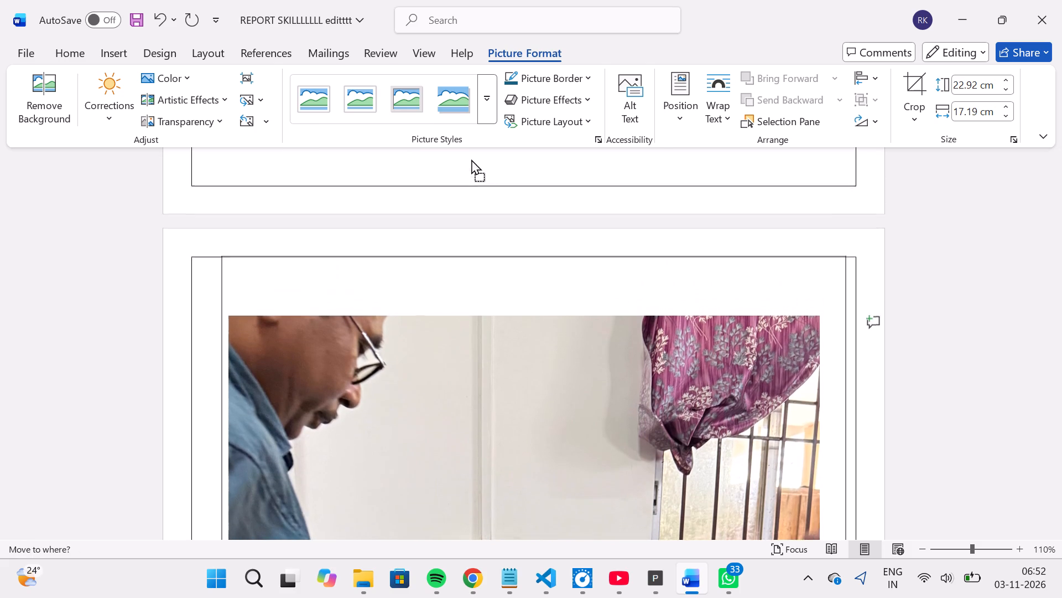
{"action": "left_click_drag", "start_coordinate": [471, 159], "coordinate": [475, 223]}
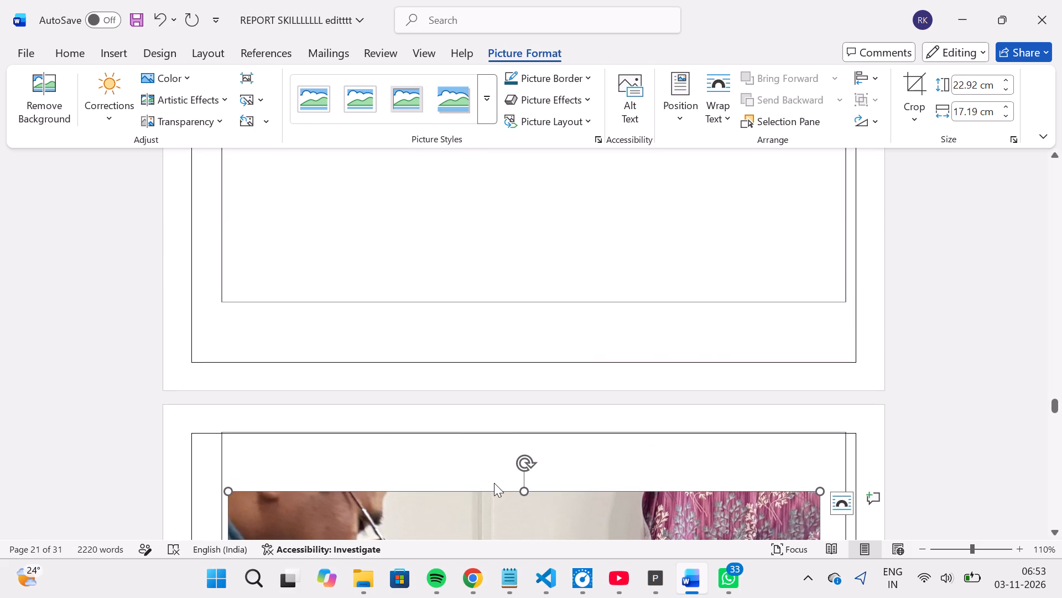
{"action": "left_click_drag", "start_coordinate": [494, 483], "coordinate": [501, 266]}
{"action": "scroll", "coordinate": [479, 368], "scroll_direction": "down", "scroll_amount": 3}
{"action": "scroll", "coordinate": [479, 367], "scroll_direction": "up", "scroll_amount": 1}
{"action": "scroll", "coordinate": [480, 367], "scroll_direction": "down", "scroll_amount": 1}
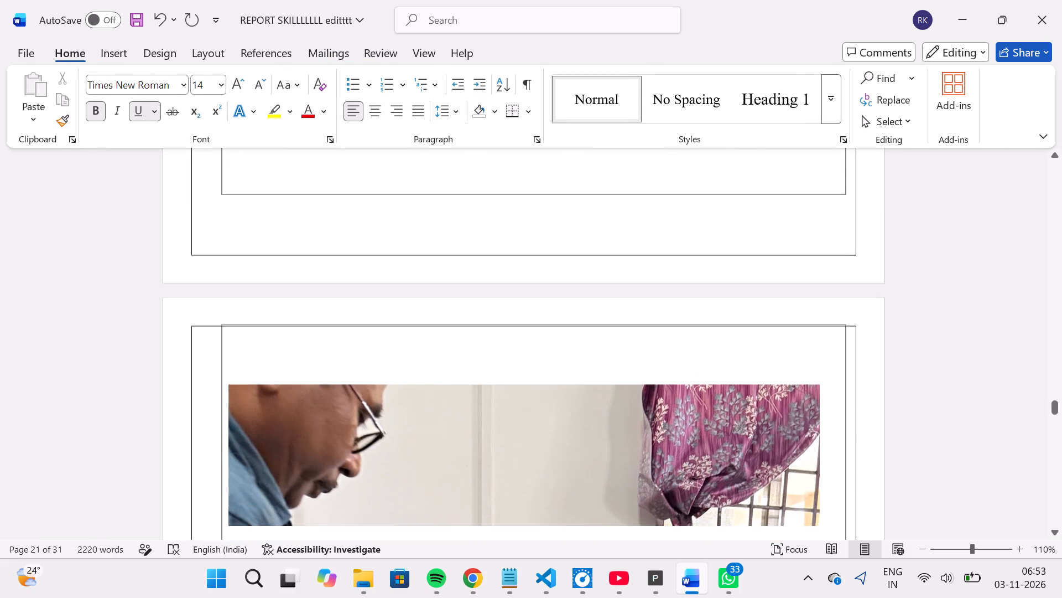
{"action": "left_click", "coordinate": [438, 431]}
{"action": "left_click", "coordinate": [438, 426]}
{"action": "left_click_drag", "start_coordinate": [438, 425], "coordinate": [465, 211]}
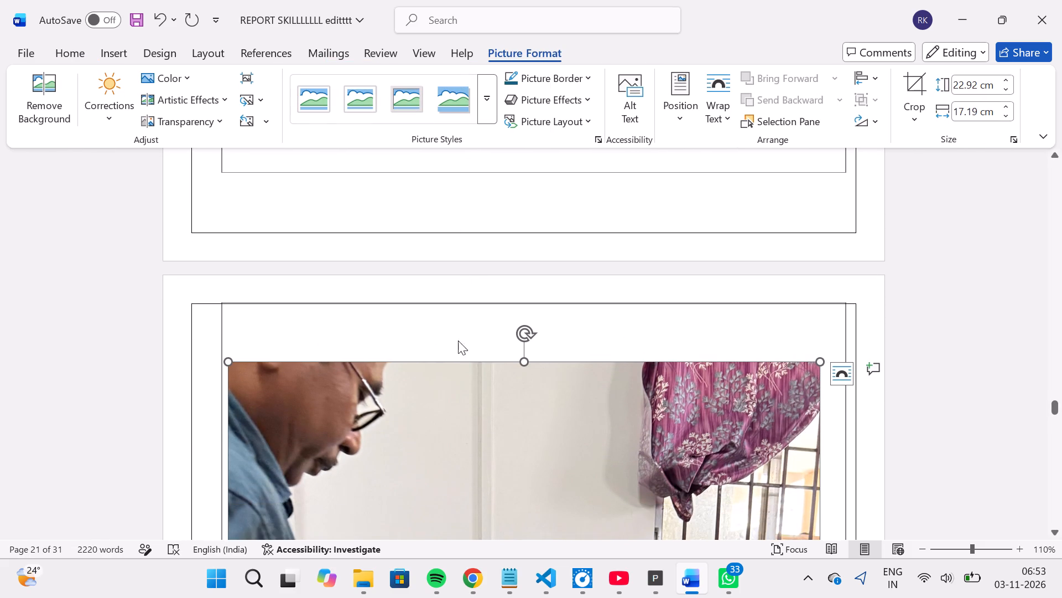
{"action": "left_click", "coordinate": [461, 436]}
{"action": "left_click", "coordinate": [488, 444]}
Resize the inserted "skill utm photo 2" picture to about 23.16 cm high by 17.37 cm wide.
{"action": "left_click_drag", "start_coordinate": [820, 363], "coordinate": [776, 224]}
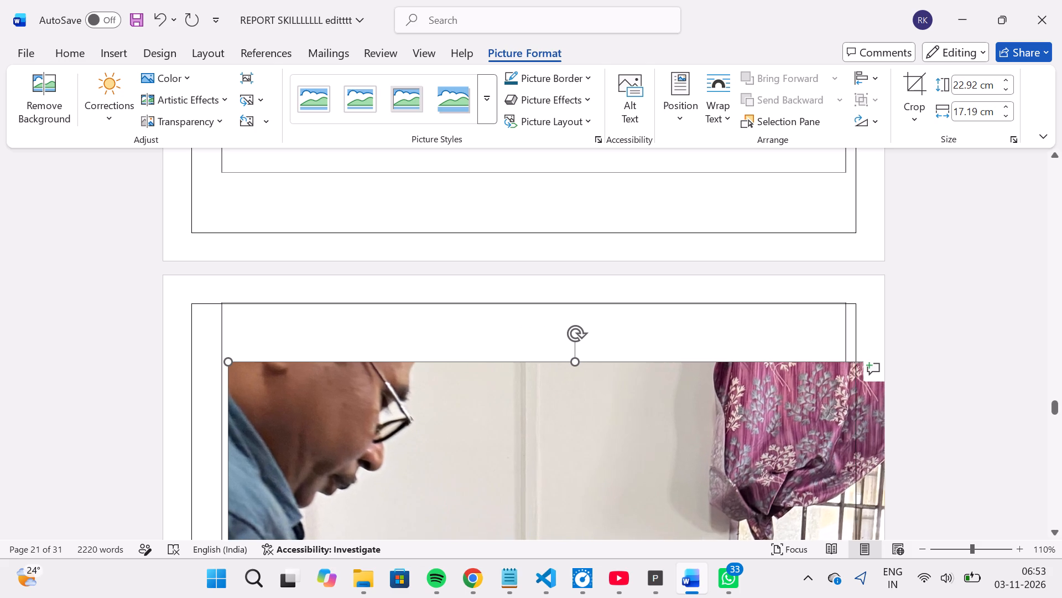
{"action": "left_click_drag", "start_coordinate": [776, 224], "coordinate": [544, 355]}
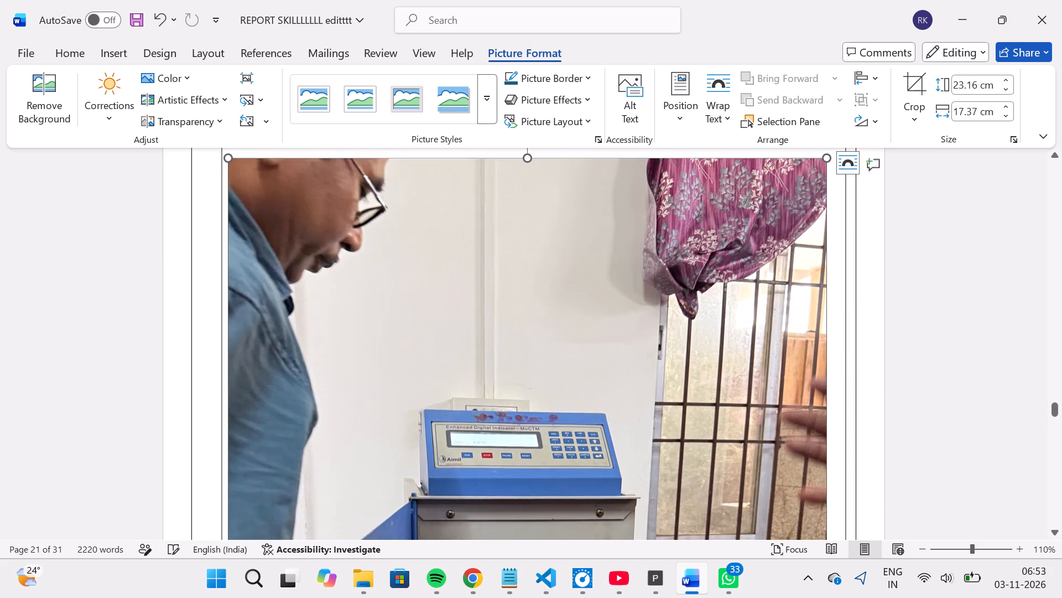
Enlarge the "skill utm photo 2" picture on page 22 proportionally to about 23.56 cm high by 17.67 cm wide.
{"action": "scroll", "coordinate": [490, 355], "scroll_direction": "up", "scroll_amount": 4}
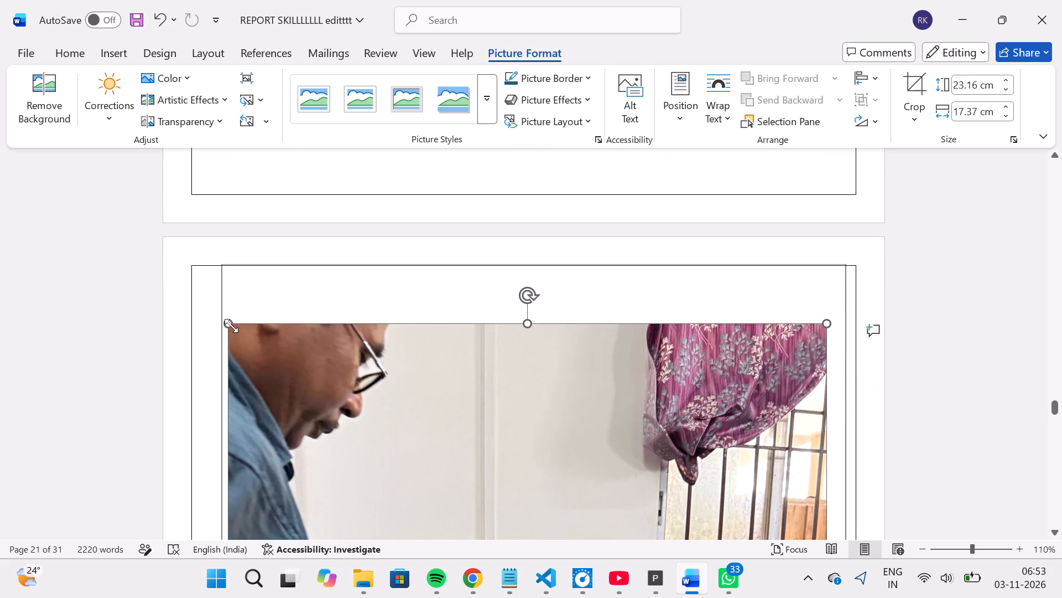
{"action": "left_click_drag", "start_coordinate": [228, 321], "coordinate": [221, 286]}
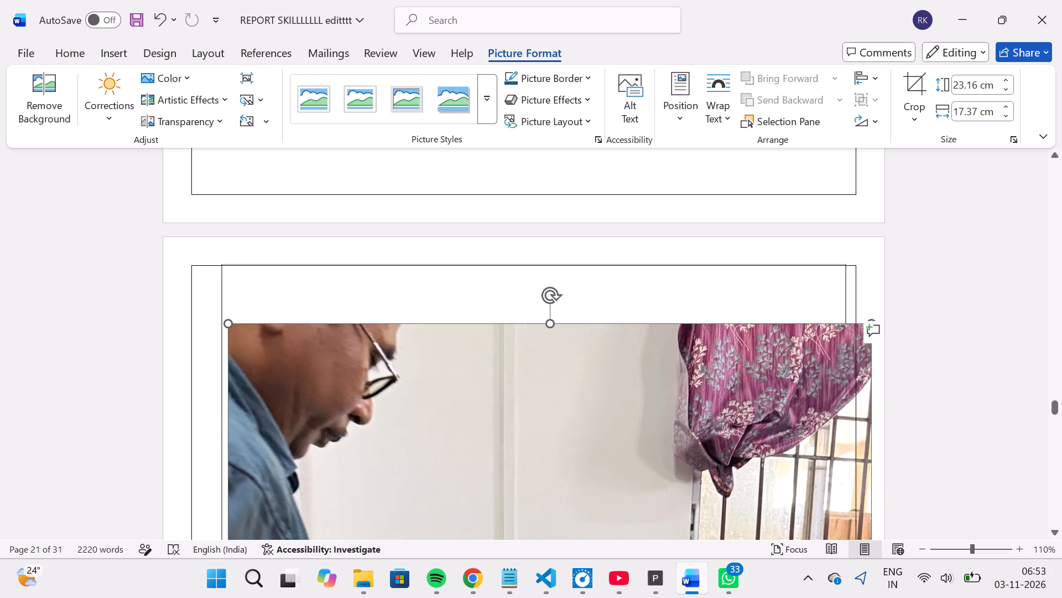
{"action": "left_click_drag", "start_coordinate": [221, 286], "coordinate": [237, 307]}
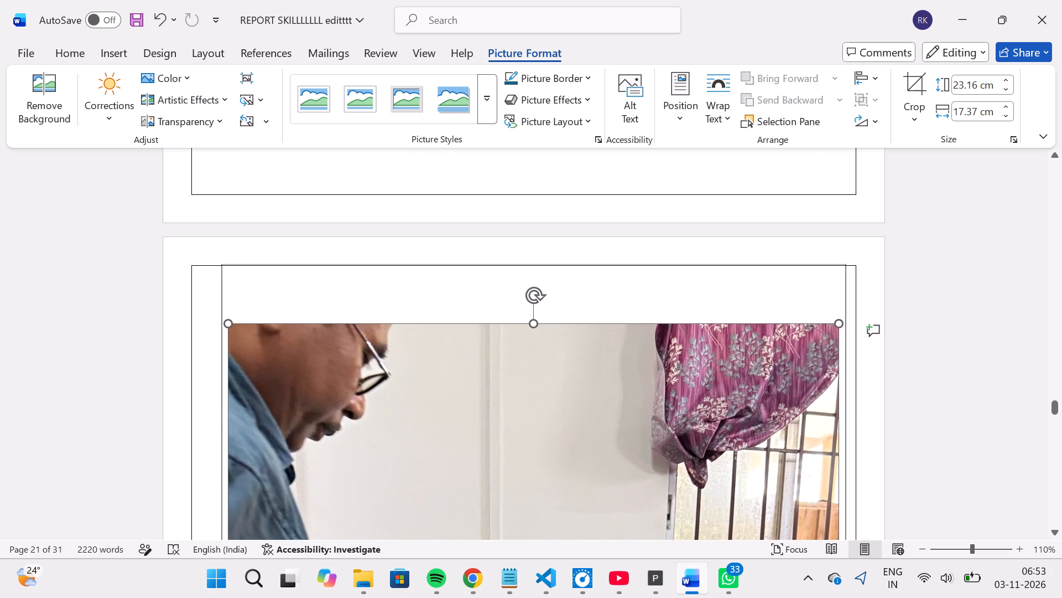
{"action": "left_click_drag", "start_coordinate": [237, 307], "coordinate": [238, 311]}
{"action": "scroll", "coordinate": [486, 343], "scroll_direction": "down", "scroll_amount": 4}
{"action": "scroll", "coordinate": [494, 339], "scroll_direction": "up", "scroll_amount": 1}
{"action": "scroll", "coordinate": [494, 339], "scroll_direction": "down", "scroll_amount": 2}
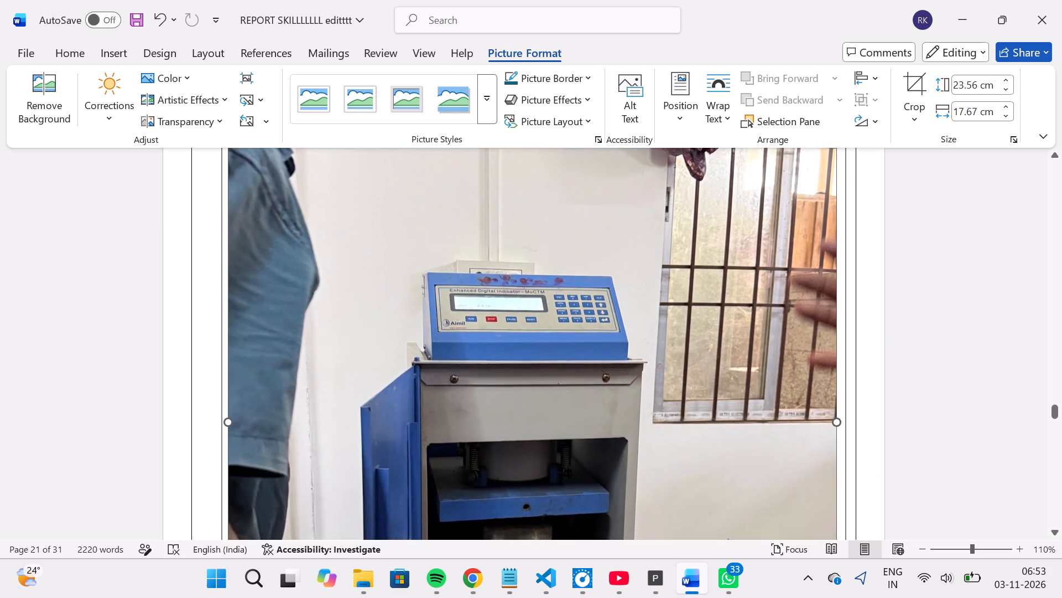
Stretch the page 22 picture's bottom edge to about 24.48 cm high, filling the space down to the page's text limit.
{"action": "scroll", "coordinate": [494, 339], "scroll_direction": "down", "scroll_amount": 9}
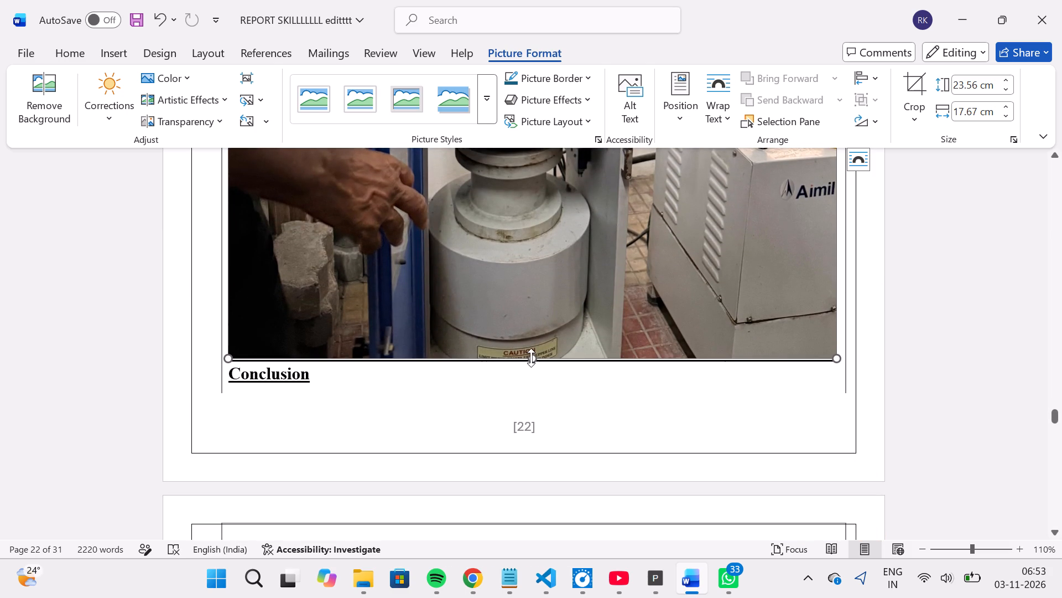
{"action": "left_click_drag", "start_coordinate": [531, 358], "coordinate": [554, 153]}
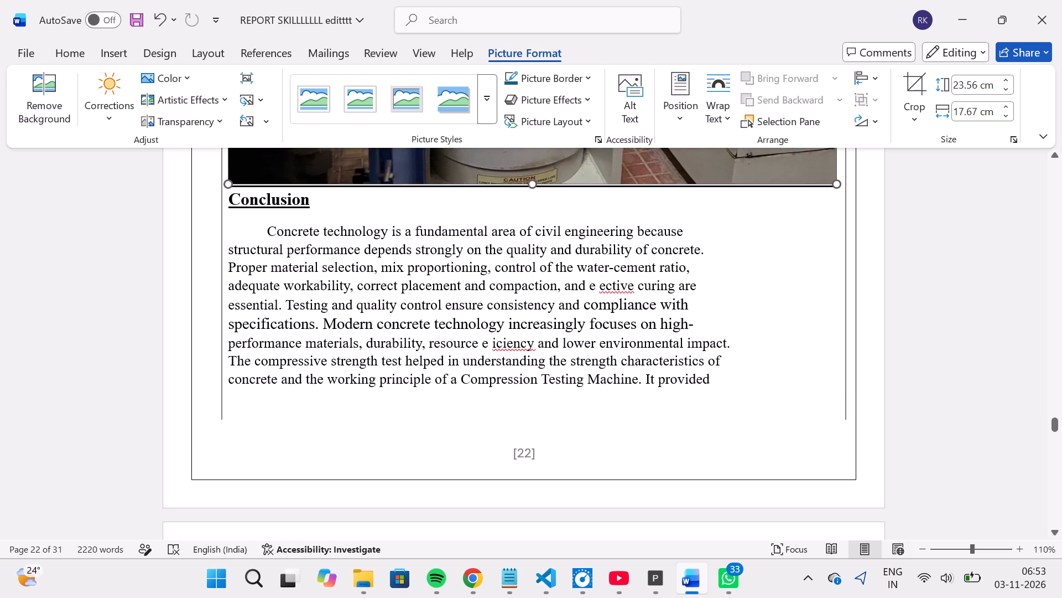
{"action": "left_click_drag", "start_coordinate": [554, 153], "coordinate": [575, 416]}
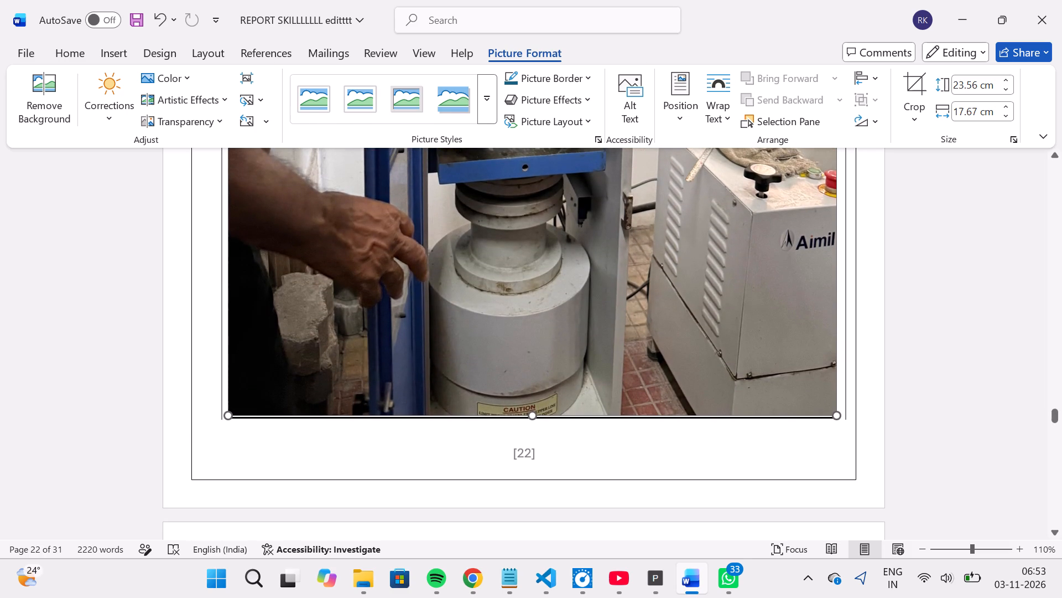
{"action": "left_click_drag", "start_coordinate": [575, 416], "coordinate": [576, 416]}
Examine the page flow from the testing machine photo on page 20 through blank page 21 to the resized picture.
{"action": "scroll", "coordinate": [575, 407], "scroll_direction": "up", "scroll_amount": 12}
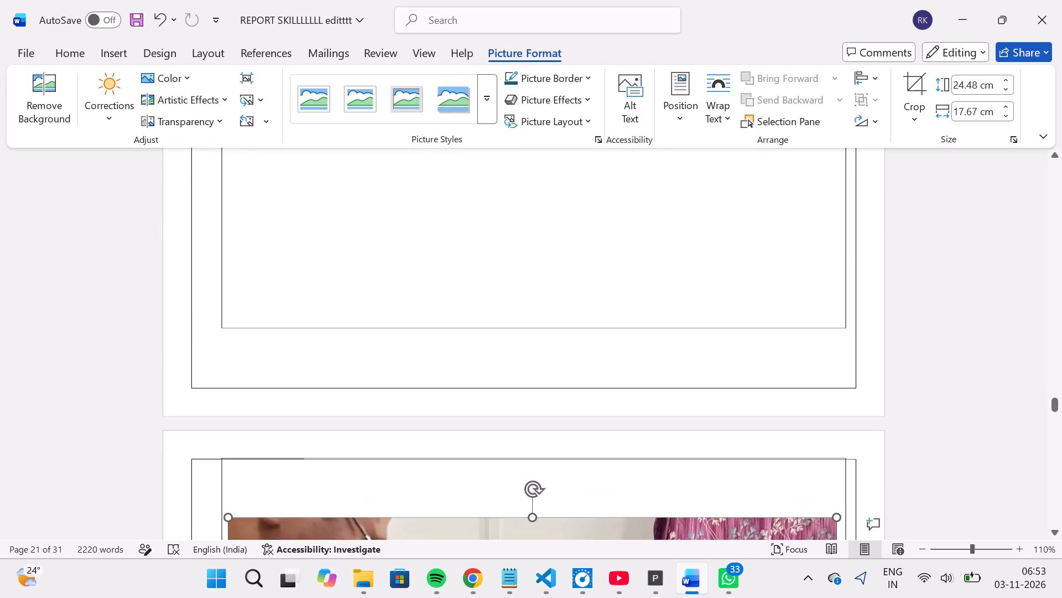
{"action": "scroll", "coordinate": [572, 407], "scroll_direction": "up", "scroll_amount": 20}
{"action": "scroll", "coordinate": [571, 410], "scroll_direction": "up", "scroll_amount": 1}
{"action": "scroll", "coordinate": [571, 410], "scroll_direction": "down", "scroll_amount": 1}
{"action": "scroll", "coordinate": [571, 410], "scroll_direction": "up", "scroll_amount": 1}
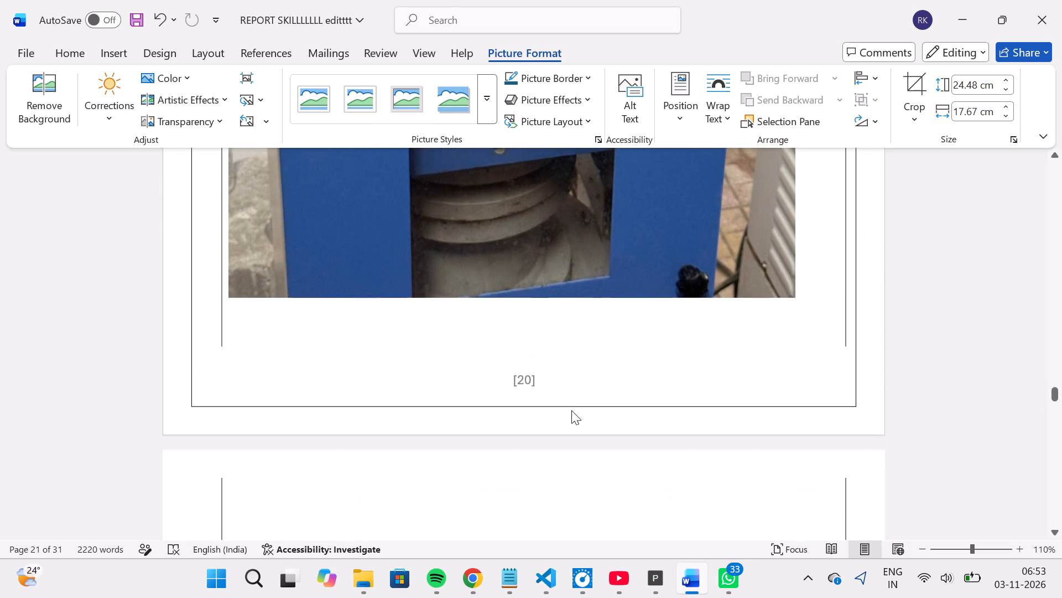
{"action": "scroll", "coordinate": [571, 410], "scroll_direction": "up", "scroll_amount": 3}
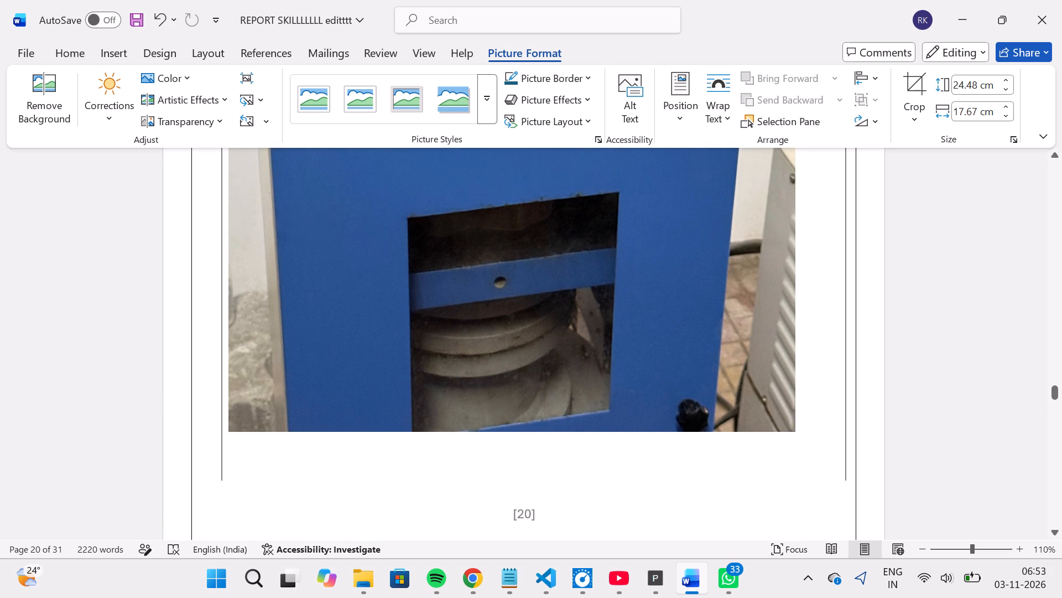
{"action": "scroll", "coordinate": [590, 346], "scroll_direction": "down", "scroll_amount": 5}
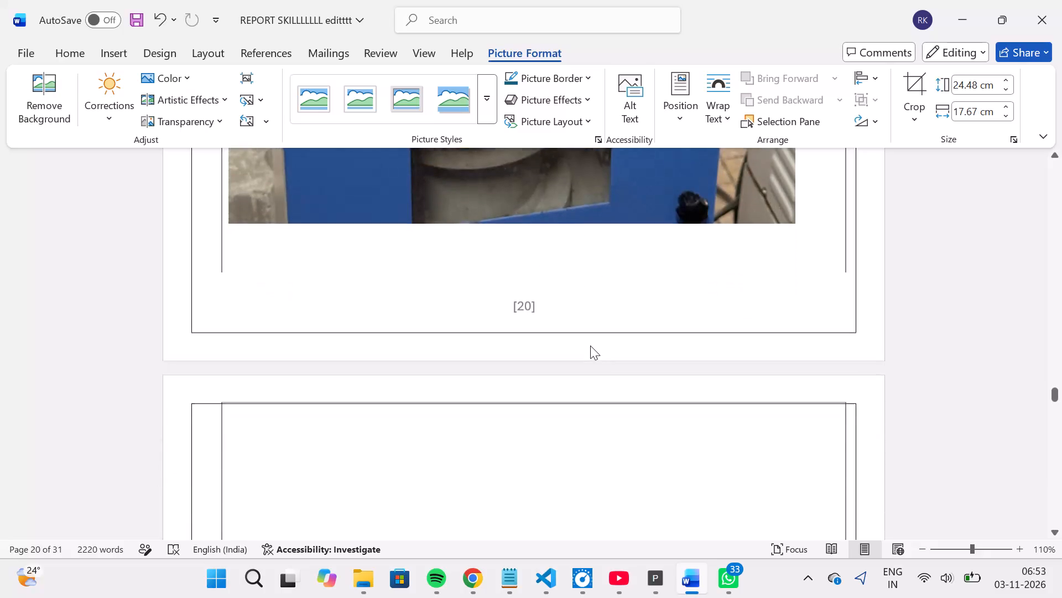
{"action": "scroll", "coordinate": [590, 346], "scroll_direction": "down", "scroll_amount": 16}
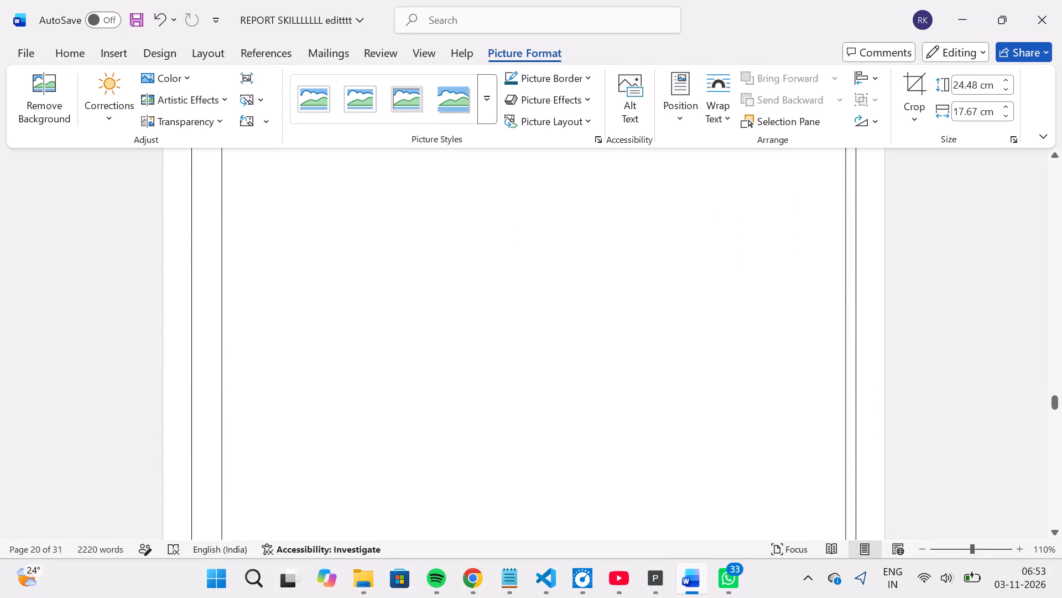
{"action": "scroll", "coordinate": [592, 347], "scroll_direction": "down", "scroll_amount": 7}
{"action": "scroll", "coordinate": [594, 350], "scroll_direction": "up", "scroll_amount": 1}
{"action": "scroll", "coordinate": [594, 350], "scroll_direction": "down", "scroll_amount": 5}
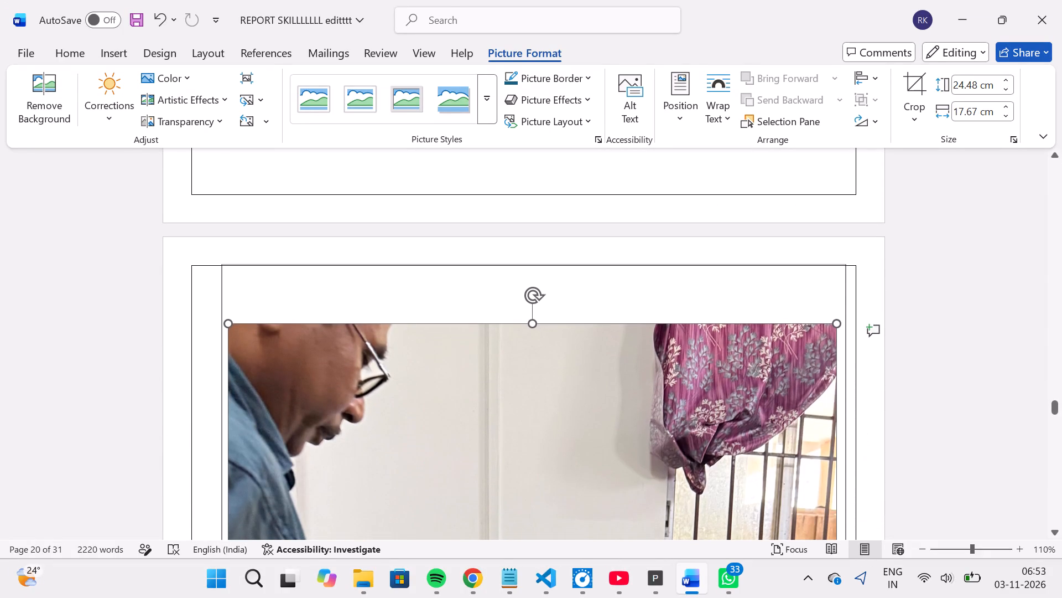
{"action": "scroll", "coordinate": [595, 353], "scroll_direction": "up", "scroll_amount": 11}
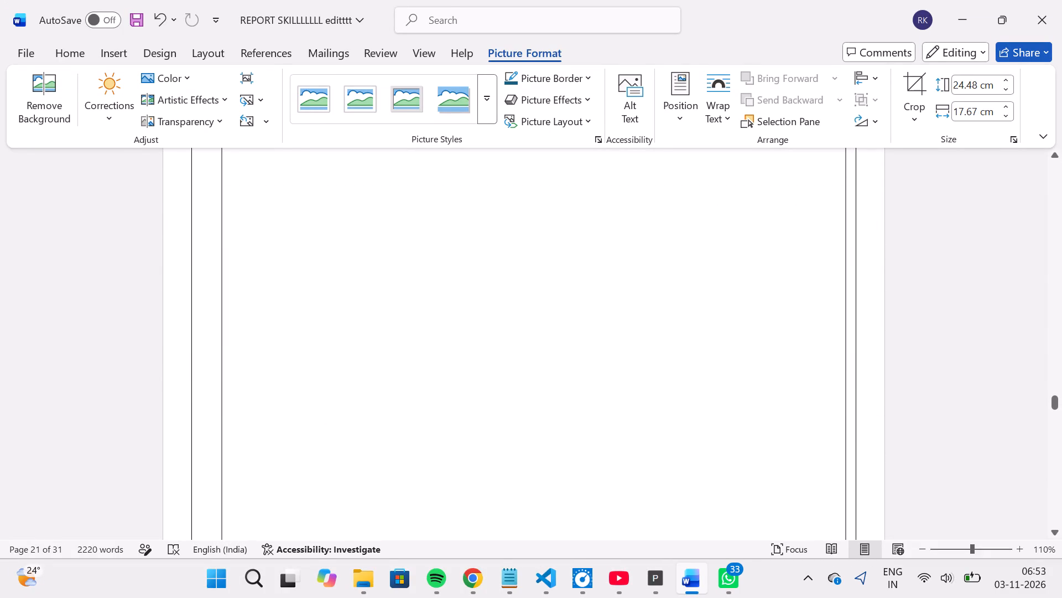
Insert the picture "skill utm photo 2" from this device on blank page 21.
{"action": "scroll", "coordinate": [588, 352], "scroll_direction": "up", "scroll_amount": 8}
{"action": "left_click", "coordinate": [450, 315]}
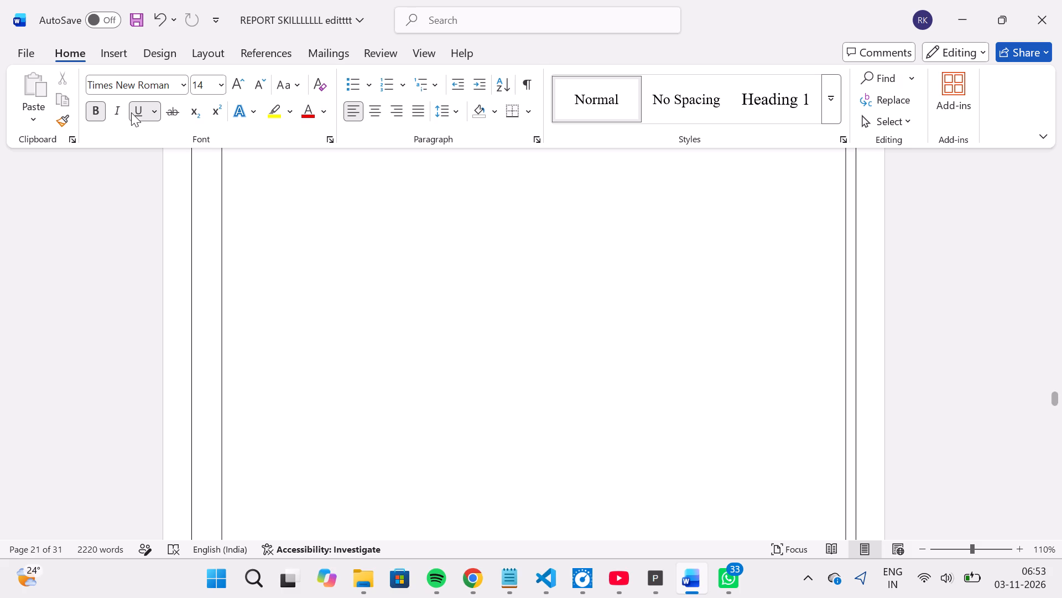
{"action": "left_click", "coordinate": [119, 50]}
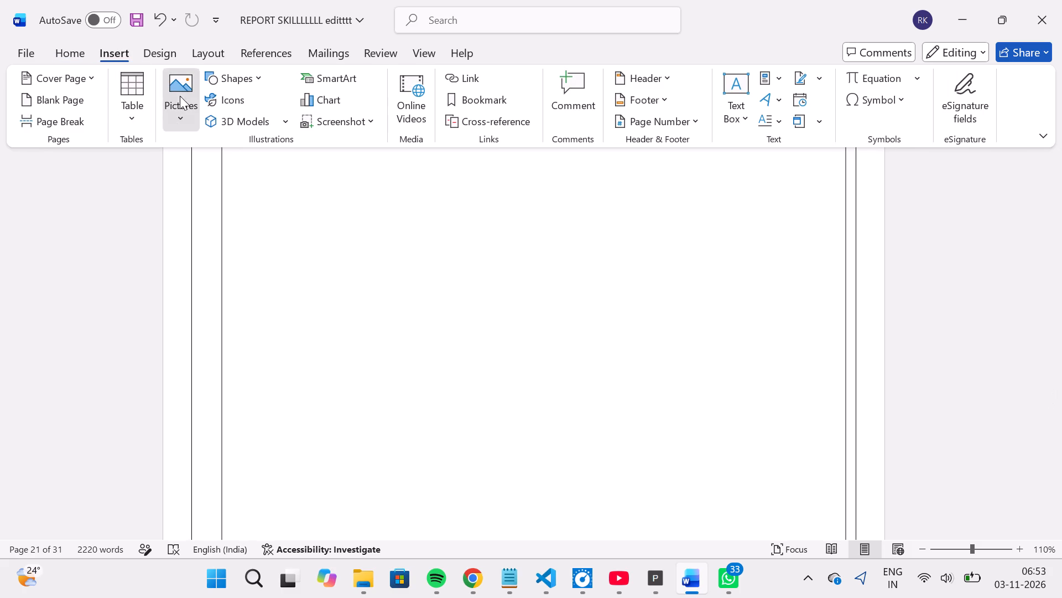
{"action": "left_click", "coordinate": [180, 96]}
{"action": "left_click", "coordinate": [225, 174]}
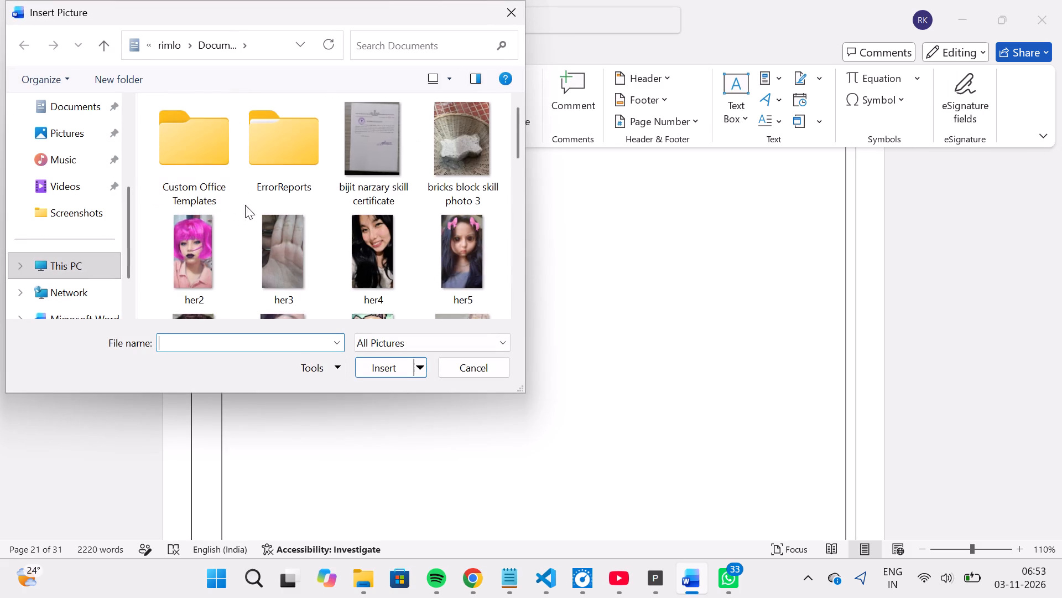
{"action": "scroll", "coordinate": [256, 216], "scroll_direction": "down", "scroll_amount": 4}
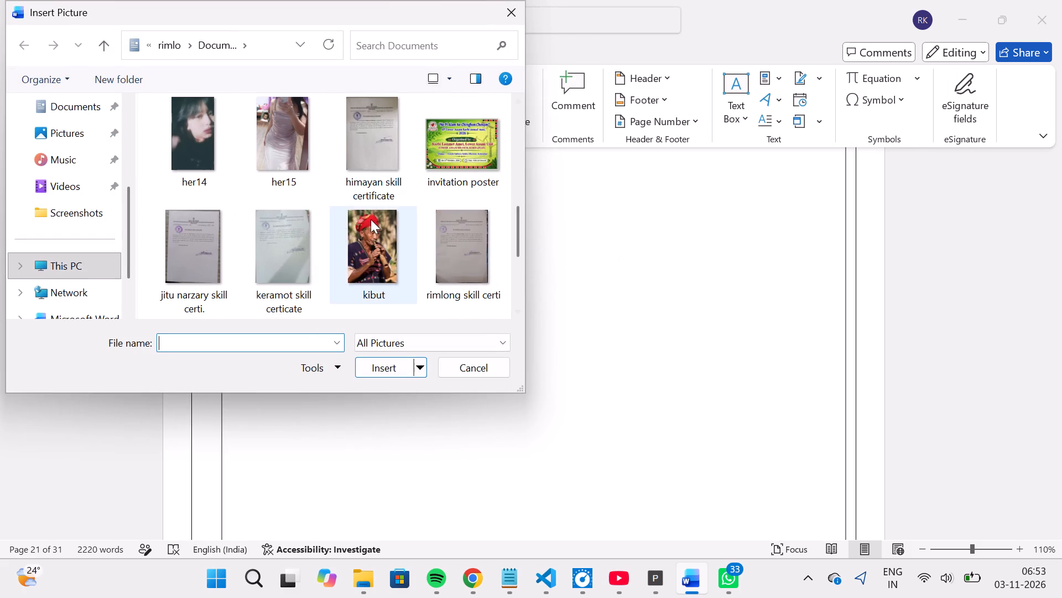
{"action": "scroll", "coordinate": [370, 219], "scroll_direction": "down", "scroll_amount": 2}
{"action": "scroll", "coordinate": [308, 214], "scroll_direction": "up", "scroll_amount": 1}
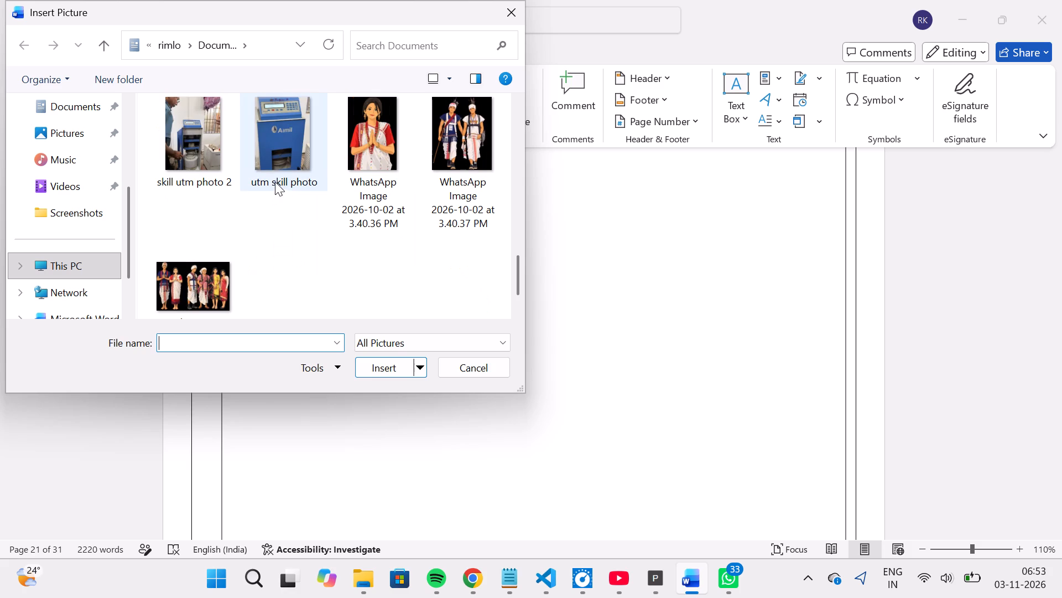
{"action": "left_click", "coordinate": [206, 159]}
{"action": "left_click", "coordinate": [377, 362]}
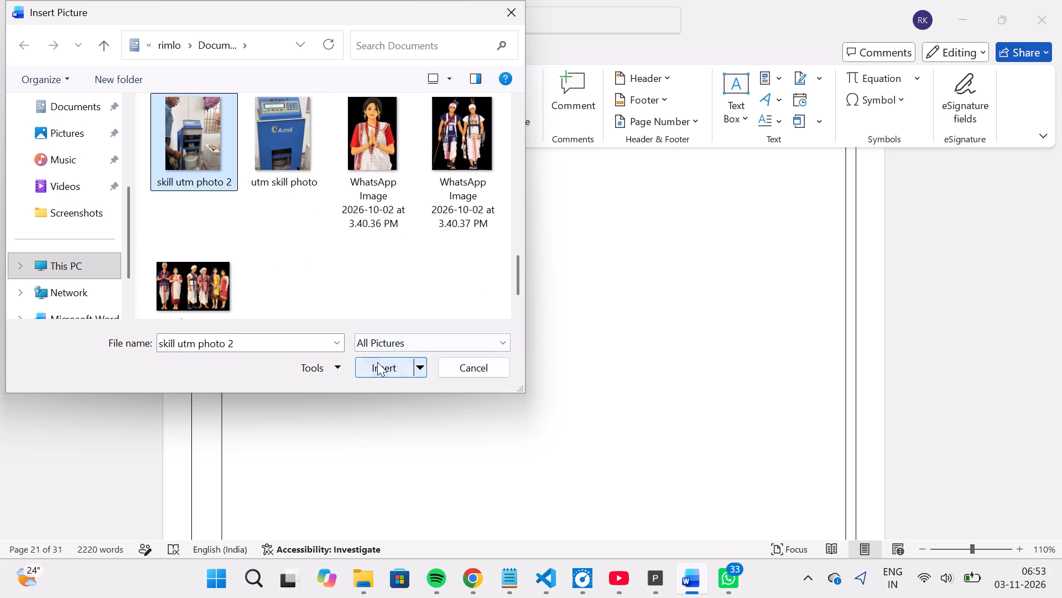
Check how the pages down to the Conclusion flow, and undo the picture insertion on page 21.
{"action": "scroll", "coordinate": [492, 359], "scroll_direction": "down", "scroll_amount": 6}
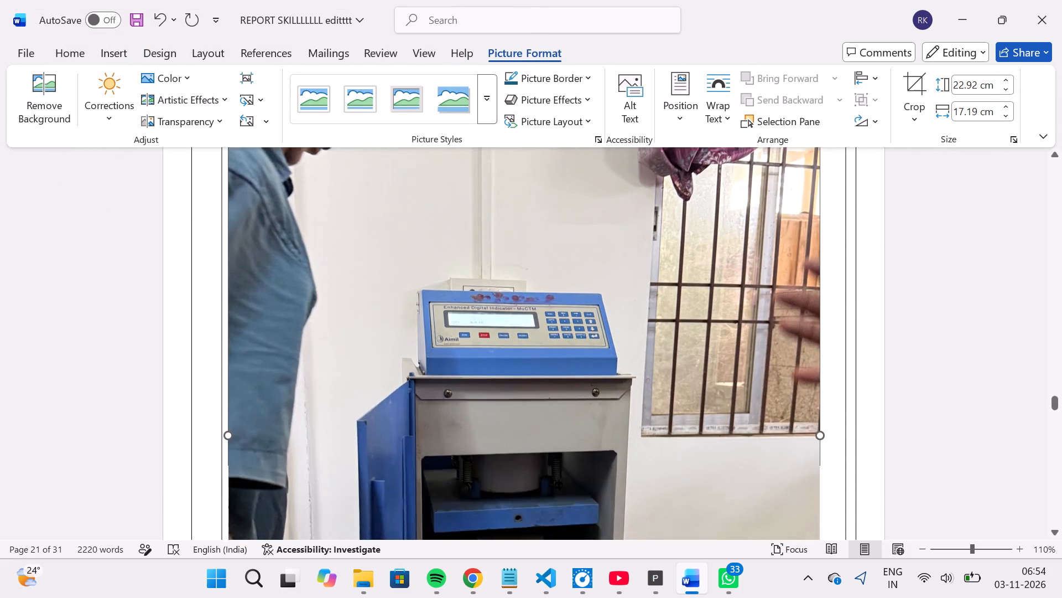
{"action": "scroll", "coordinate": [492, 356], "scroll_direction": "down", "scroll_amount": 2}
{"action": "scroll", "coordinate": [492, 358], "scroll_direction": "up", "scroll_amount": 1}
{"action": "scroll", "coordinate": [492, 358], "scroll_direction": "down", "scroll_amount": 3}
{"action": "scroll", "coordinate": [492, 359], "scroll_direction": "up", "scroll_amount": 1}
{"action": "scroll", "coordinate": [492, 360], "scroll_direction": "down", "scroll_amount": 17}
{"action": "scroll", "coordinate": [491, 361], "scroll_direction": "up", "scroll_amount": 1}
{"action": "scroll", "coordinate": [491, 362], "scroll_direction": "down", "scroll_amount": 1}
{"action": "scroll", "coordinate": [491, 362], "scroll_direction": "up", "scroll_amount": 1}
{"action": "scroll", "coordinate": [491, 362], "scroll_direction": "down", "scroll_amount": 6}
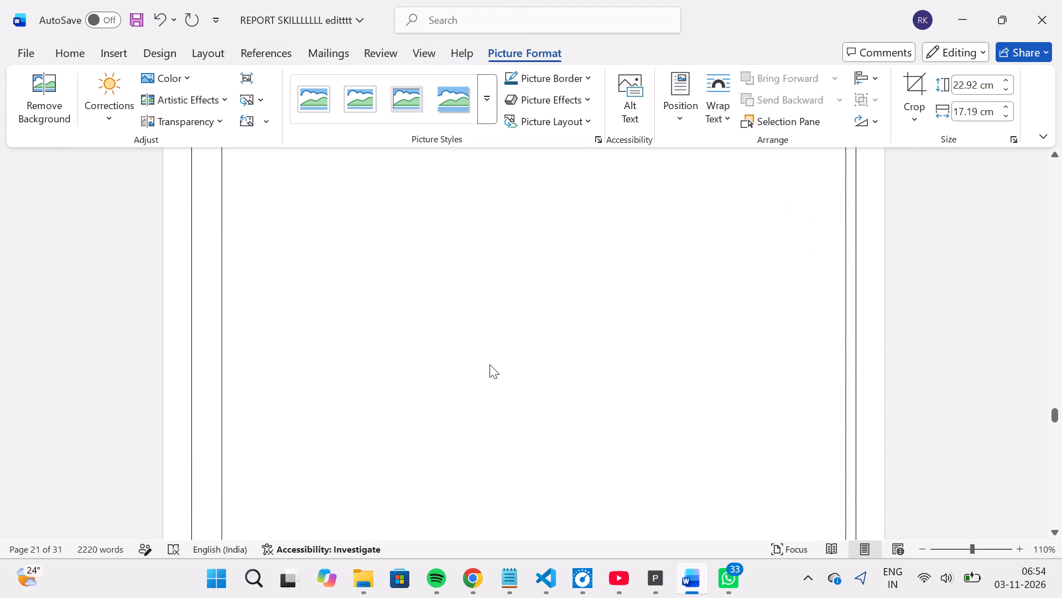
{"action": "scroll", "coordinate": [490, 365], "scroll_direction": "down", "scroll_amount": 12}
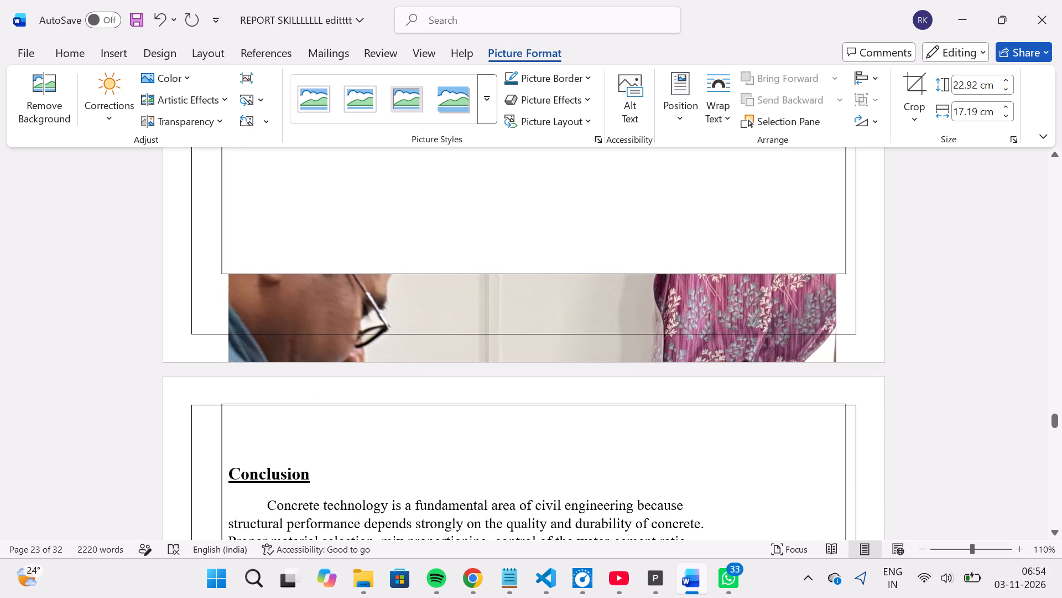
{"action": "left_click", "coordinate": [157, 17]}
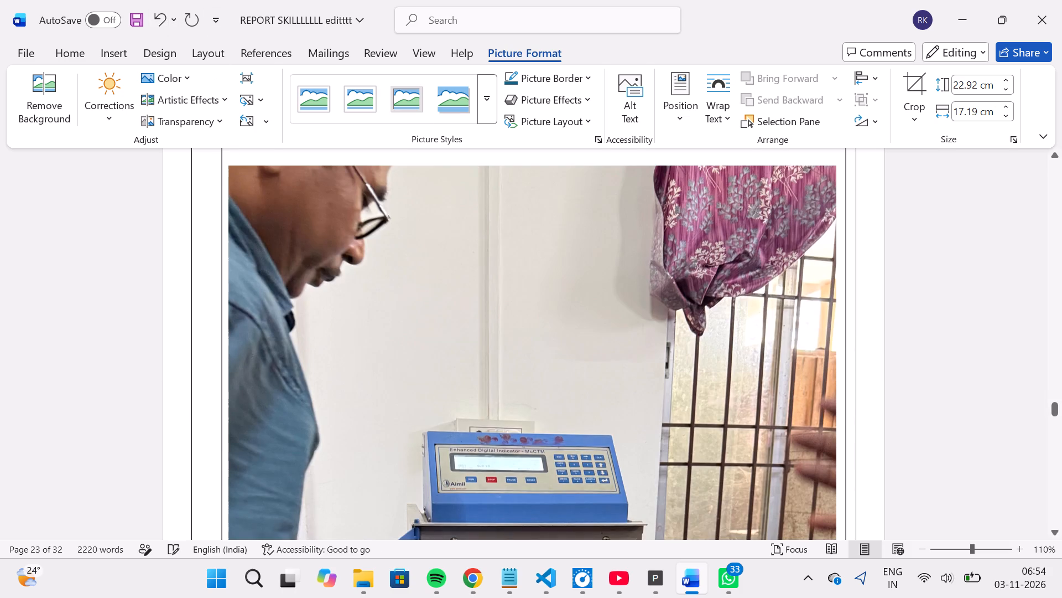
Examine the layout from the page 20 testing machine photo across blank page 21 to the picture on page 22.
{"action": "scroll", "coordinate": [419, 296], "scroll_direction": "up", "scroll_amount": 5}
{"action": "scroll", "coordinate": [420, 288], "scroll_direction": "up", "scroll_amount": 17}
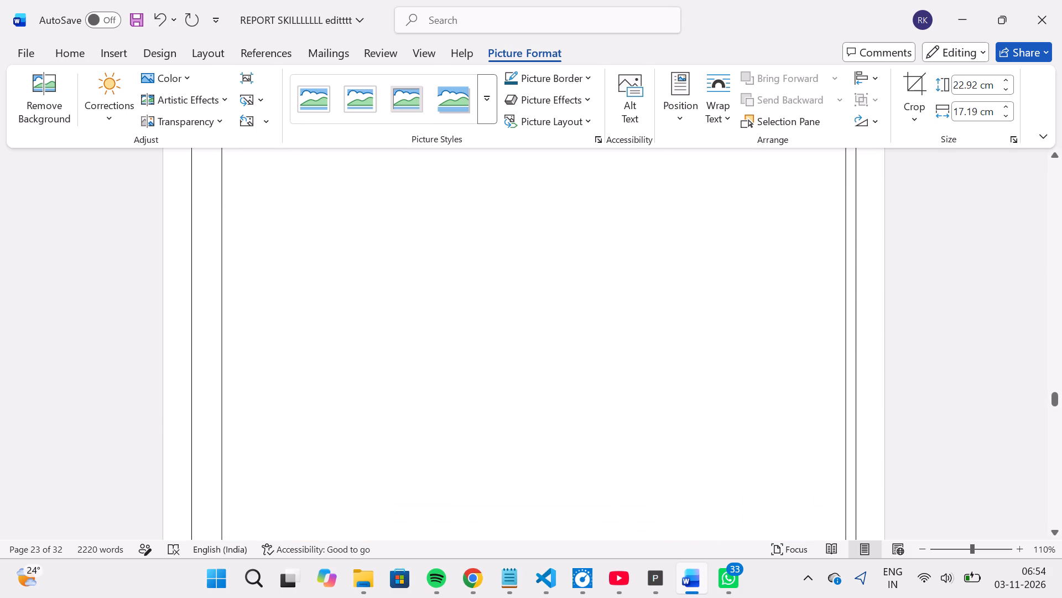
{"action": "scroll", "coordinate": [442, 302], "scroll_direction": "up", "scroll_amount": 19}
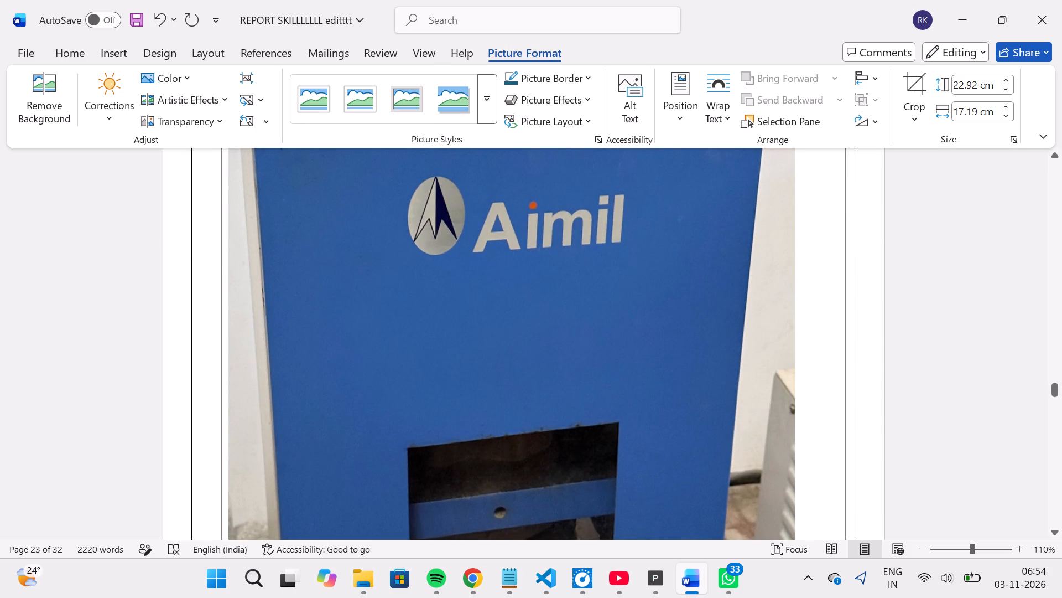
{"action": "scroll", "coordinate": [442, 301], "scroll_direction": "down", "scroll_amount": 8}
{"action": "scroll", "coordinate": [442, 310], "scroll_direction": "up", "scroll_amount": 1}
{"action": "scroll", "coordinate": [442, 310], "scroll_direction": "down", "scroll_amount": 5}
{"action": "scroll", "coordinate": [442, 310], "scroll_direction": "up", "scroll_amount": 1}
{"action": "scroll", "coordinate": [442, 310], "scroll_direction": "down", "scroll_amount": 3}
{"action": "scroll", "coordinate": [442, 311], "scroll_direction": "up", "scroll_amount": 1}
{"action": "scroll", "coordinate": [442, 311], "scroll_direction": "down", "scroll_amount": 1}
{"action": "scroll", "coordinate": [442, 311], "scroll_direction": "up", "scroll_amount": 1}
{"action": "scroll", "coordinate": [442, 311], "scroll_direction": "down", "scroll_amount": 3}
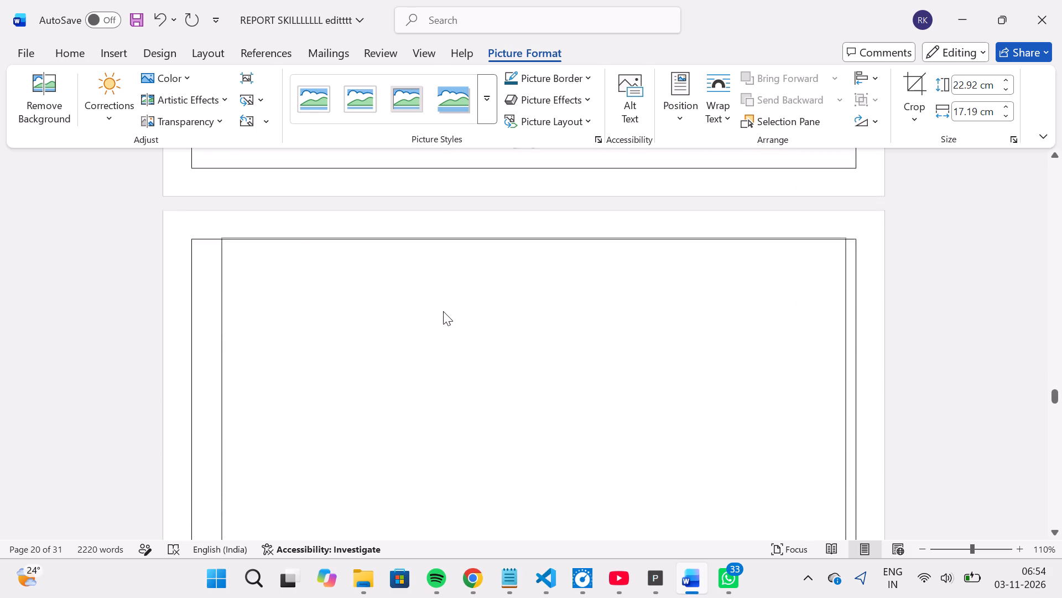
{"action": "scroll", "coordinate": [443, 311], "scroll_direction": "down", "scroll_amount": 2}
{"action": "scroll", "coordinate": [444, 317], "scroll_direction": "up", "scroll_amount": 1}
{"action": "scroll", "coordinate": [444, 317], "scroll_direction": "down", "scroll_amount": 6}
{"action": "scroll", "coordinate": [832, 349], "scroll_direction": "down", "scroll_amount": 6}
{"action": "scroll", "coordinate": [724, 310], "scroll_direction": "down", "scroll_amount": 5}
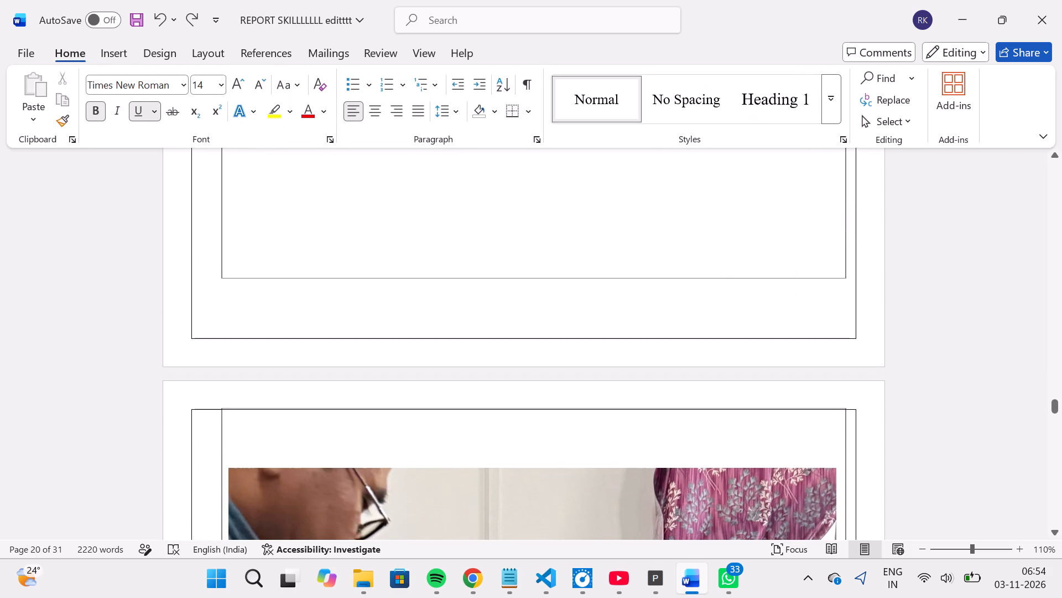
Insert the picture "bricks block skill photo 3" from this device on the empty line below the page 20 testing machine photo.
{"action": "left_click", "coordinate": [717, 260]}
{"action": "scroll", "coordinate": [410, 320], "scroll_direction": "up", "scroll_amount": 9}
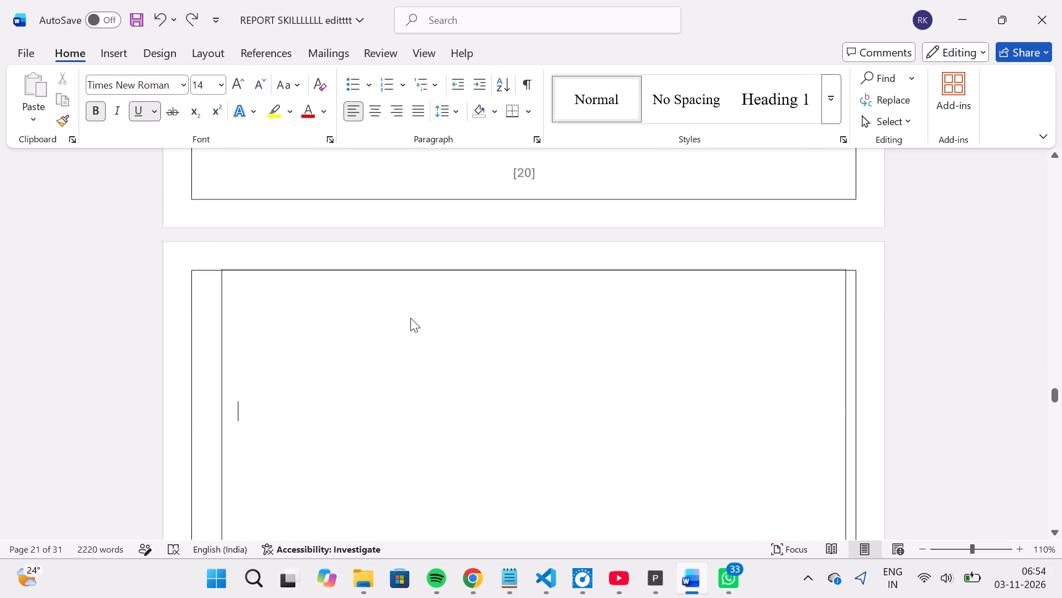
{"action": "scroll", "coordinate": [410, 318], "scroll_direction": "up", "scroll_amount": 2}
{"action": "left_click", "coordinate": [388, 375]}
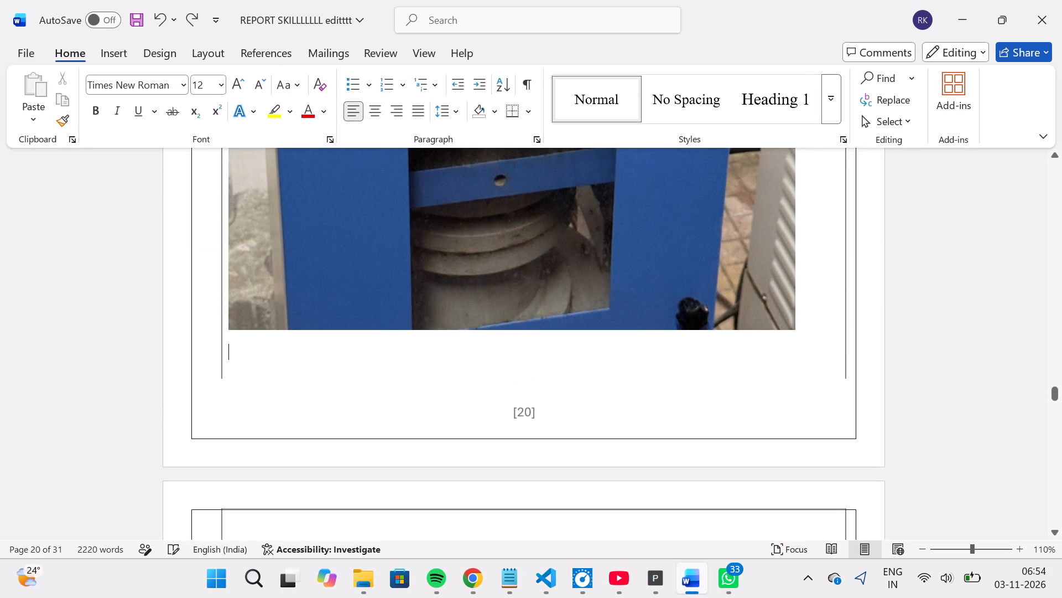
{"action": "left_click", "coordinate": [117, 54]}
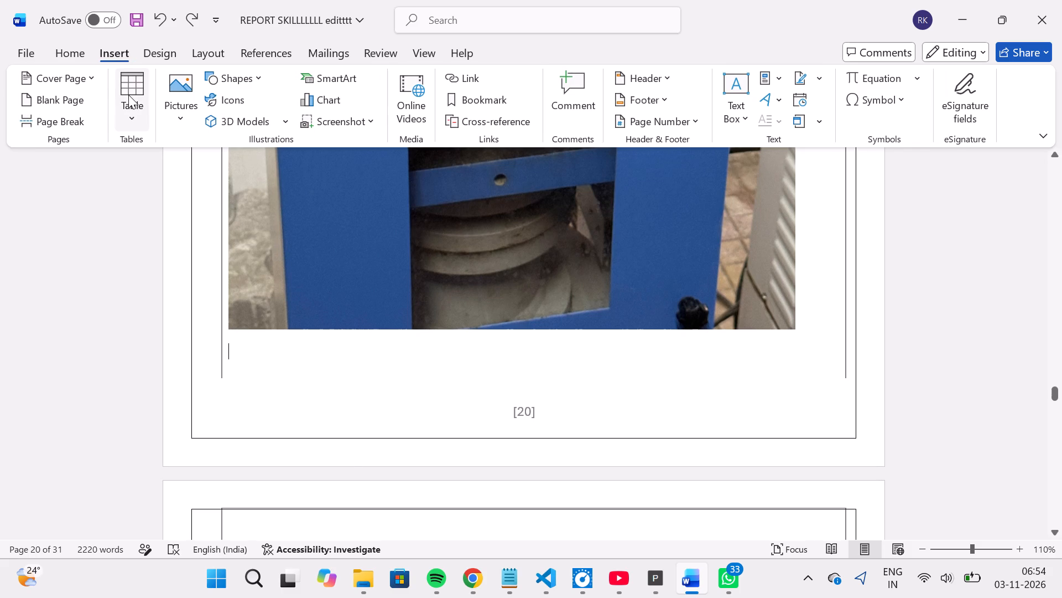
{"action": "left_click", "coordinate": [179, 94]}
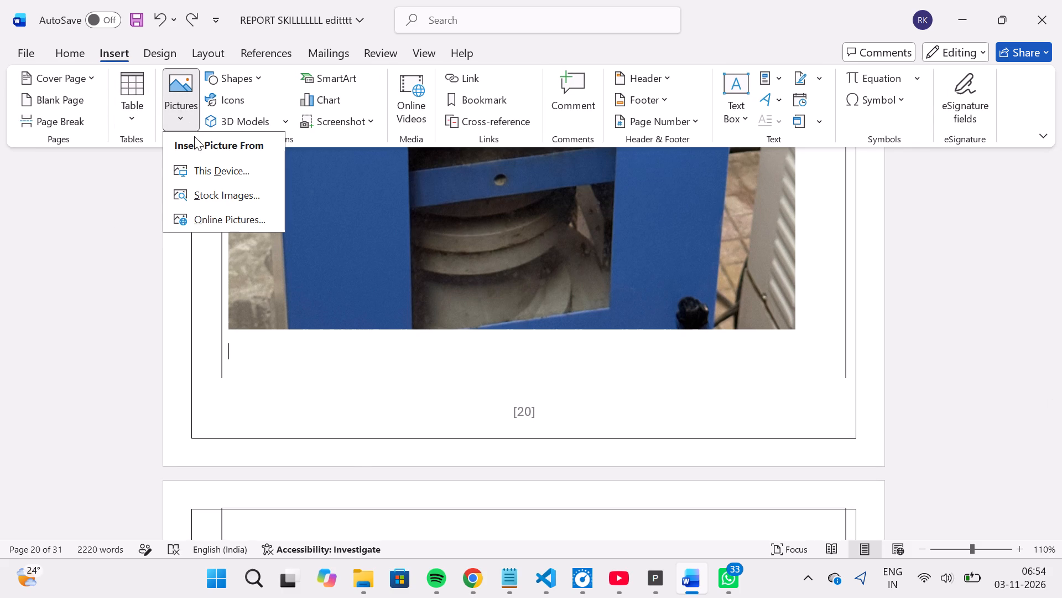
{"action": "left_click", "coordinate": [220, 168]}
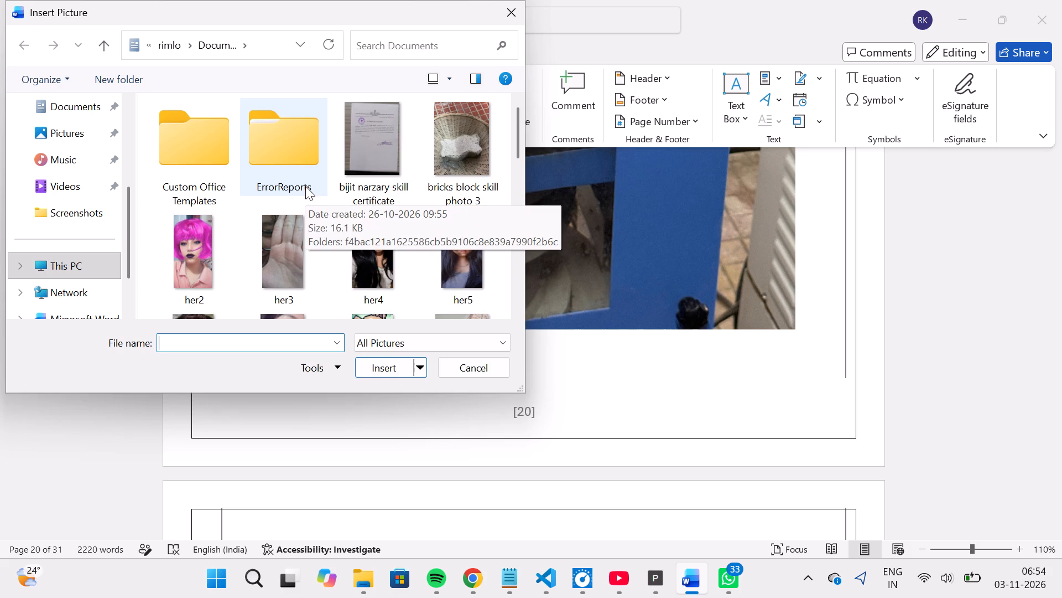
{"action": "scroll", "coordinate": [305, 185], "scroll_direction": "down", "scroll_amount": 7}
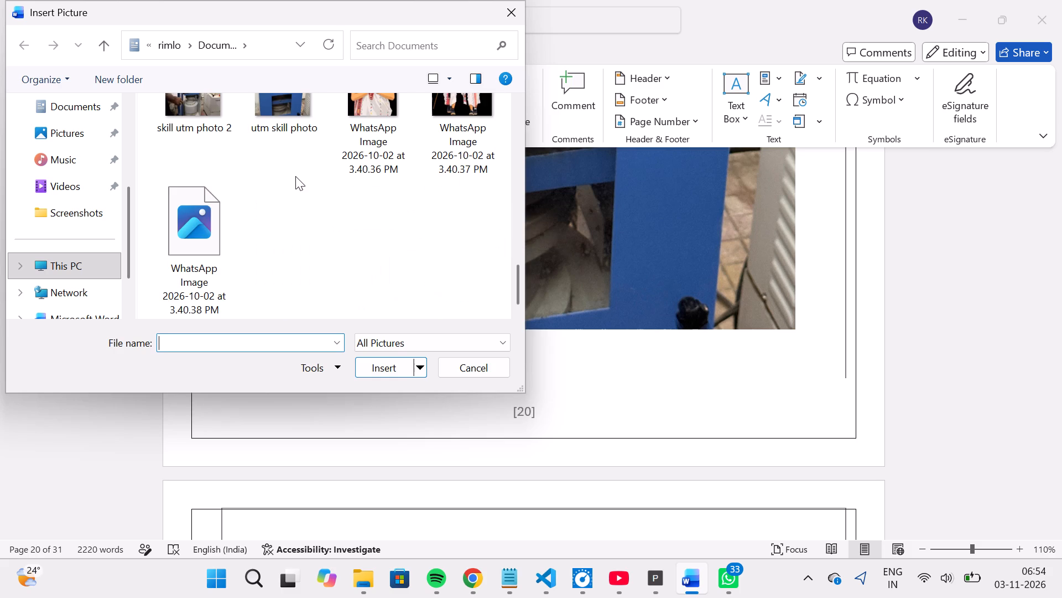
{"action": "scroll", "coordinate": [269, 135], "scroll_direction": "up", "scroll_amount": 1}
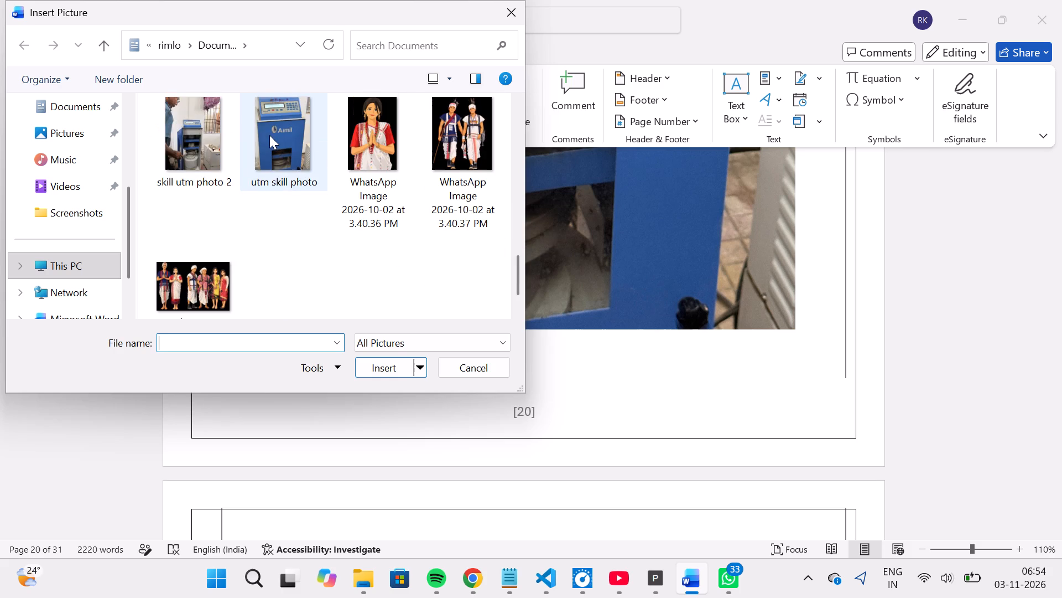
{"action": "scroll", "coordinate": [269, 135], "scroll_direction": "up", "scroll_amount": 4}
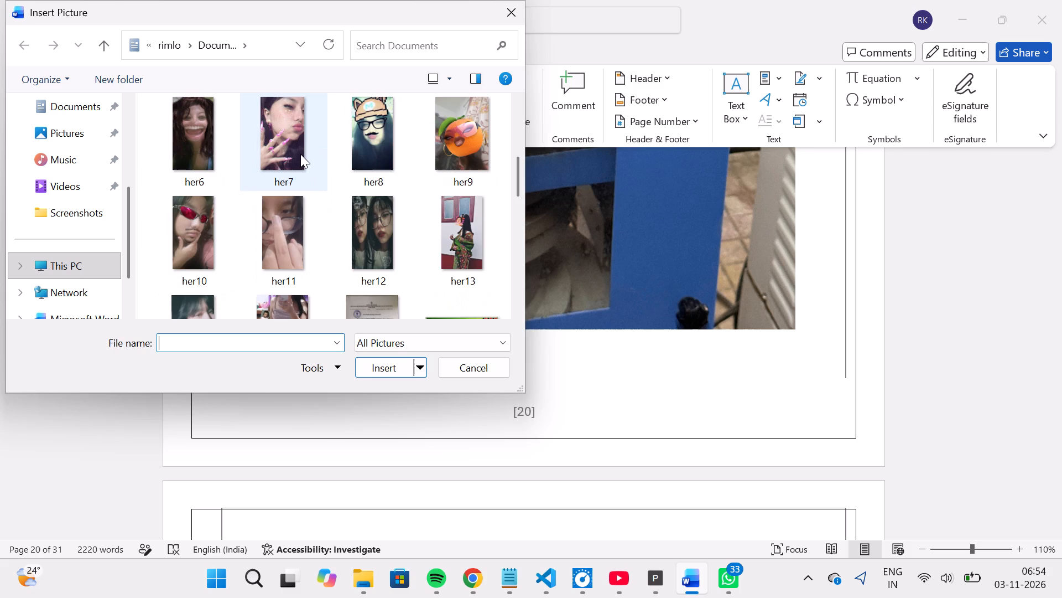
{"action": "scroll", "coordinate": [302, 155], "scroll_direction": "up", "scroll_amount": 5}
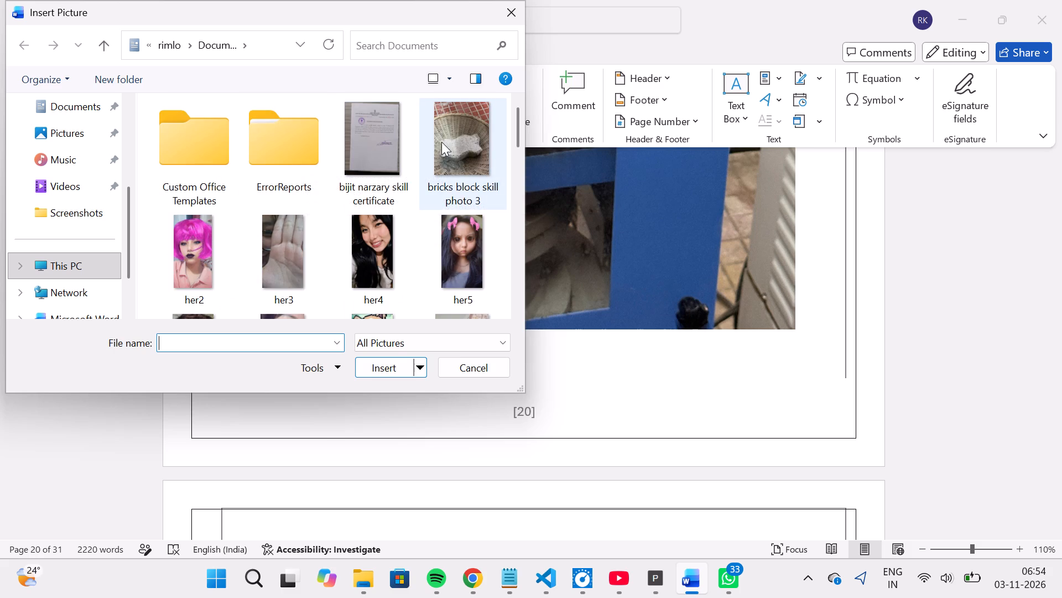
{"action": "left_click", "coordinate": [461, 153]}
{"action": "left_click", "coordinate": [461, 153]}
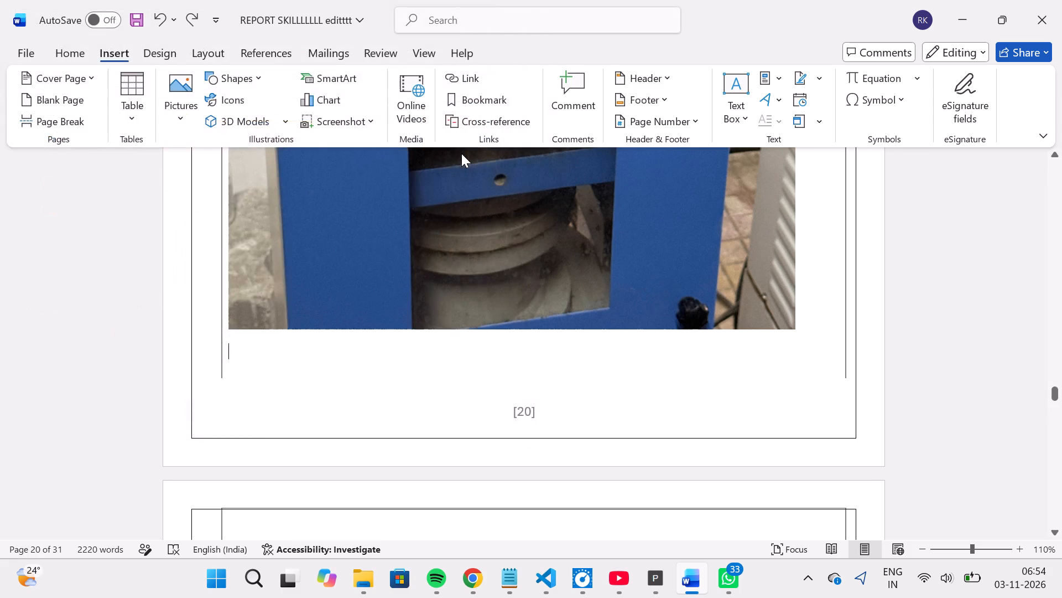
Examine how the inserted brick block photo sits relative to the page 20 testing machine photo and the following page.
{"action": "scroll", "coordinate": [519, 274], "scroll_direction": "down", "scroll_amount": 12}
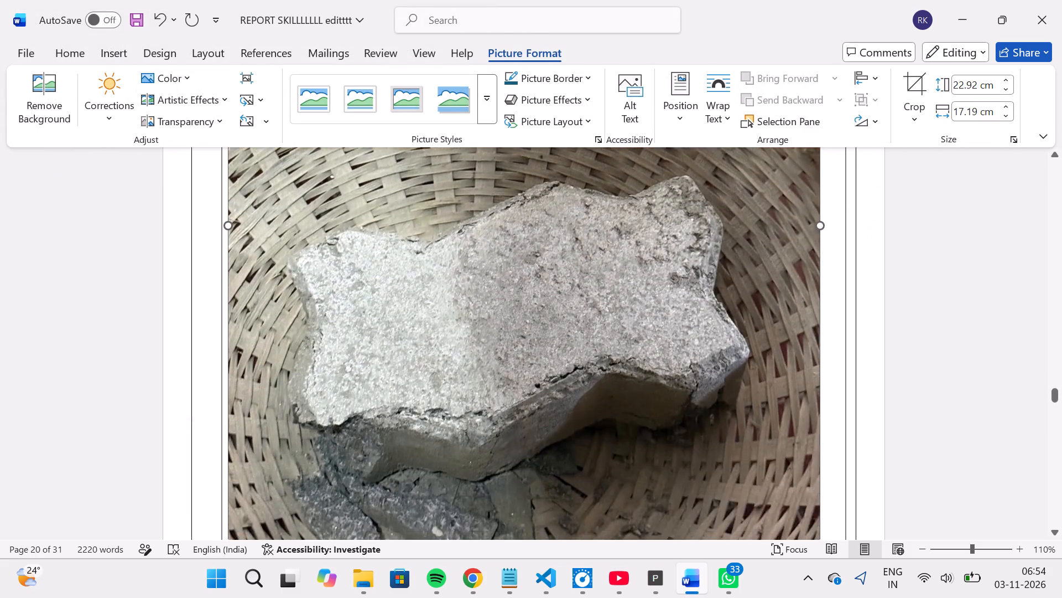
{"action": "scroll", "coordinate": [522, 279], "scroll_direction": "down", "scroll_amount": 2}
{"action": "scroll", "coordinate": [522, 279], "scroll_direction": "up", "scroll_amount": 6}
{"action": "scroll", "coordinate": [523, 272], "scroll_direction": "down", "scroll_amount": 1}
{"action": "scroll", "coordinate": [523, 272], "scroll_direction": "up", "scroll_amount": 4}
{"action": "scroll", "coordinate": [532, 265], "scroll_direction": "down", "scroll_amount": 1}
{"action": "scroll", "coordinate": [532, 265], "scroll_direction": "up", "scroll_amount": 11}
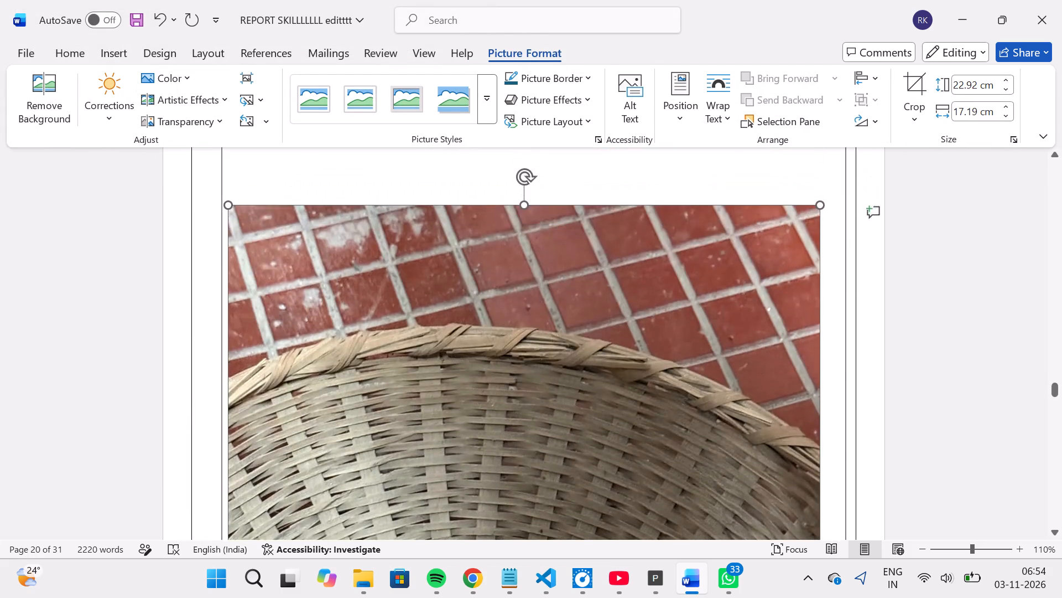
{"action": "scroll", "coordinate": [544, 292], "scroll_direction": "up", "scroll_amount": 10}
{"action": "scroll", "coordinate": [549, 330], "scroll_direction": "down", "scroll_amount": 1}
{"action": "scroll", "coordinate": [549, 330], "scroll_direction": "up", "scroll_amount": 2}
{"action": "scroll", "coordinate": [554, 333], "scroll_direction": "down", "scroll_amount": 2}
{"action": "scroll", "coordinate": [555, 340], "scroll_direction": "up", "scroll_amount": 1}
{"action": "scroll", "coordinate": [555, 340], "scroll_direction": "down", "scroll_amount": 7}
{"action": "scroll", "coordinate": [559, 339], "scroll_direction": "up", "scroll_amount": 1}
{"action": "scroll", "coordinate": [559, 339], "scroll_direction": "down", "scroll_amount": 3}
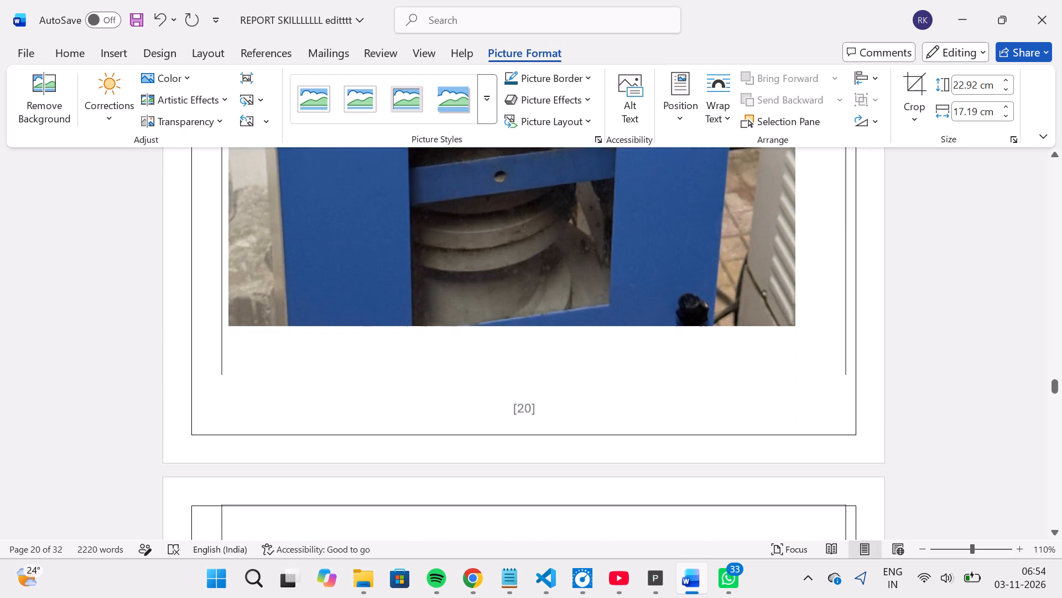
{"action": "scroll", "coordinate": [563, 324], "scroll_direction": "down", "scroll_amount": 2}
{"action": "scroll", "coordinate": [563, 328], "scroll_direction": "up", "scroll_amount": 1}
{"action": "scroll", "coordinate": [563, 328], "scroll_direction": "down", "scroll_amount": 1}
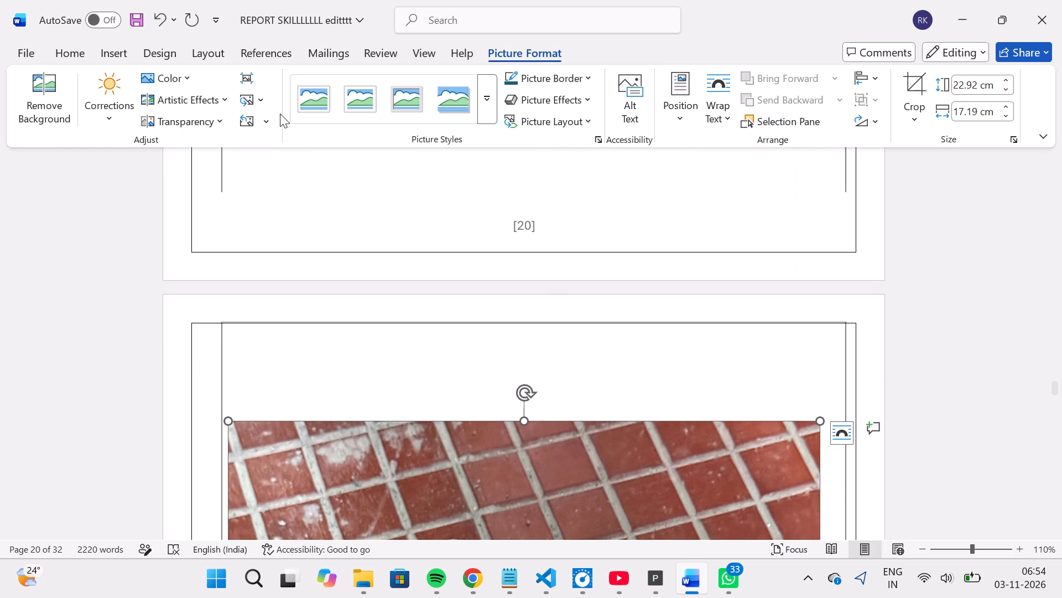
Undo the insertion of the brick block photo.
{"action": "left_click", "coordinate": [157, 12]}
Delete the resized testing machine picture on page 22, just before the Conclusion.
{"action": "scroll", "coordinate": [398, 322], "scroll_direction": "down", "scroll_amount": 2}
{"action": "scroll", "coordinate": [398, 328], "scroll_direction": "up", "scroll_amount": 1}
{"action": "scroll", "coordinate": [398, 328], "scroll_direction": "down", "scroll_amount": 3}
{"action": "scroll", "coordinate": [401, 347], "scroll_direction": "up", "scroll_amount": 1}
{"action": "scroll", "coordinate": [401, 350], "scroll_direction": "down", "scroll_amount": 5}
{"action": "scroll", "coordinate": [401, 346], "scroll_direction": "up", "scroll_amount": 1}
{"action": "scroll", "coordinate": [401, 346], "scroll_direction": "down", "scroll_amount": 5}
{"action": "scroll", "coordinate": [401, 349], "scroll_direction": "up", "scroll_amount": 1}
{"action": "scroll", "coordinate": [401, 350], "scroll_direction": "down", "scroll_amount": 1}
{"action": "scroll", "coordinate": [401, 350], "scroll_direction": "up", "scroll_amount": 1}
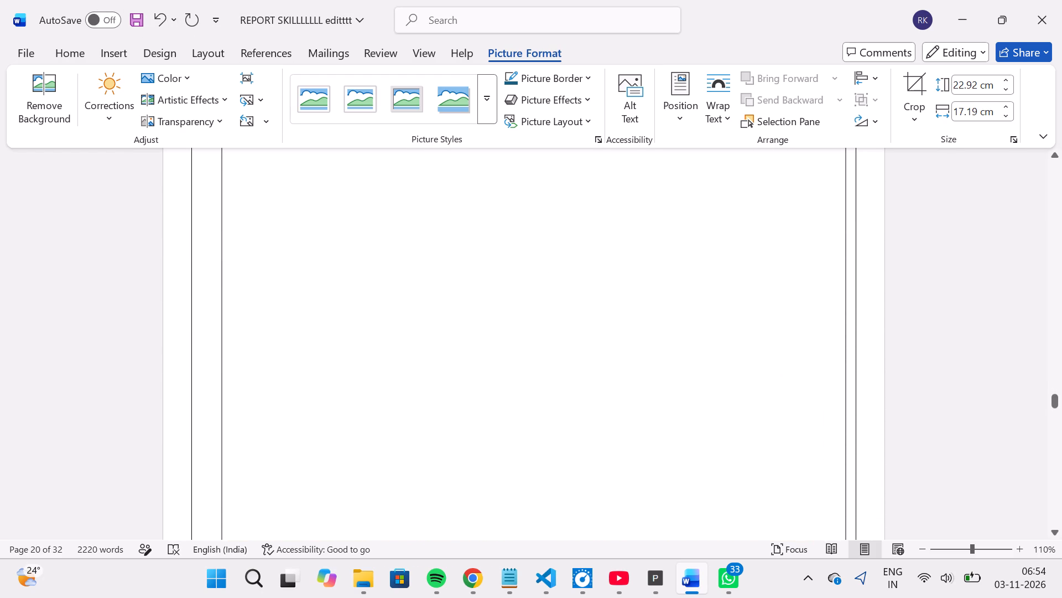
{"action": "scroll", "coordinate": [399, 348], "scroll_direction": "down", "scroll_amount": 17}
{"action": "scroll", "coordinate": [400, 373], "scroll_direction": "up", "scroll_amount": 1}
{"action": "scroll", "coordinate": [400, 374], "scroll_direction": "down", "scroll_amount": 1}
{"action": "scroll", "coordinate": [400, 374], "scroll_direction": "up", "scroll_amount": 1}
{"action": "scroll", "coordinate": [400, 374], "scroll_direction": "down", "scroll_amount": 1}
{"action": "left_click", "coordinate": [403, 369]}
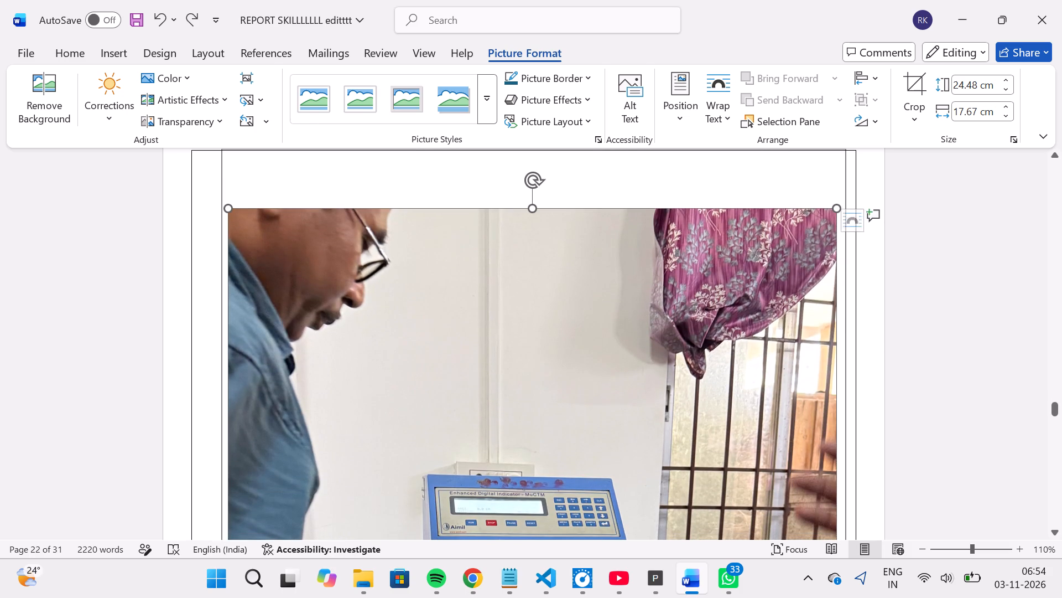
{"action": "key", "text": "BackSpace"}
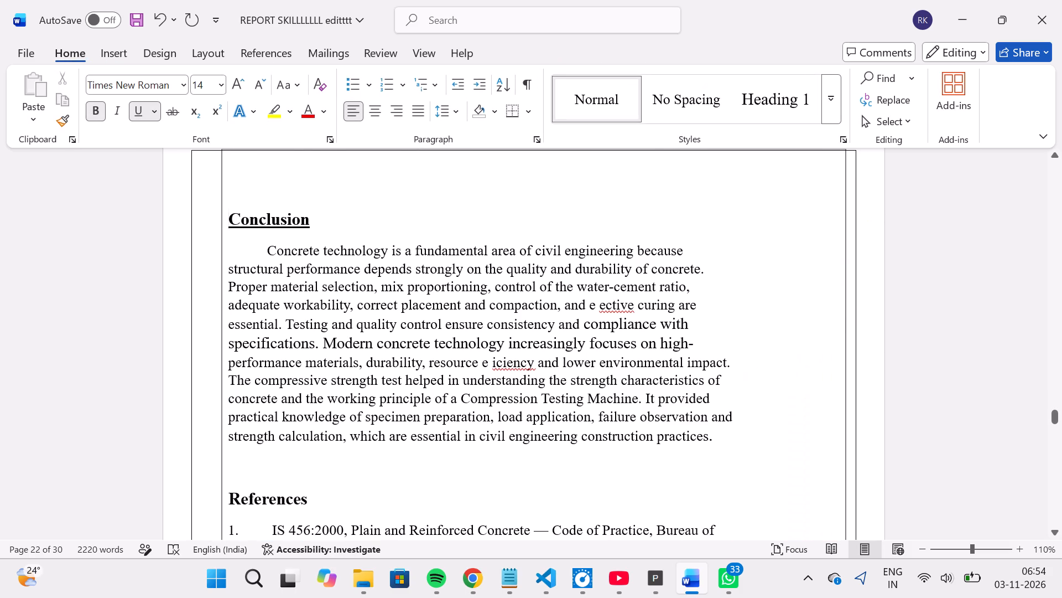
Insert the picture "skill utm photo 2" from this device on the empty line below the page 20 testing machine photo.
{"action": "scroll", "coordinate": [407, 379], "scroll_direction": "up", "scroll_amount": 17}
{"action": "scroll", "coordinate": [394, 456], "scroll_direction": "down", "scroll_amount": 1}
{"action": "scroll", "coordinate": [396, 436], "scroll_direction": "up", "scroll_amount": 10}
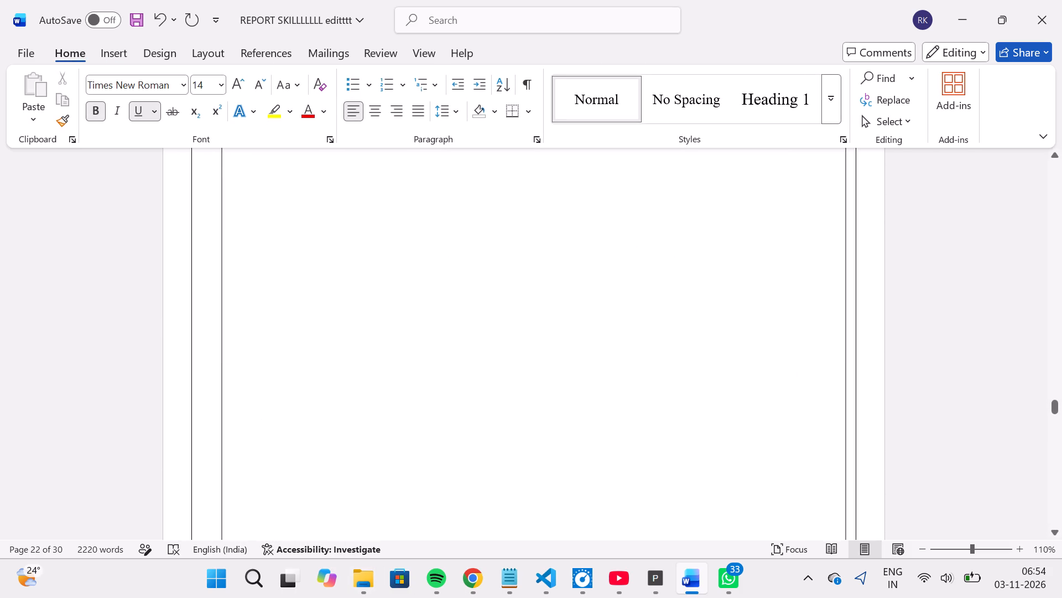
{"action": "scroll", "coordinate": [409, 432], "scroll_direction": "up", "scroll_amount": 14}
{"action": "scroll", "coordinate": [508, 505], "scroll_direction": "down", "scroll_amount": 5}
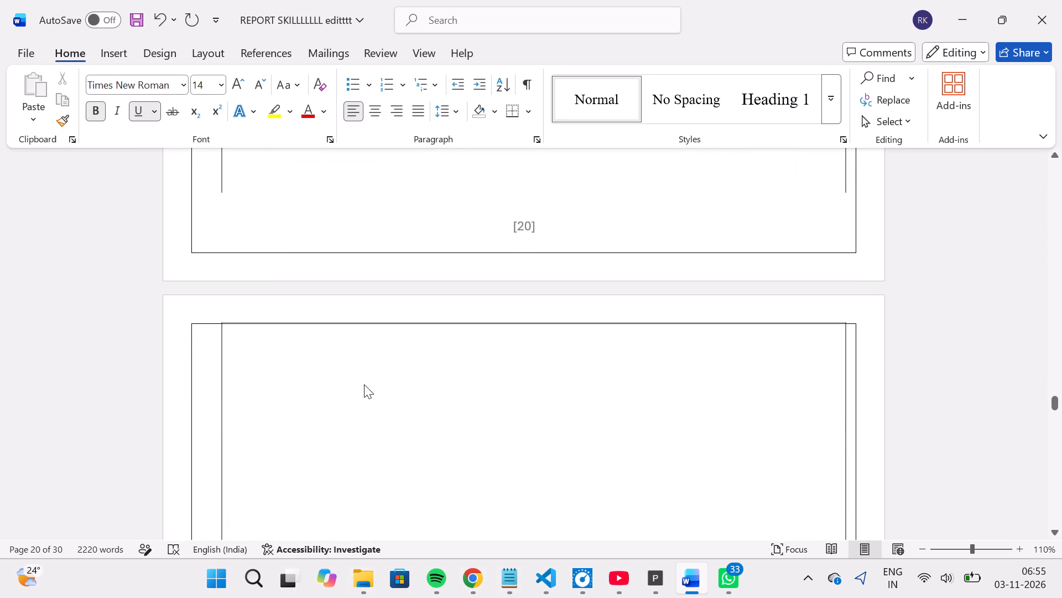
{"action": "left_click", "coordinate": [296, 169]}
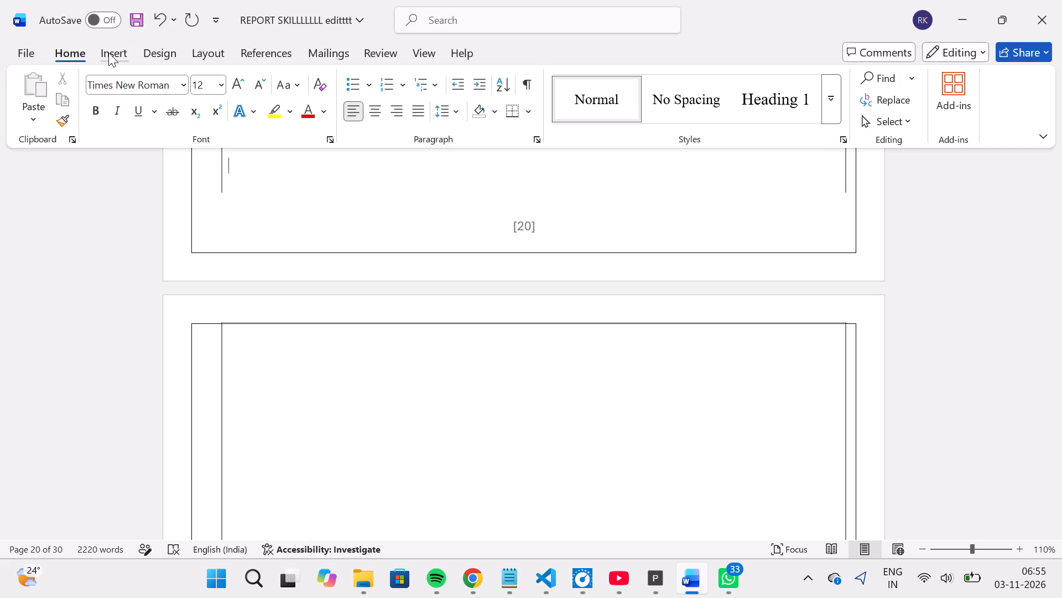
{"action": "left_click", "coordinate": [108, 53]}
{"action": "left_click", "coordinate": [179, 79]}
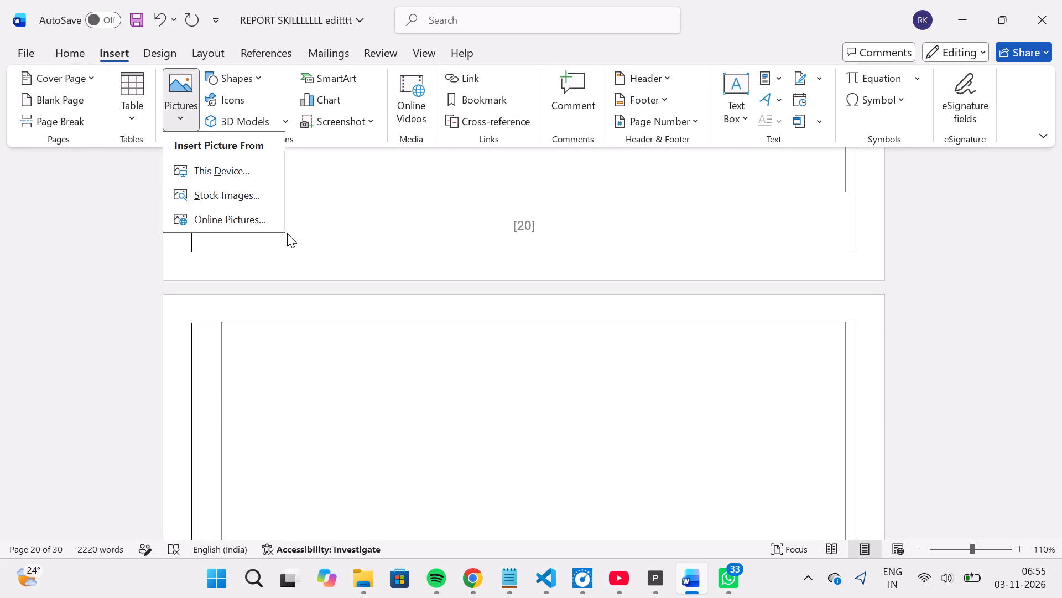
{"action": "left_click", "coordinate": [232, 168]}
{"action": "scroll", "coordinate": [343, 214], "scroll_direction": "down", "scroll_amount": 1}
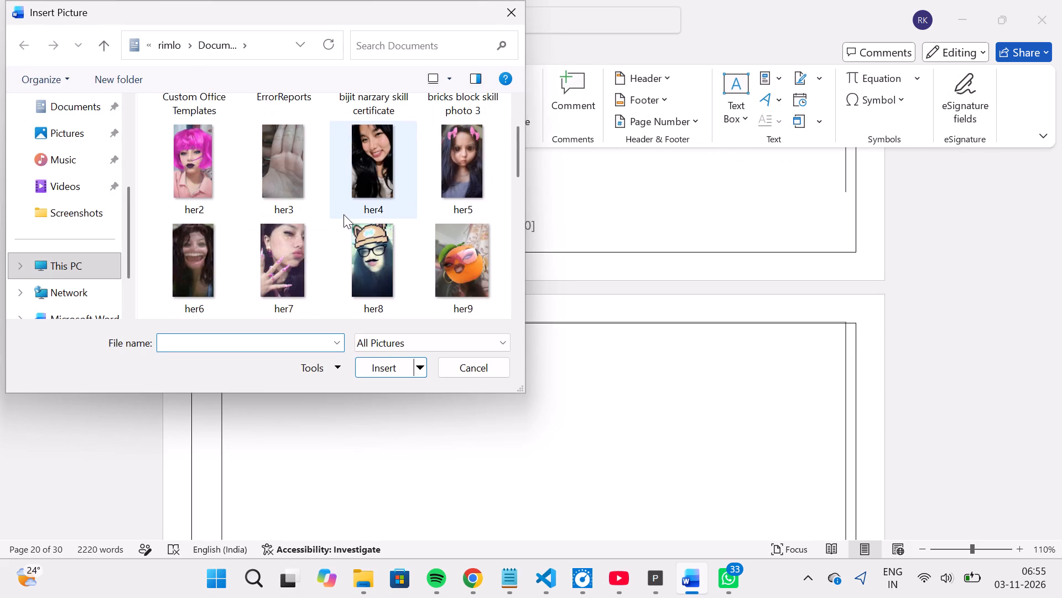
{"action": "scroll", "coordinate": [343, 214], "scroll_direction": "down", "scroll_amount": 4}
{"action": "left_click", "coordinate": [208, 221]}
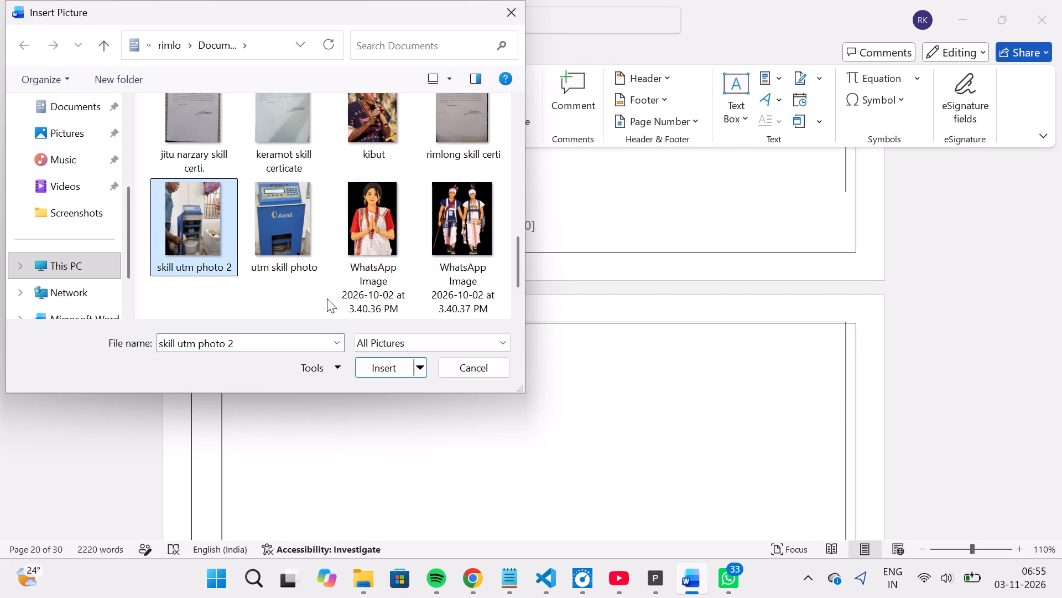
{"action": "left_click", "coordinate": [391, 365]}
Examine the layout from the page 20 photo through the newly inserted testing machine picture to the blank page following it.
{"action": "scroll", "coordinate": [495, 353], "scroll_direction": "up", "scroll_amount": 7}
{"action": "scroll", "coordinate": [495, 353], "scroll_direction": "down", "scroll_amount": 1}
{"action": "scroll", "coordinate": [495, 353], "scroll_direction": "up", "scroll_amount": 3}
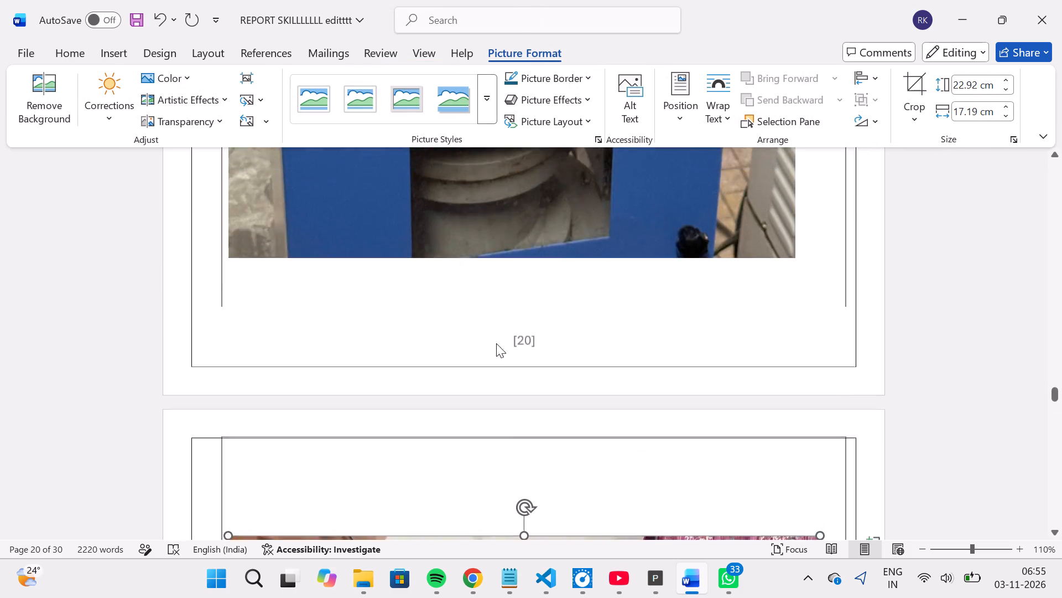
{"action": "scroll", "coordinate": [496, 343], "scroll_direction": "up", "scroll_amount": 4}
{"action": "scroll", "coordinate": [497, 372], "scroll_direction": "down", "scroll_amount": 3}
{"action": "scroll", "coordinate": [497, 375], "scroll_direction": "up", "scroll_amount": 1}
{"action": "scroll", "coordinate": [497, 376], "scroll_direction": "down", "scroll_amount": 11}
{"action": "scroll", "coordinate": [498, 368], "scroll_direction": "up", "scroll_amount": 1}
{"action": "scroll", "coordinate": [498, 368], "scroll_direction": "down", "scroll_amount": 3}
{"action": "scroll", "coordinate": [498, 371], "scroll_direction": "up", "scroll_amount": 1}
{"action": "scroll", "coordinate": [498, 371], "scroll_direction": "down", "scroll_amount": 11}
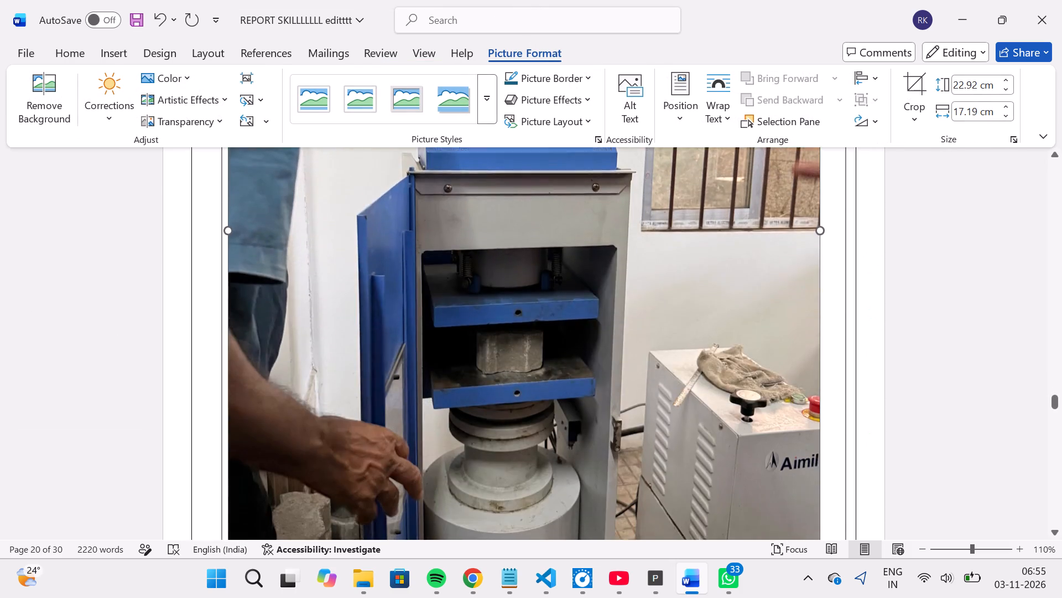
{"action": "scroll", "coordinate": [498, 373], "scroll_direction": "down", "scroll_amount": 8}
{"action": "left_click", "coordinate": [279, 394]}
{"action": "scroll", "coordinate": [341, 352], "scroll_direction": "down", "scroll_amount": 4}
{"action": "scroll", "coordinate": [342, 354], "scroll_direction": "up", "scroll_amount": 1}
{"action": "scroll", "coordinate": [342, 354], "scroll_direction": "down", "scroll_amount": 2}
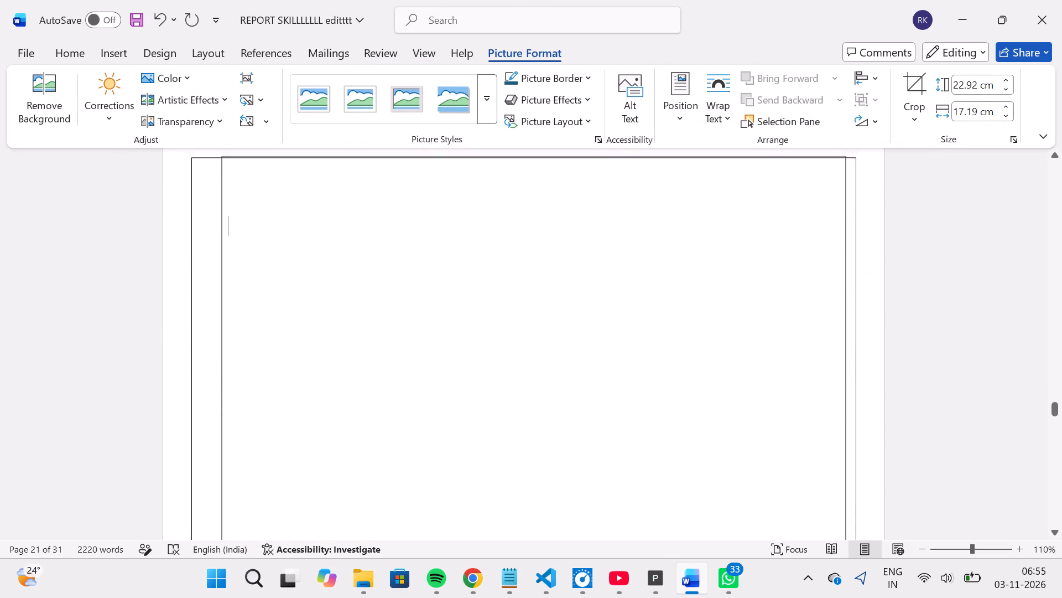
{"action": "scroll", "coordinate": [343, 355], "scroll_direction": "down", "scroll_amount": 1}
{"action": "scroll", "coordinate": [344, 353], "scroll_direction": "up", "scroll_amount": 1}
{"action": "scroll", "coordinate": [344, 353], "scroll_direction": "down", "scroll_amount": 2}
{"action": "scroll", "coordinate": [344, 354], "scroll_direction": "up", "scroll_amount": 5}
{"action": "scroll", "coordinate": [287, 285], "scroll_direction": "up", "scroll_amount": 1}
{"action": "scroll", "coordinate": [287, 285], "scroll_direction": "down", "scroll_amount": 1}
{"action": "scroll", "coordinate": [286, 285], "scroll_direction": "up", "scroll_amount": 4}
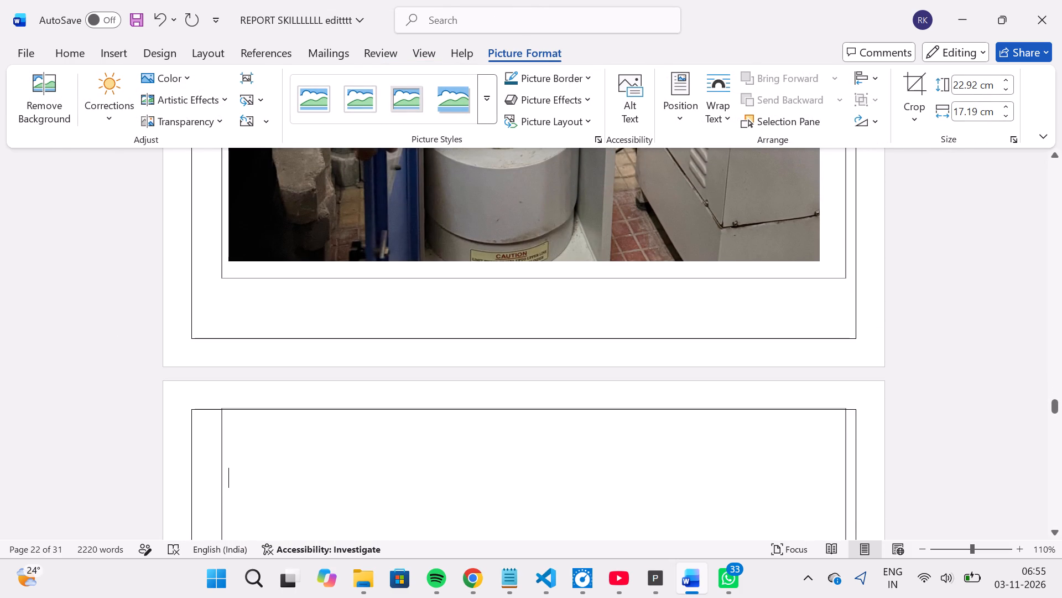
Insert the picture "bricks block skill photo 3" from this device on the first line of blank page 22, before the Conclusion.
{"action": "left_click", "coordinate": [271, 305]}
{"action": "left_click", "coordinate": [298, 273]}
{"action": "left_click", "coordinate": [246, 265]}
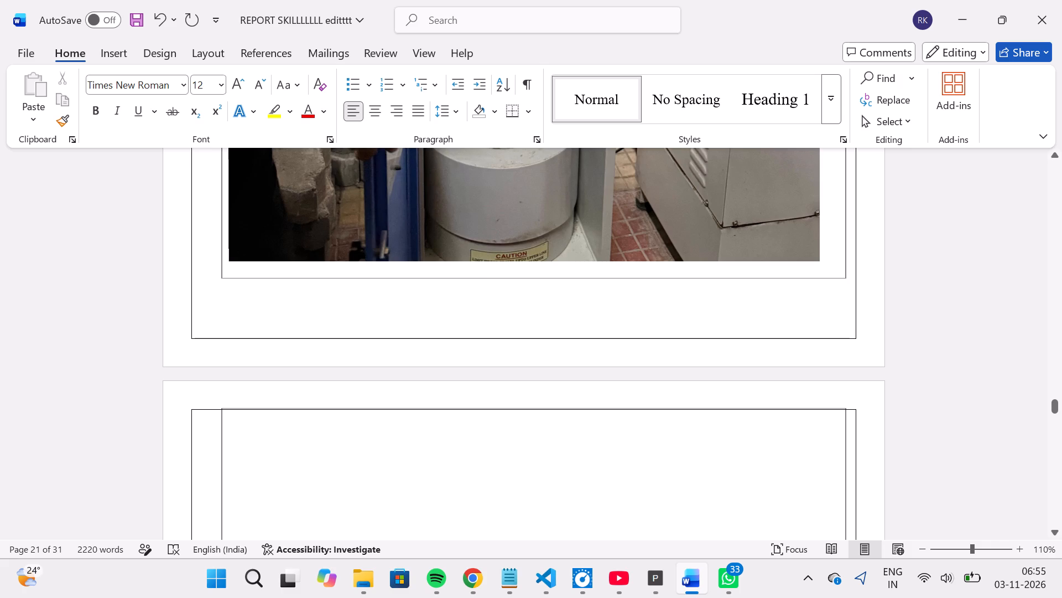
{"action": "left_click", "coordinate": [216, 300]}
{"action": "left_click", "coordinate": [299, 519]}
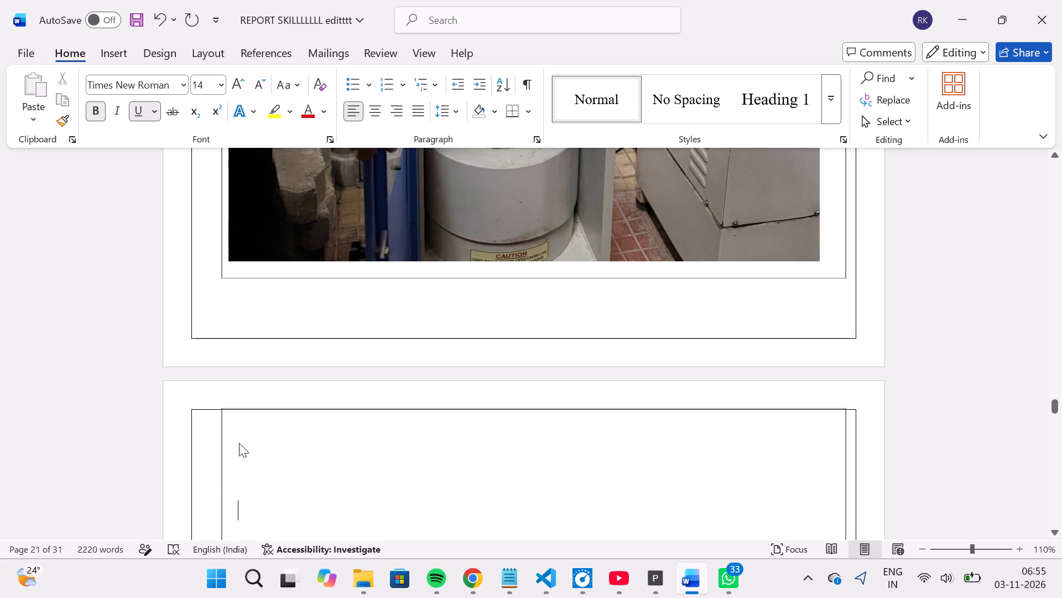
{"action": "left_click", "coordinate": [239, 442]}
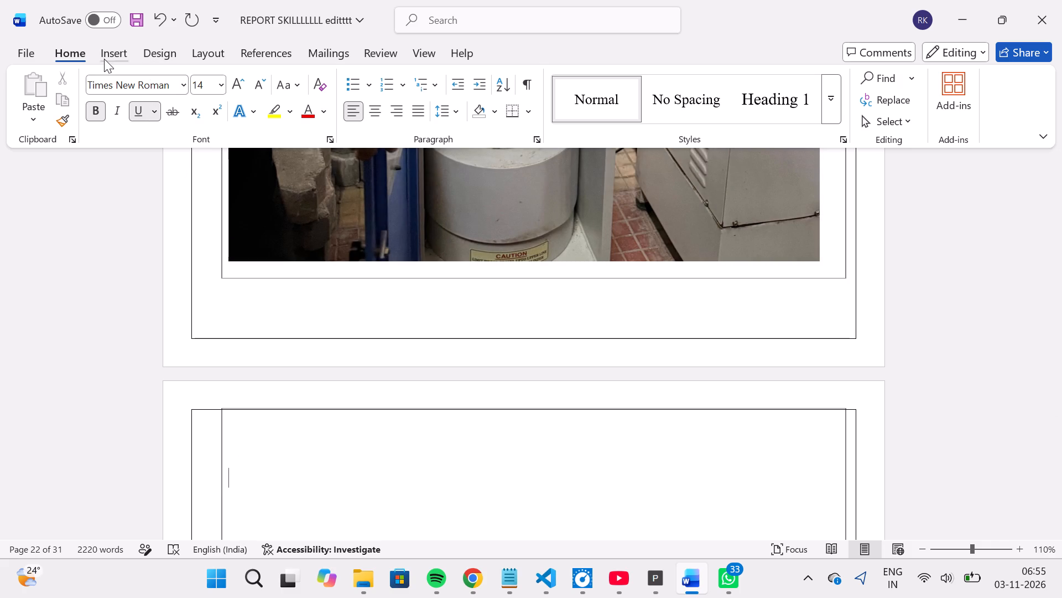
{"action": "left_click", "coordinate": [114, 56]}
{"action": "left_click", "coordinate": [171, 94]}
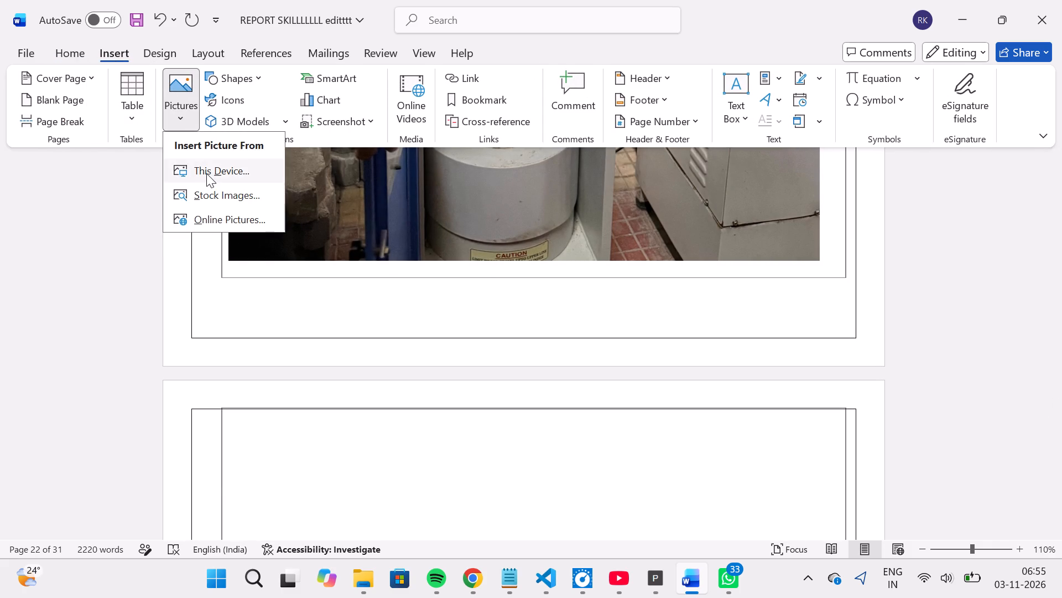
{"action": "left_click", "coordinate": [206, 173]}
{"action": "scroll", "coordinate": [285, 264], "scroll_direction": "down", "scroll_amount": 4}
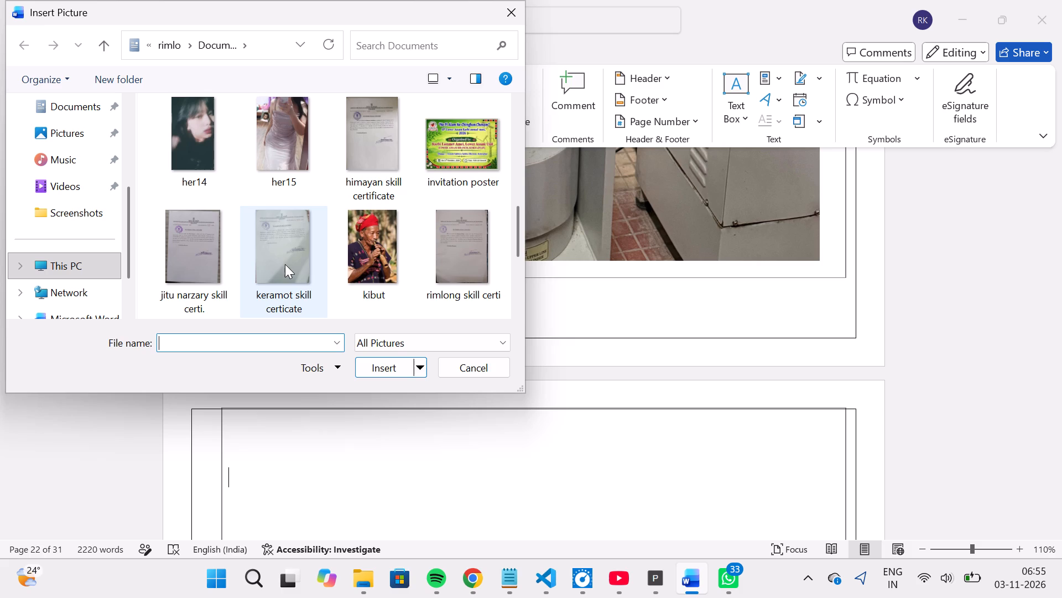
{"action": "scroll", "coordinate": [285, 264], "scroll_direction": "down", "scroll_amount": 3}
{"action": "scroll", "coordinate": [285, 264], "scroll_direction": "up", "scroll_amount": 11}
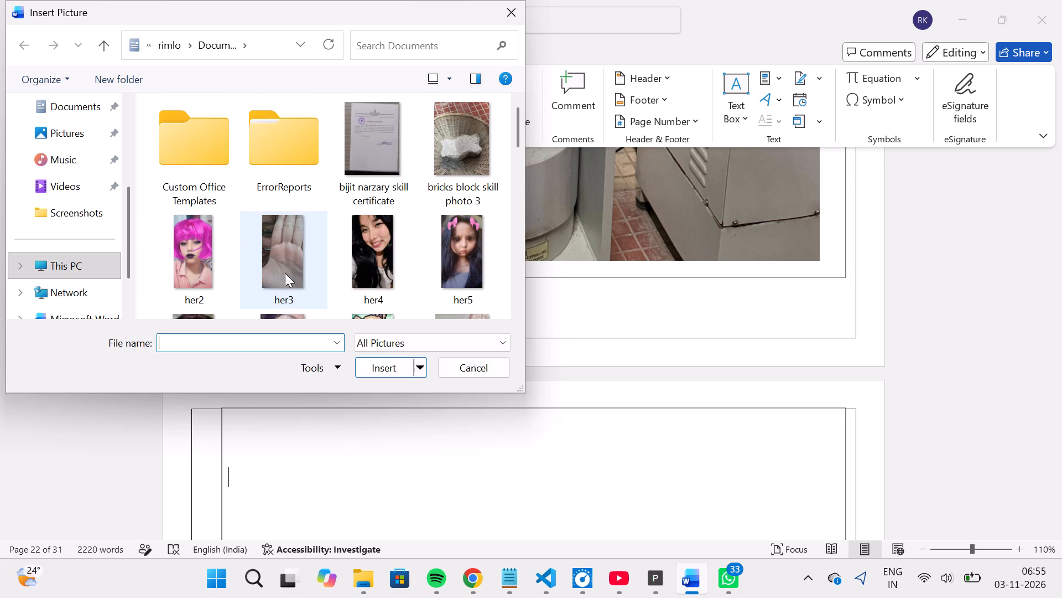
{"action": "scroll", "coordinate": [285, 273], "scroll_direction": "up", "scroll_amount": 1}
{"action": "left_click", "coordinate": [444, 145]}
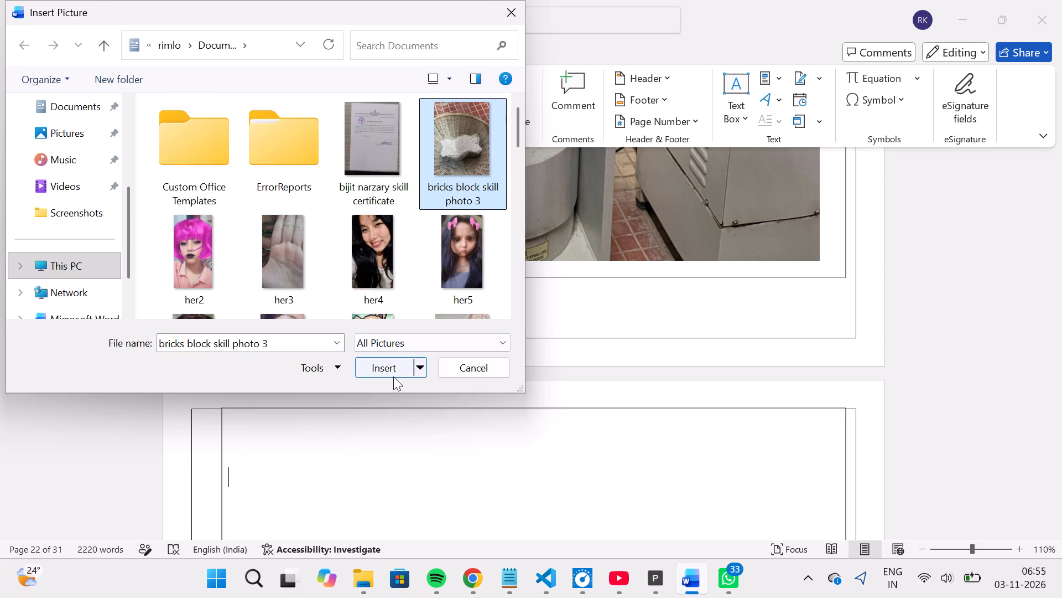
{"action": "left_click", "coordinate": [392, 373]}
Examine the layout around the new brick block photo, down to the Conclusion and back up to the Precautions section.
{"action": "scroll", "coordinate": [403, 363], "scroll_direction": "down", "scroll_amount": 5}
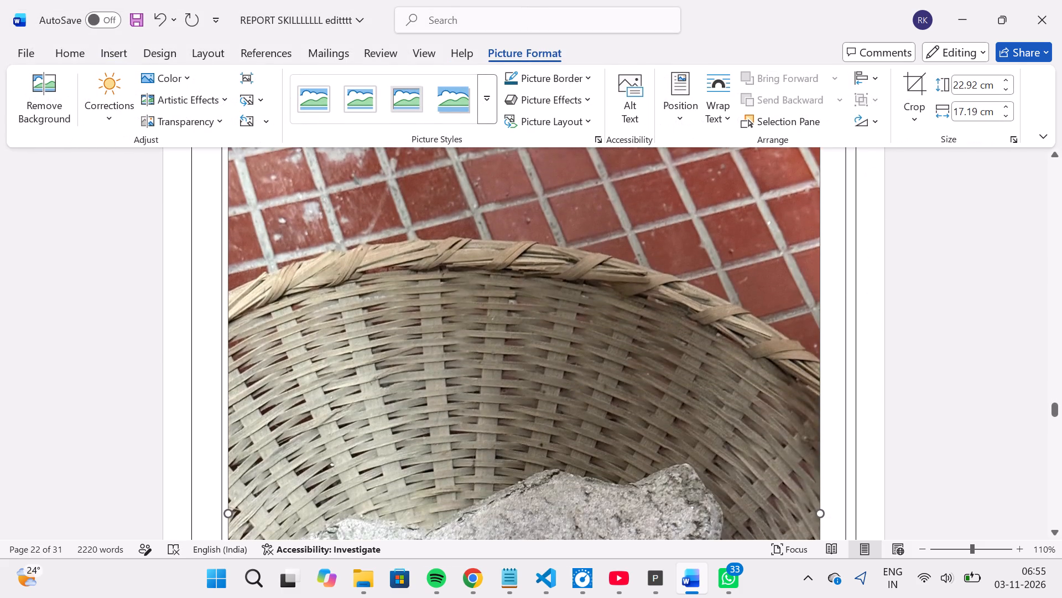
{"action": "scroll", "coordinate": [403, 362], "scroll_direction": "down", "scroll_amount": 17}
{"action": "scroll", "coordinate": [405, 365], "scroll_direction": "up", "scroll_amount": 3}
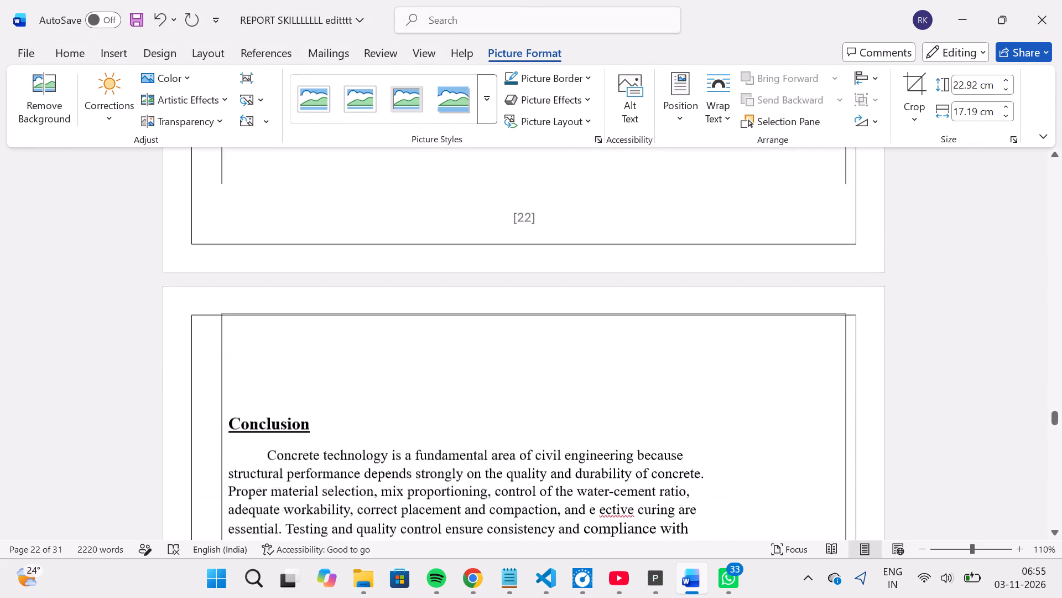
{"action": "scroll", "coordinate": [405, 364], "scroll_direction": "up", "scroll_amount": 20}
{"action": "scroll", "coordinate": [405, 364], "scroll_direction": "up", "scroll_amount": 6}
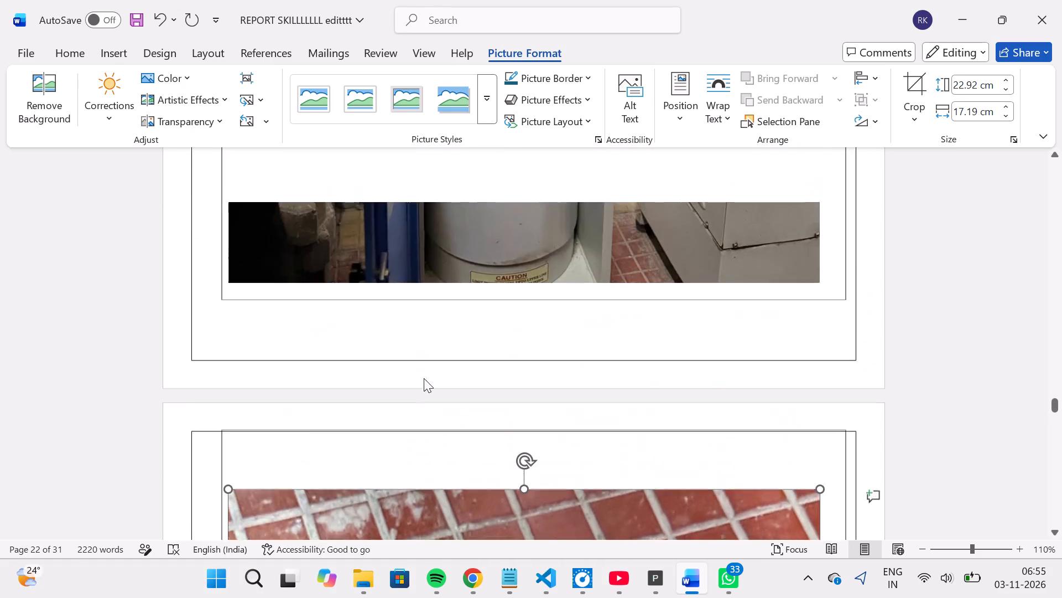
{"action": "scroll", "coordinate": [424, 378], "scroll_direction": "up", "scroll_amount": 20}
{"action": "scroll", "coordinate": [424, 378], "scroll_direction": "up", "scroll_amount": 6}
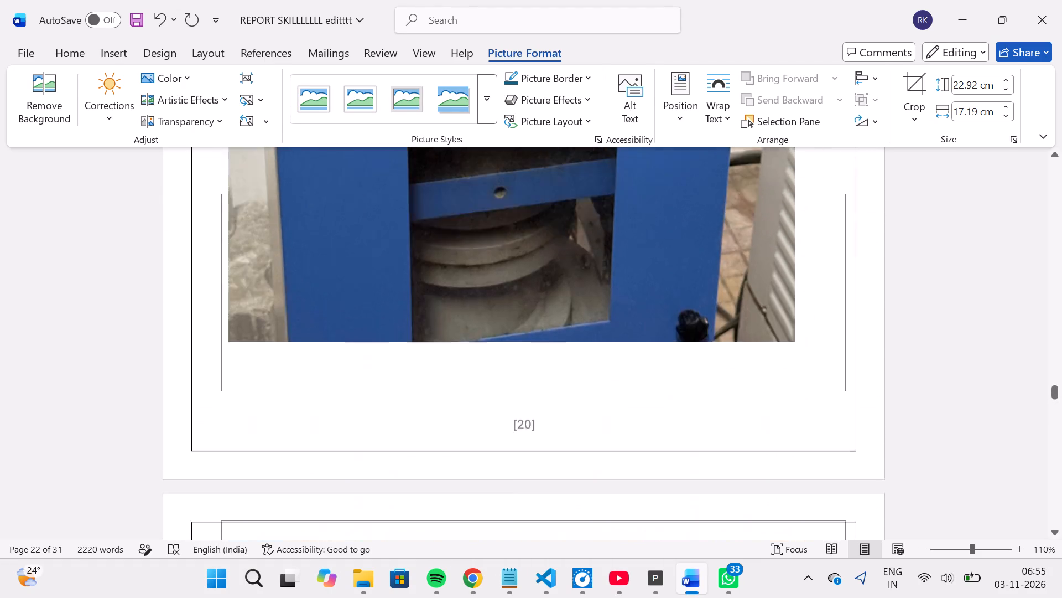
{"action": "scroll", "coordinate": [434, 382], "scroll_direction": "up", "scroll_amount": 20}
{"action": "scroll", "coordinate": [434, 382], "scroll_direction": "up", "scroll_amount": 6}
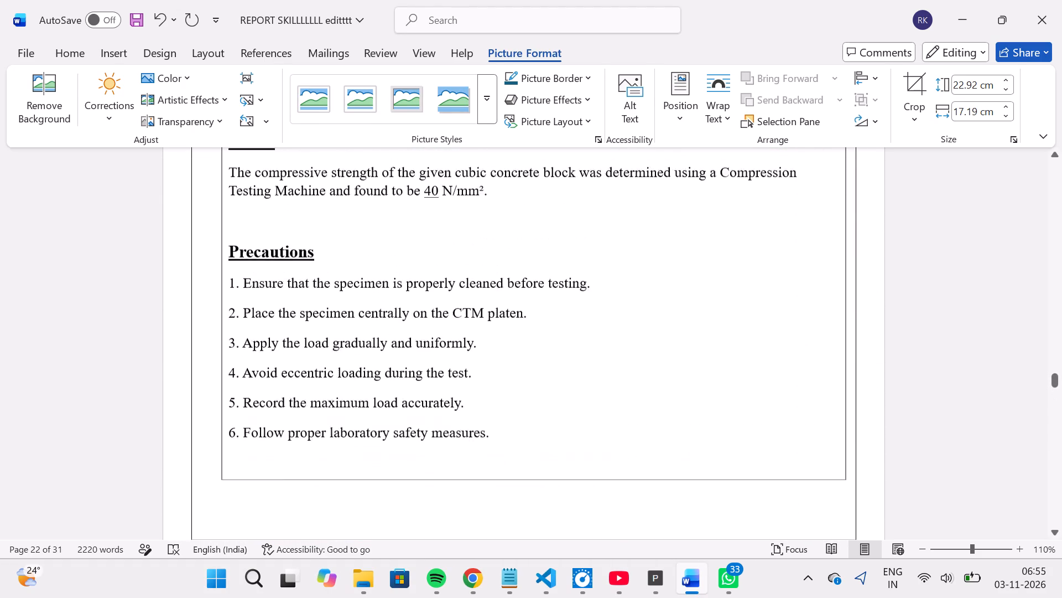
{"action": "scroll", "coordinate": [490, 426], "scroll_direction": "up", "scroll_amount": 2}
{"action": "scroll", "coordinate": [490, 420], "scroll_direction": "down", "scroll_amount": 1}
{"action": "scroll", "coordinate": [490, 421], "scroll_direction": "up", "scroll_amount": 1}
{"action": "scroll", "coordinate": [490, 421], "scroll_direction": "down", "scroll_amount": 1}
{"action": "scroll", "coordinate": [490, 421], "scroll_direction": "up", "scroll_amount": 1}
{"action": "scroll", "coordinate": [490, 421], "scroll_direction": "down", "scroll_amount": 3}
{"action": "scroll", "coordinate": [490, 427], "scroll_direction": "up", "scroll_amount": 1}
{"action": "scroll", "coordinate": [490, 428], "scroll_direction": "down", "scroll_amount": 5}
{"action": "scroll", "coordinate": [491, 438], "scroll_direction": "up", "scroll_amount": 1}
{"action": "scroll", "coordinate": [491, 438], "scroll_direction": "down", "scroll_amount": 11}
{"action": "scroll", "coordinate": [491, 445], "scroll_direction": "up", "scroll_amount": 1}
{"action": "scroll", "coordinate": [491, 445], "scroll_direction": "down", "scroll_amount": 1}
{"action": "scroll", "coordinate": [491, 445], "scroll_direction": "up", "scroll_amount": 1}
{"action": "scroll", "coordinate": [491, 439], "scroll_direction": "down", "scroll_amount": 6}
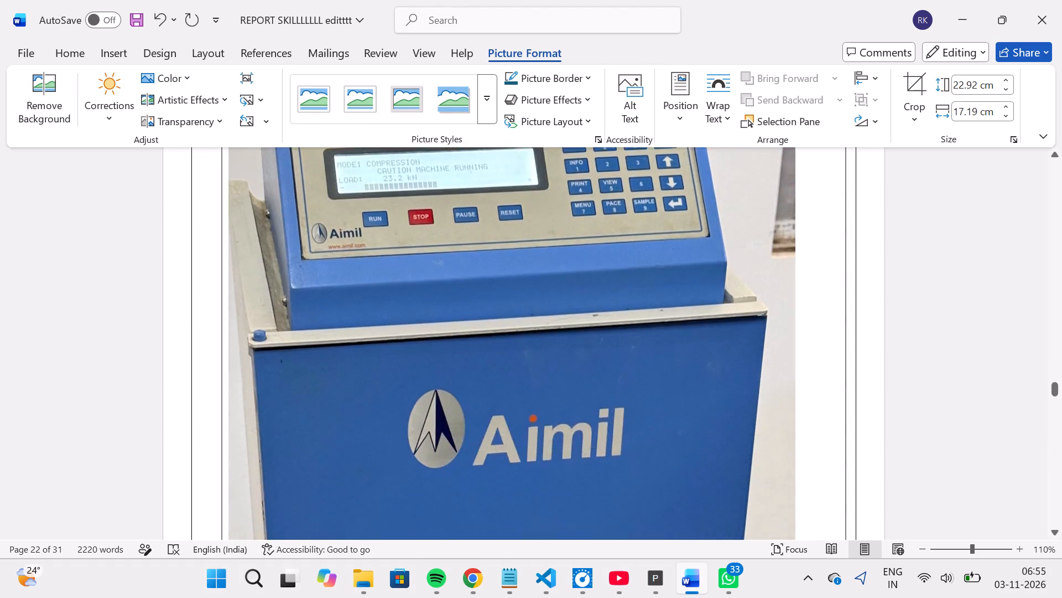
Examine the sequence of testing machine photos on pages 20 and 21 and the brick block photo through to the Conclusion.
{"action": "scroll", "coordinate": [490, 443], "scroll_direction": "down", "scroll_amount": 14}
{"action": "scroll", "coordinate": [501, 431], "scroll_direction": "up", "scroll_amount": 1}
{"action": "scroll", "coordinate": [501, 431], "scroll_direction": "down", "scroll_amount": 11}
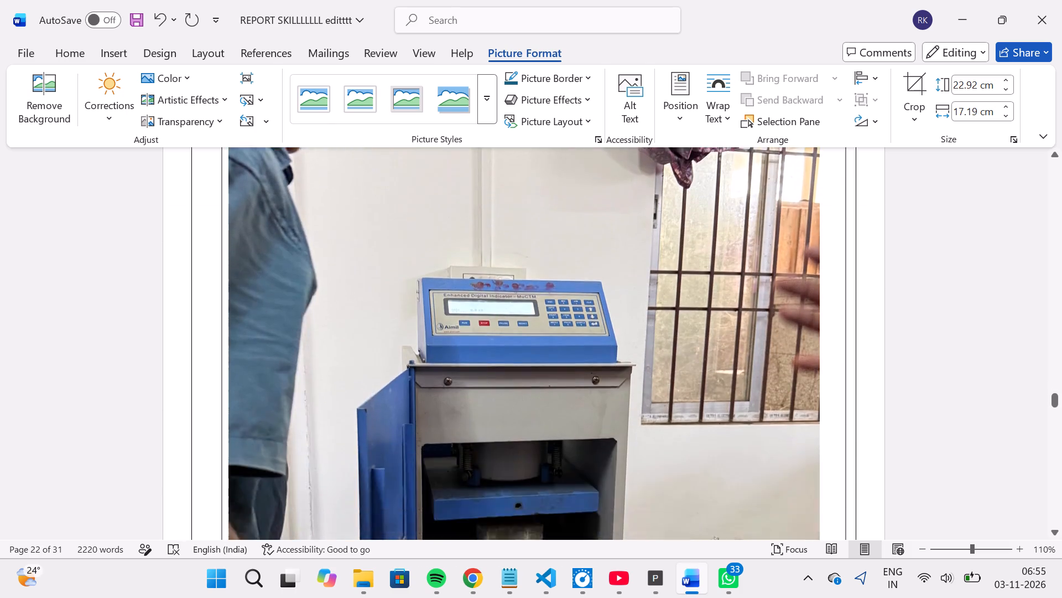
{"action": "scroll", "coordinate": [504, 441], "scroll_direction": "down", "scroll_amount": 3}
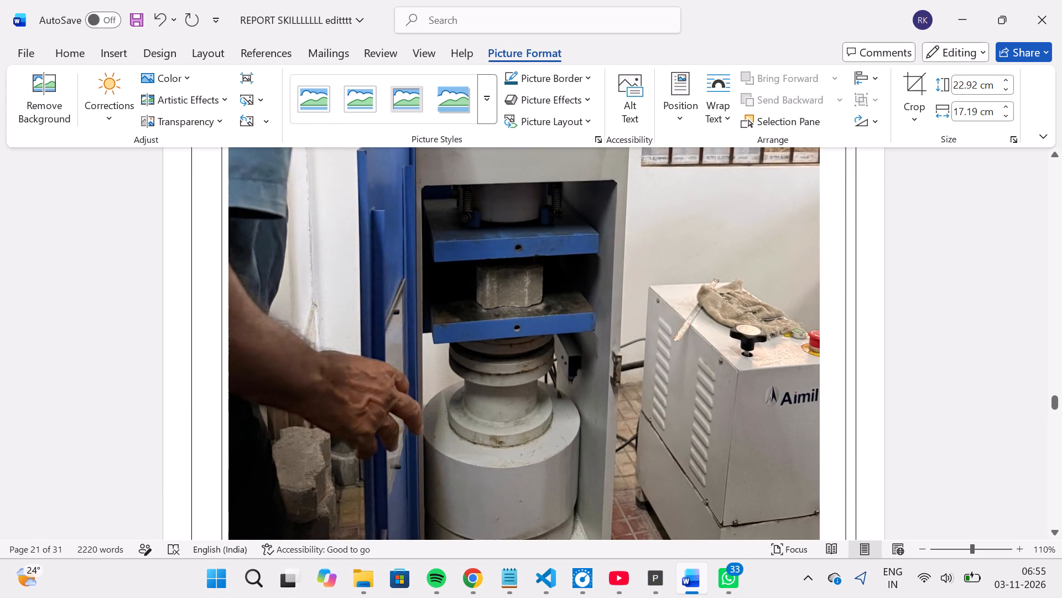
{"action": "scroll", "coordinate": [502, 402], "scroll_direction": "down", "scroll_amount": 3}
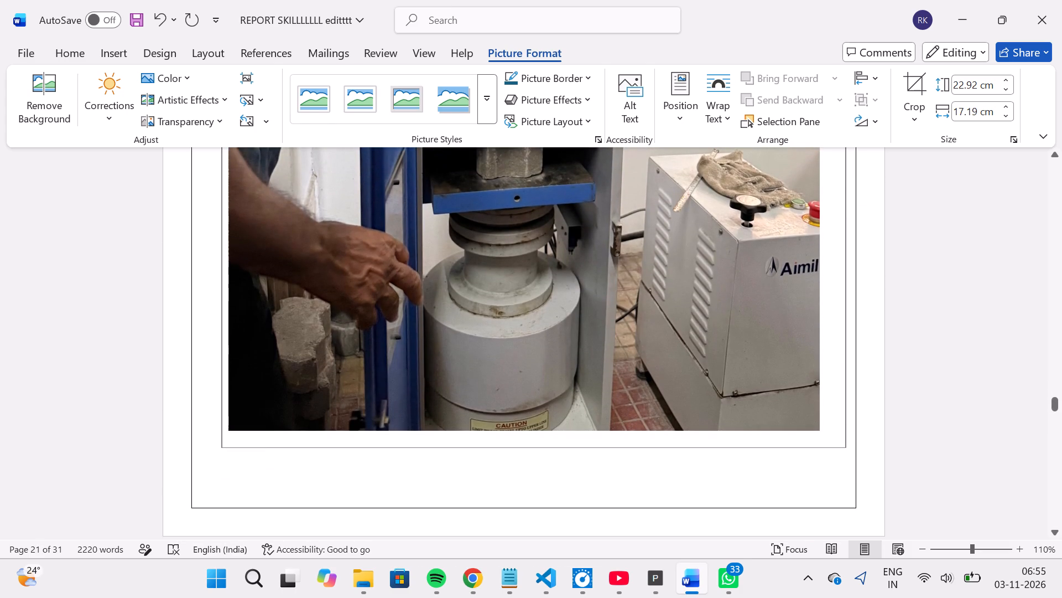
{"action": "scroll", "coordinate": [502, 402], "scroll_direction": "down", "scroll_amount": 17}
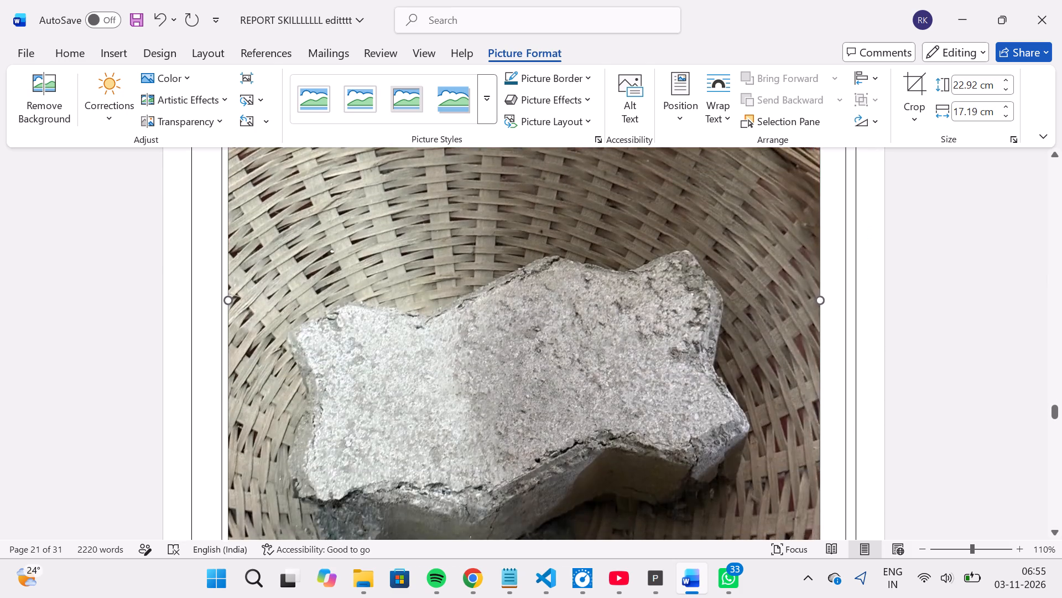
{"action": "scroll", "coordinate": [502, 406], "scroll_direction": "down", "scroll_amount": 7}
{"action": "scroll", "coordinate": [502, 405], "scroll_direction": "up", "scroll_amount": 1}
{"action": "scroll", "coordinate": [502, 405], "scroll_direction": "down", "scroll_amount": 10}
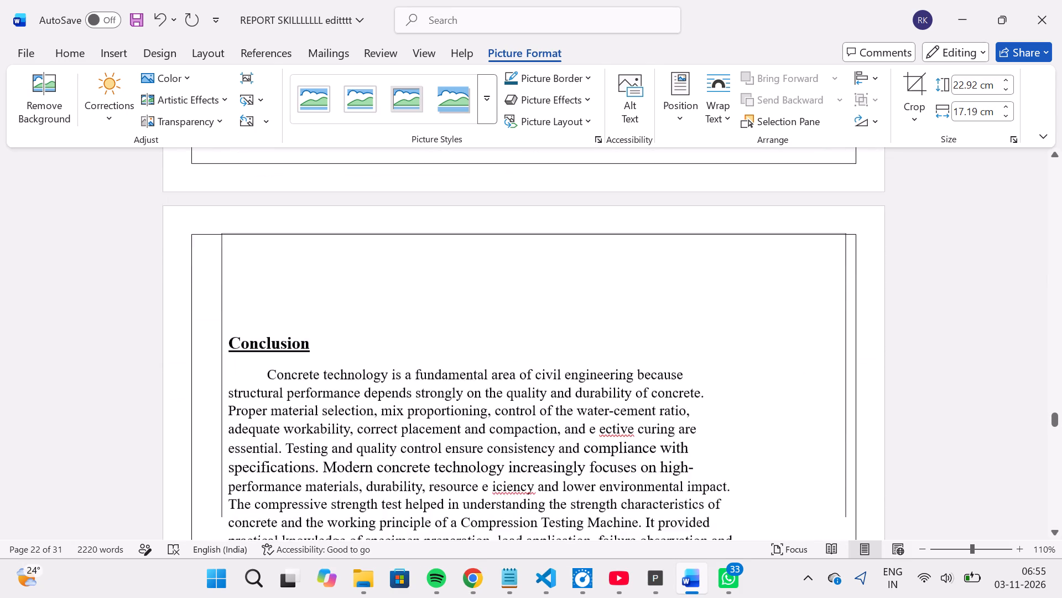
Review the pages backwards from the Conclusion through the photos and the Formula page to the Aim section.
{"action": "scroll", "coordinate": [506, 406], "scroll_direction": "up", "scroll_amount": 18}
{"action": "scroll", "coordinate": [502, 442], "scroll_direction": "up", "scroll_amount": 5}
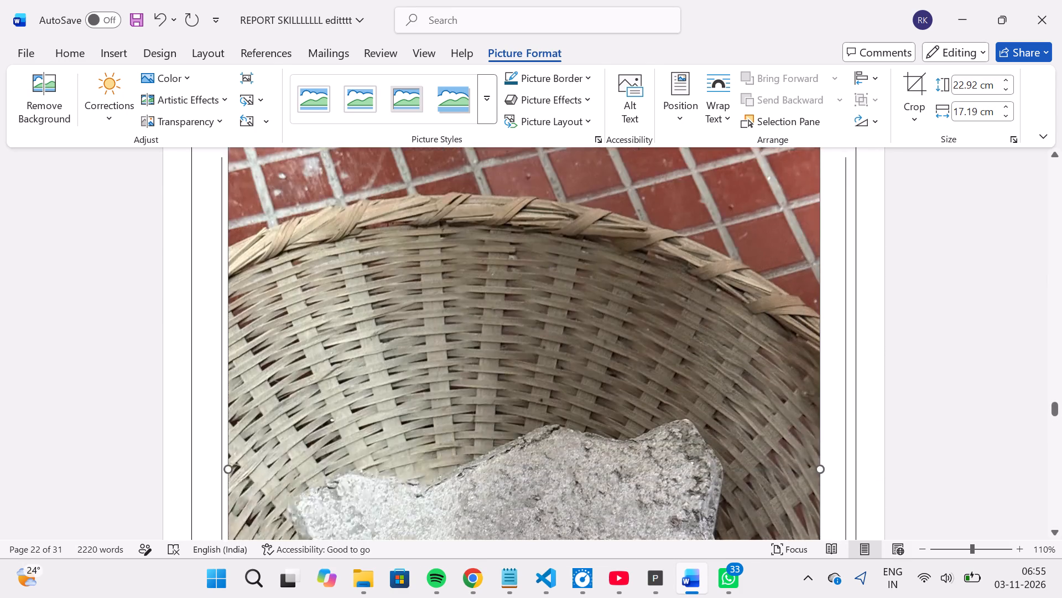
{"action": "scroll", "coordinate": [501, 500], "scroll_direction": "up", "scroll_amount": 10}
{"action": "scroll", "coordinate": [508, 475], "scroll_direction": "up", "scroll_amount": 13}
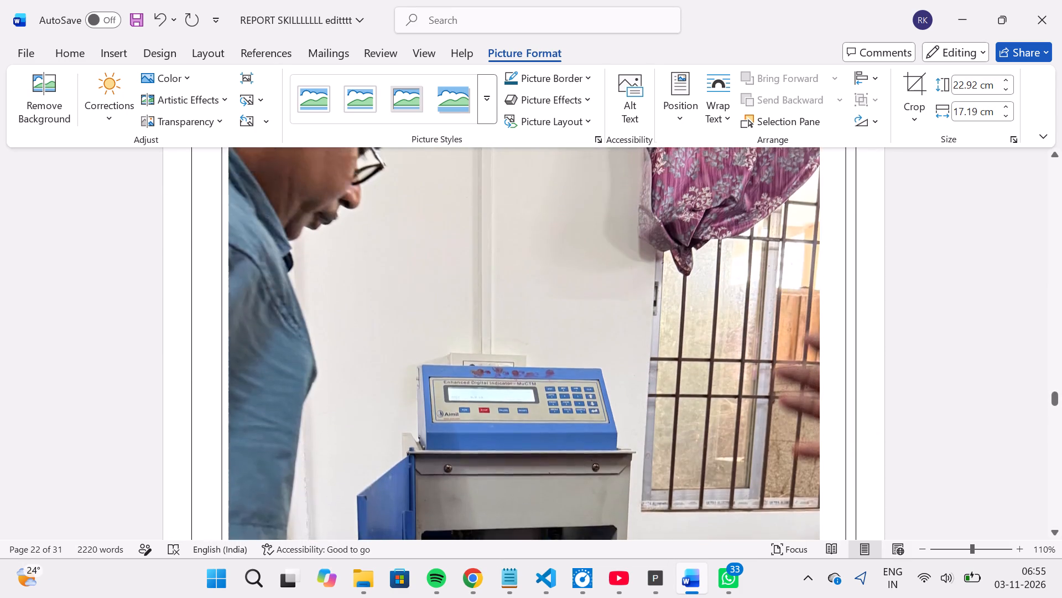
{"action": "scroll", "coordinate": [508, 463], "scroll_direction": "up", "scroll_amount": 20}
{"action": "scroll", "coordinate": [508, 463], "scroll_direction": "up", "scroll_amount": 9}
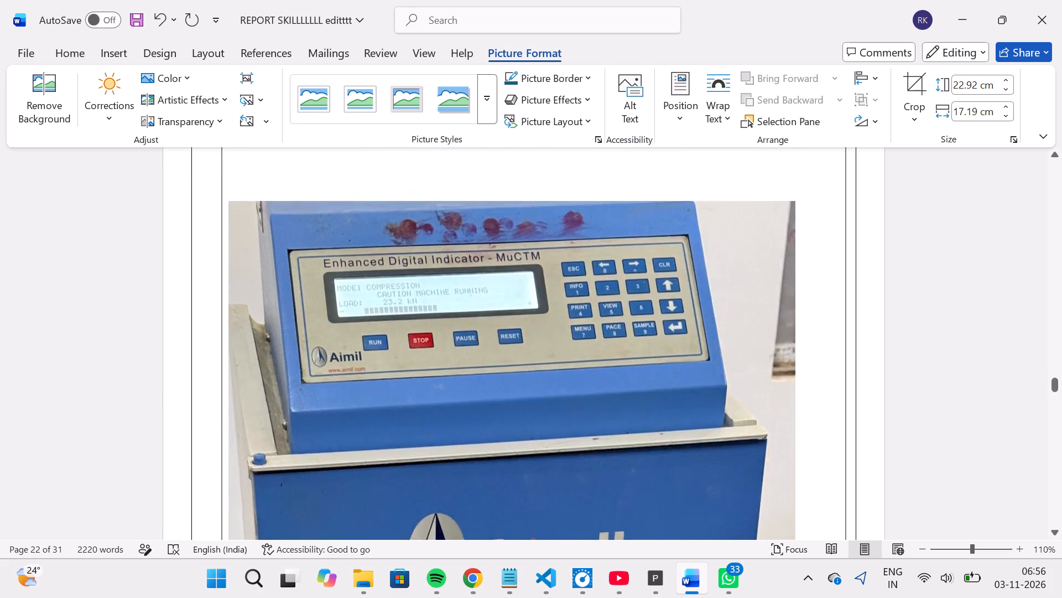
{"action": "scroll", "coordinate": [512, 487], "scroll_direction": "up", "scroll_amount": 20}
{"action": "scroll", "coordinate": [512, 487], "scroll_direction": "up", "scroll_amount": 9}
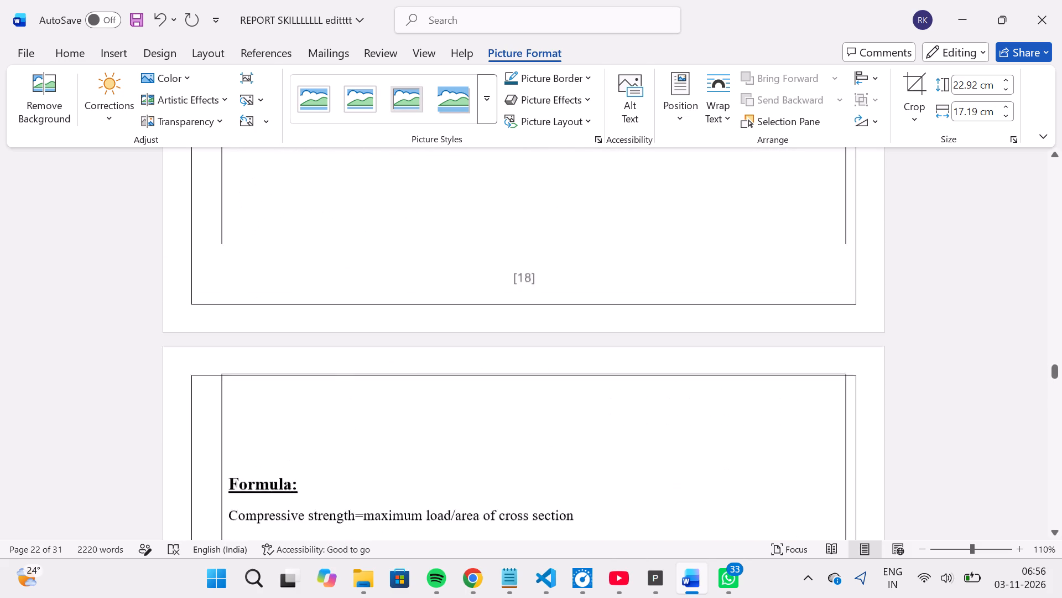
{"action": "scroll", "coordinate": [514, 539], "scroll_direction": "up", "scroll_amount": 20}
{"action": "scroll", "coordinate": [514, 539], "scroll_direction": "up", "scroll_amount": 1}
{"action": "scroll", "coordinate": [527, 422], "scroll_direction": "up", "scroll_amount": 5}
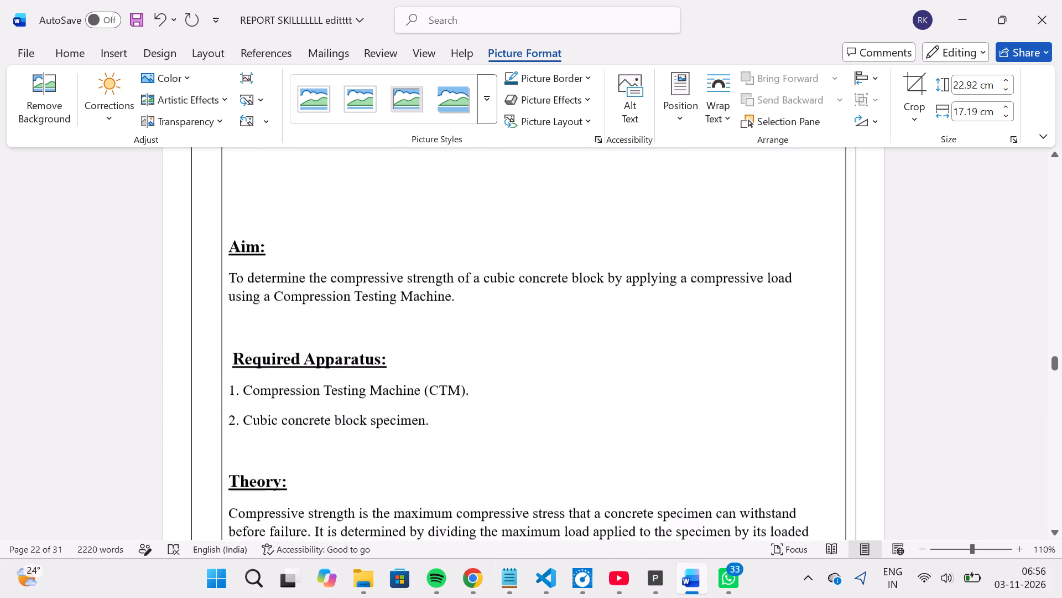
{"action": "scroll", "coordinate": [527, 446], "scroll_direction": "up", "scroll_amount": 3}
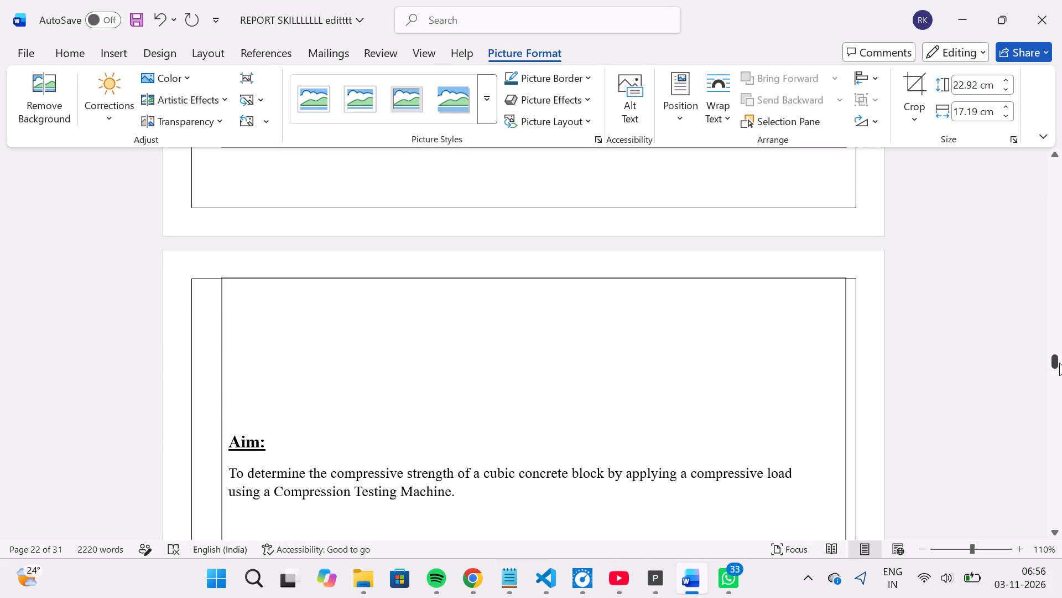
Review the report's opening pages from the cover to the bottom of the certificate photo on page 2.
{"action": "left_click_drag", "start_coordinate": [1053, 363], "coordinate": [1054, 160]}
{"action": "scroll", "coordinate": [744, 319], "scroll_direction": "down", "scroll_amount": 1}
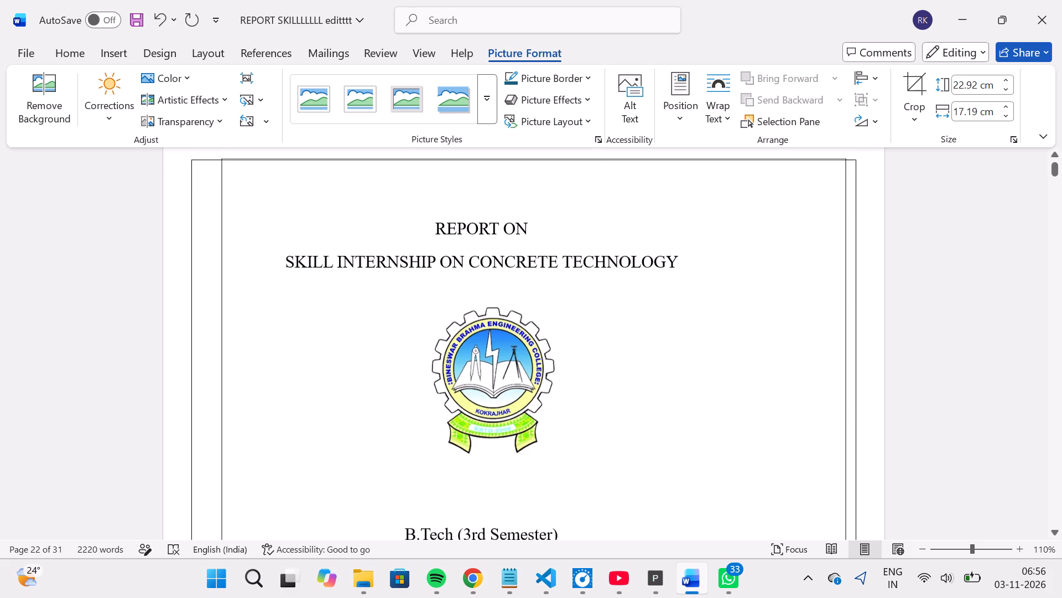
{"action": "scroll", "coordinate": [737, 322], "scroll_direction": "down", "scroll_amount": 20}
{"action": "scroll", "coordinate": [737, 322], "scroll_direction": "down", "scroll_amount": 3}
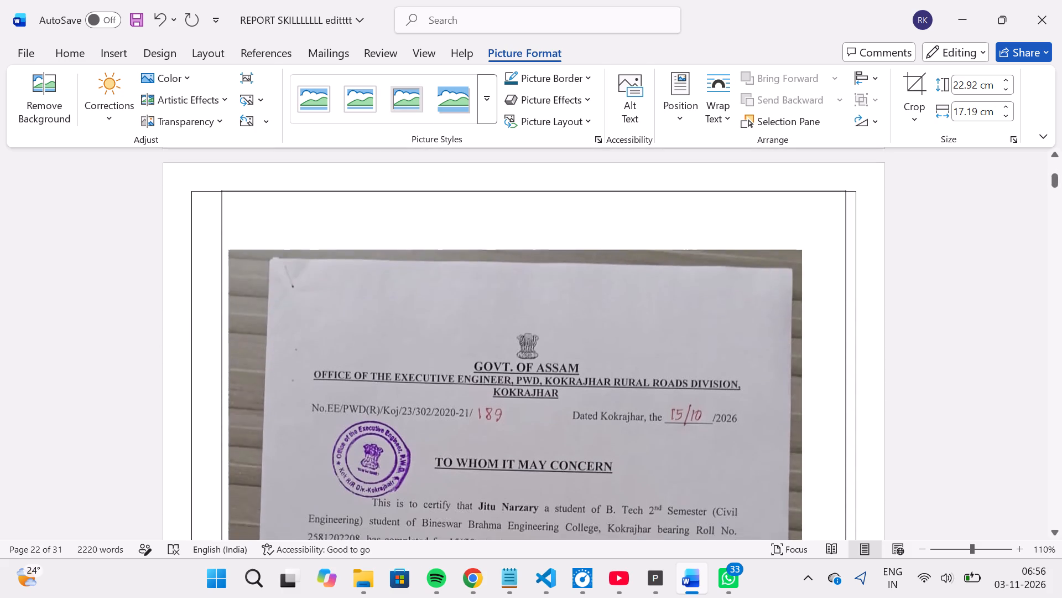
{"action": "scroll", "coordinate": [720, 326], "scroll_direction": "down", "scroll_amount": 13}
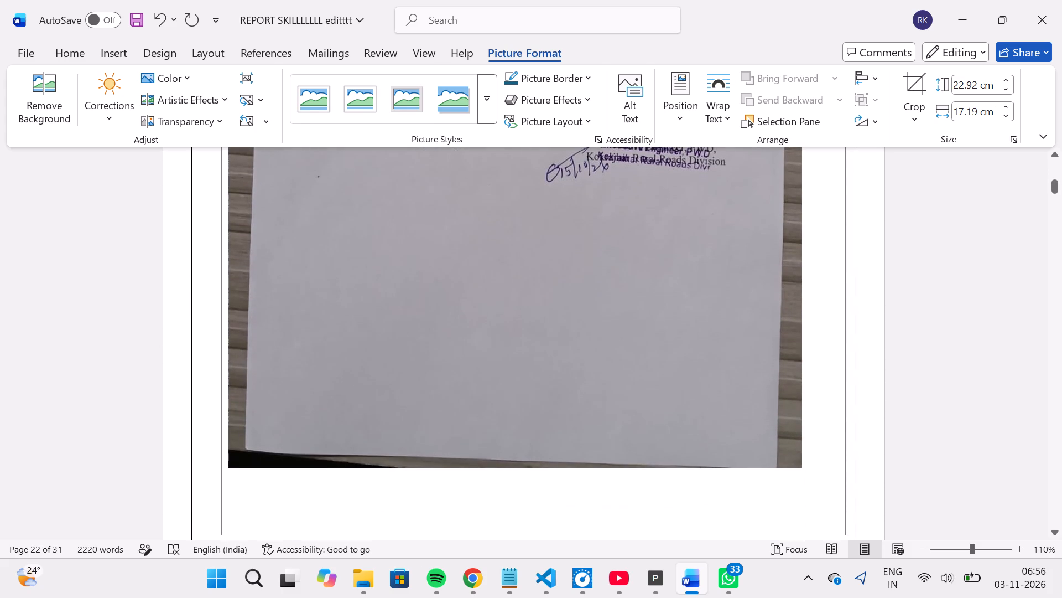
{"action": "scroll", "coordinate": [592, 343], "scroll_direction": "down", "scroll_amount": 2}
{"action": "left_click", "coordinate": [344, 390]}
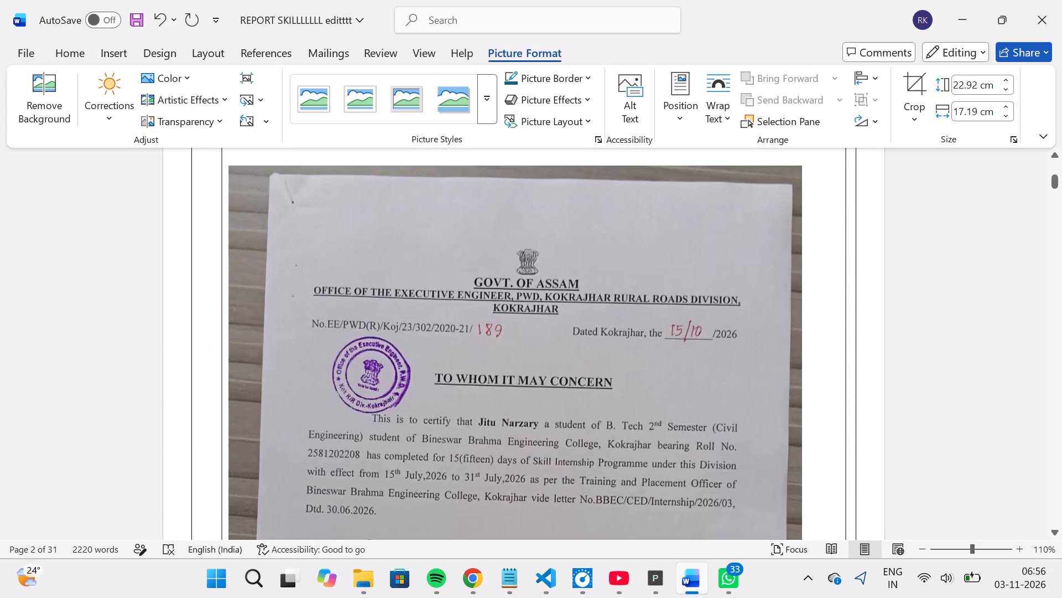
{"action": "scroll", "coordinate": [447, 368], "scroll_direction": "down", "scroll_amount": 13}
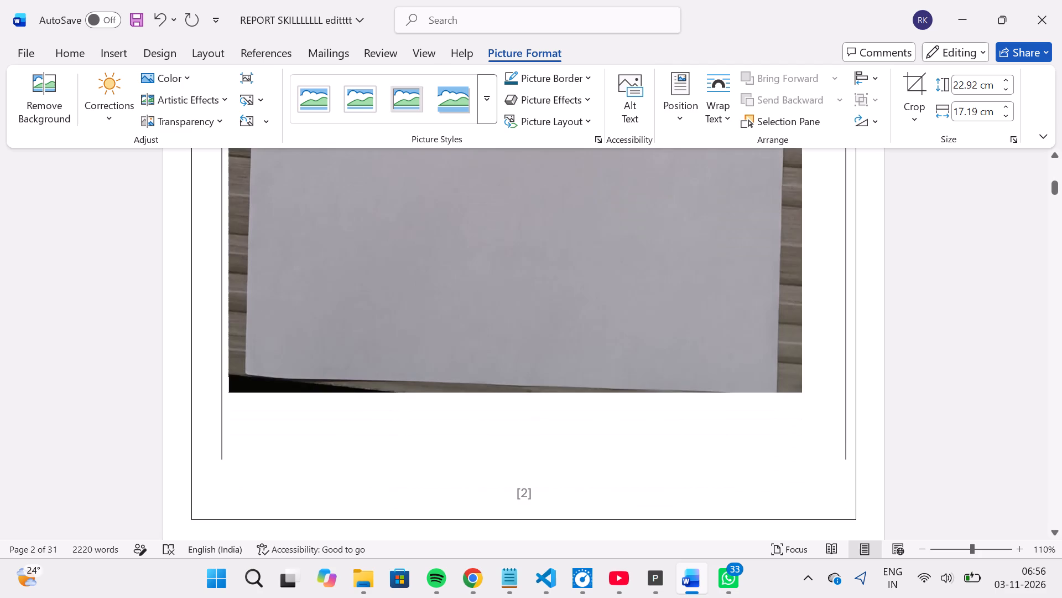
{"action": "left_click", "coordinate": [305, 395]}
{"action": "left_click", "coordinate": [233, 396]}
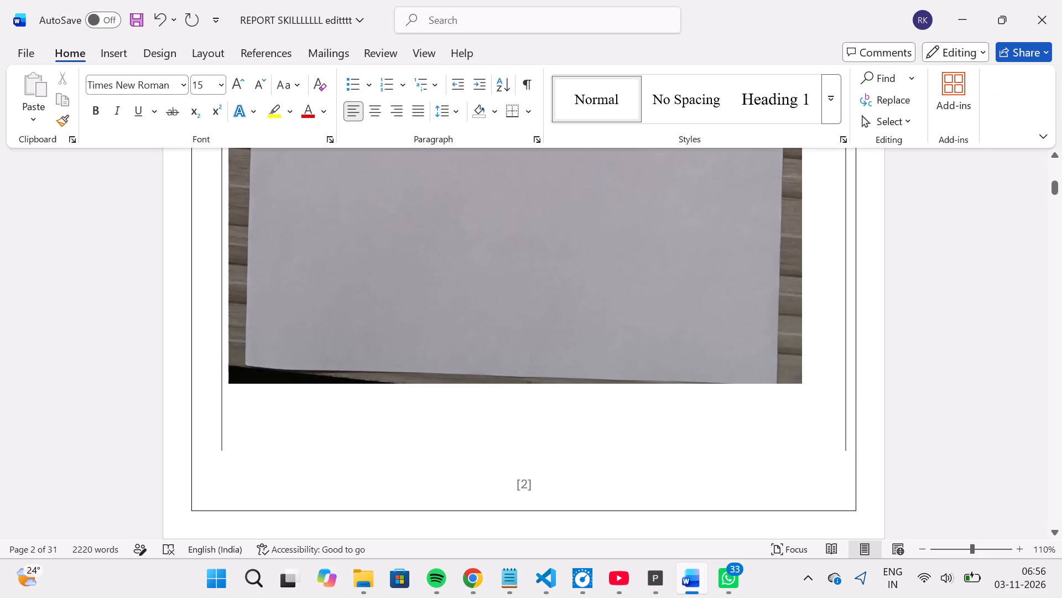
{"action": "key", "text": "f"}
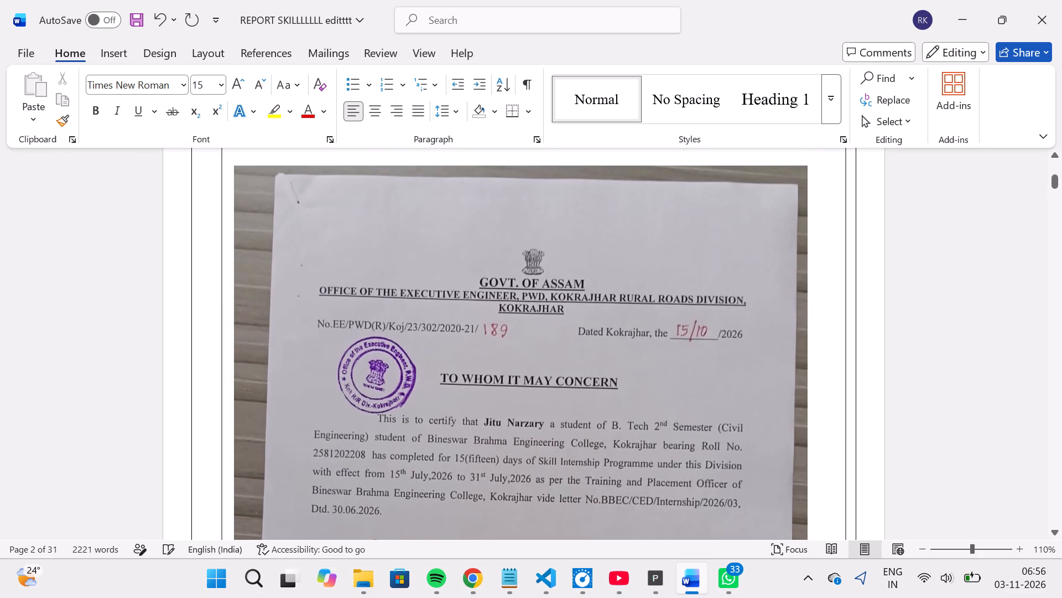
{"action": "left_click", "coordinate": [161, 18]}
Shrink the certificate photo on page 2 slightly, keeping its proportions.
{"action": "scroll", "coordinate": [454, 355], "scroll_direction": "down", "scroll_amount": 14}
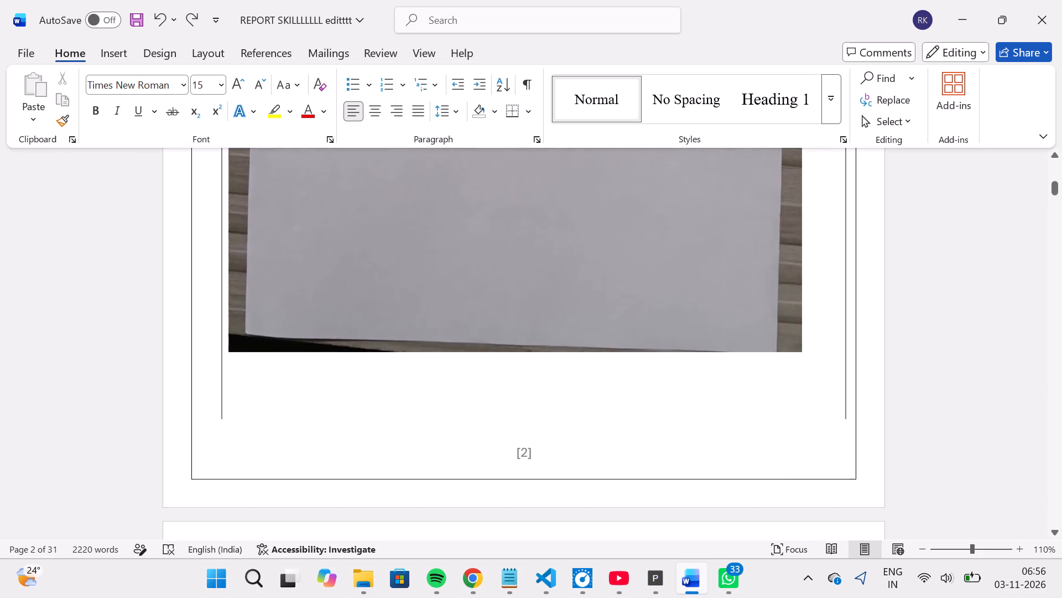
{"action": "left_click", "coordinate": [279, 301]}
{"action": "left_click_drag", "start_coordinate": [229, 341], "coordinate": [256, 300]}
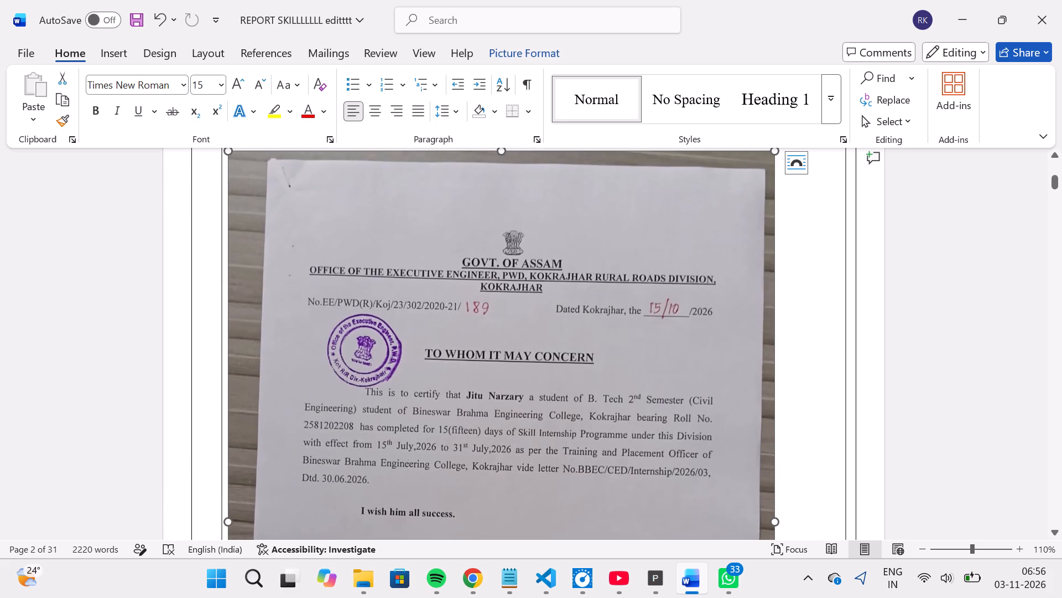
{"action": "left_click_drag", "start_coordinate": [227, 149], "coordinate": [227, 148]}
{"action": "left_click_drag", "start_coordinate": [227, 148], "coordinate": [197, 194]}
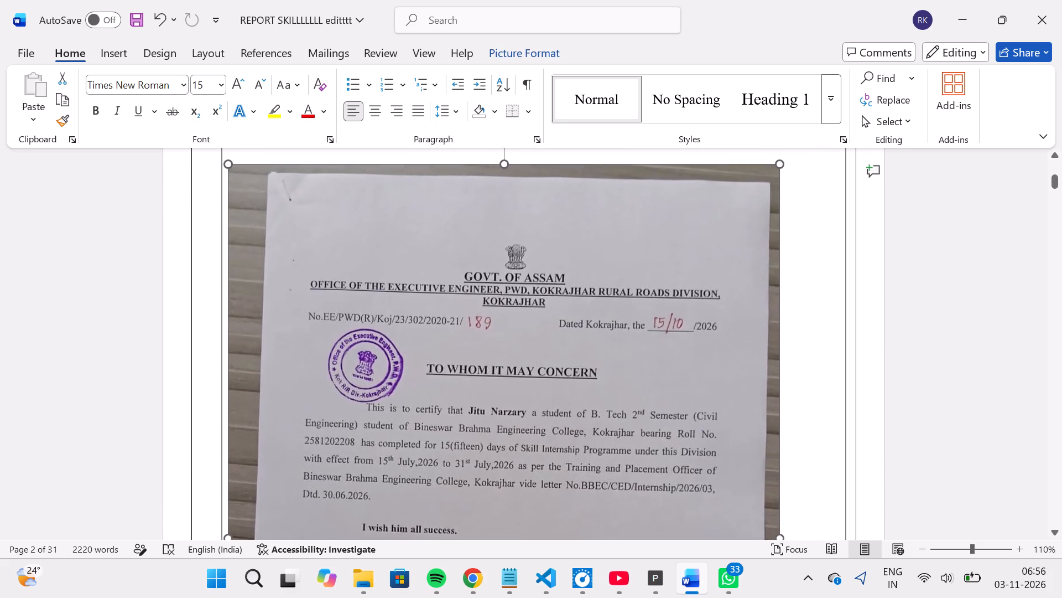
Enlarge the certificate photo on page 2 to about 17.3 cm wide and 23.48 cm high.
{"action": "left_click_drag", "start_coordinate": [197, 194], "coordinate": [176, 193]}
{"action": "scroll", "coordinate": [526, 303], "scroll_direction": "down", "scroll_amount": 9}
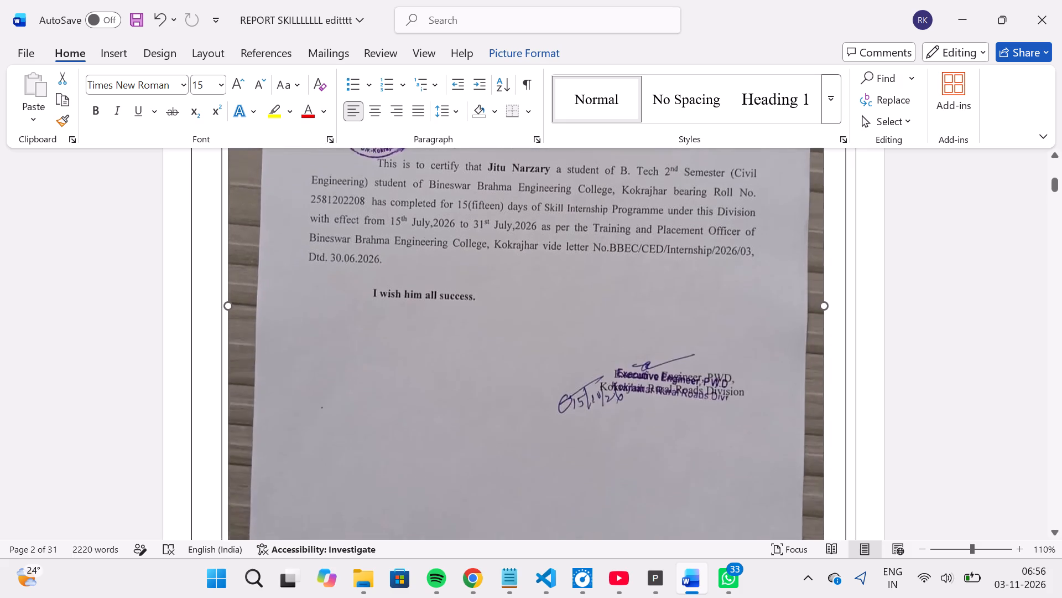
{"action": "scroll", "coordinate": [530, 300], "scroll_direction": "down", "scroll_amount": 8}
{"action": "left_click", "coordinate": [253, 258]}
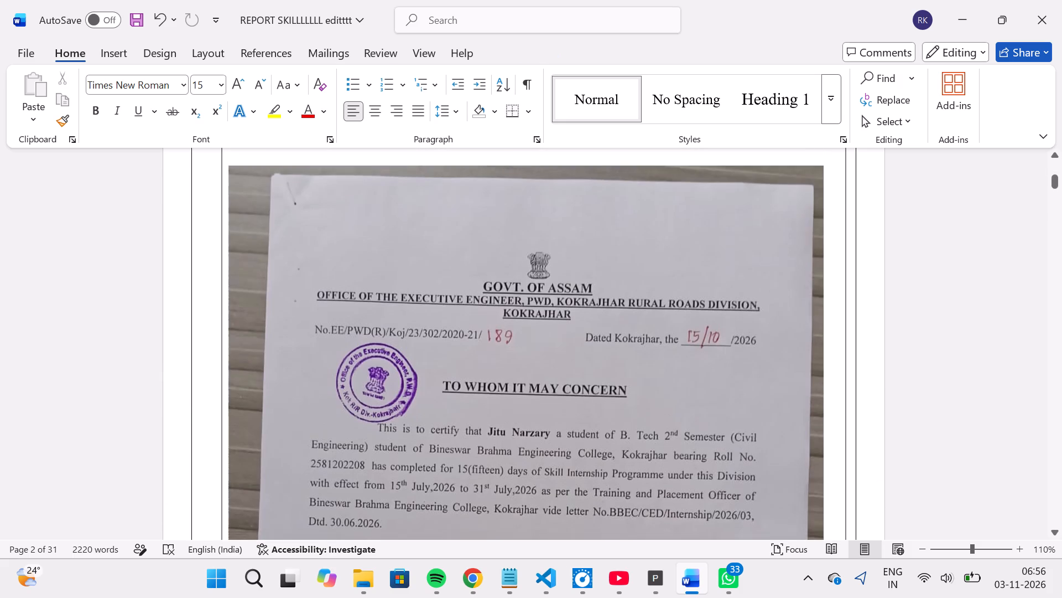
{"action": "scroll", "coordinate": [423, 306], "scroll_direction": "down", "scroll_amount": 3}
{"action": "scroll", "coordinate": [430, 307], "scroll_direction": "up", "scroll_amount": 9}
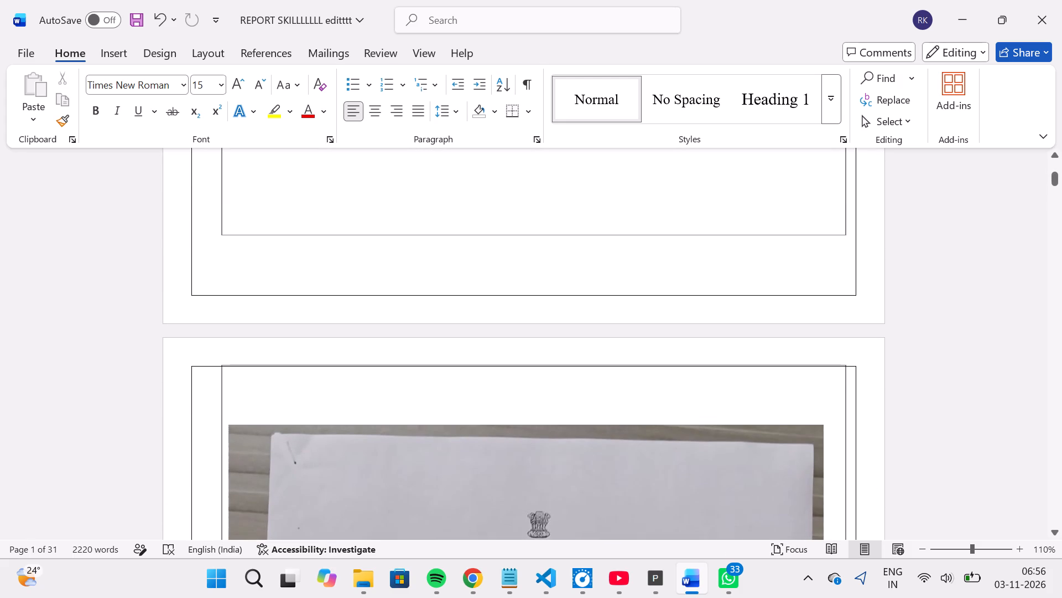
Reduce only the height of the certificate photo on page 2 to about 21.49 cm.
{"action": "left_click", "coordinate": [518, 498]}
{"action": "left_click_drag", "start_coordinate": [518, 498], "coordinate": [506, 384]}
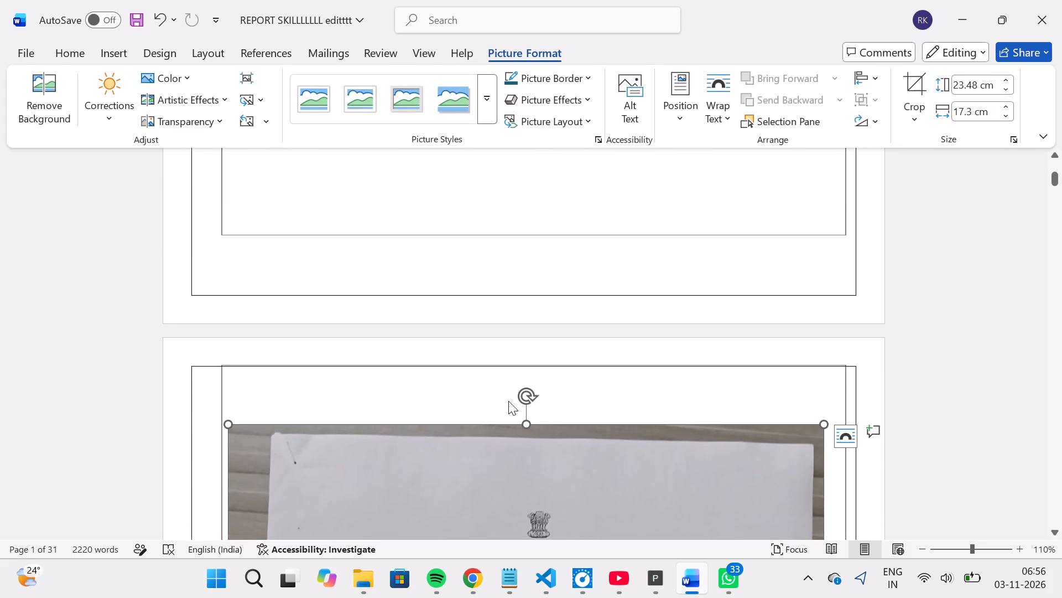
{"action": "scroll", "coordinate": [554, 473], "scroll_direction": "down", "scroll_amount": 13}
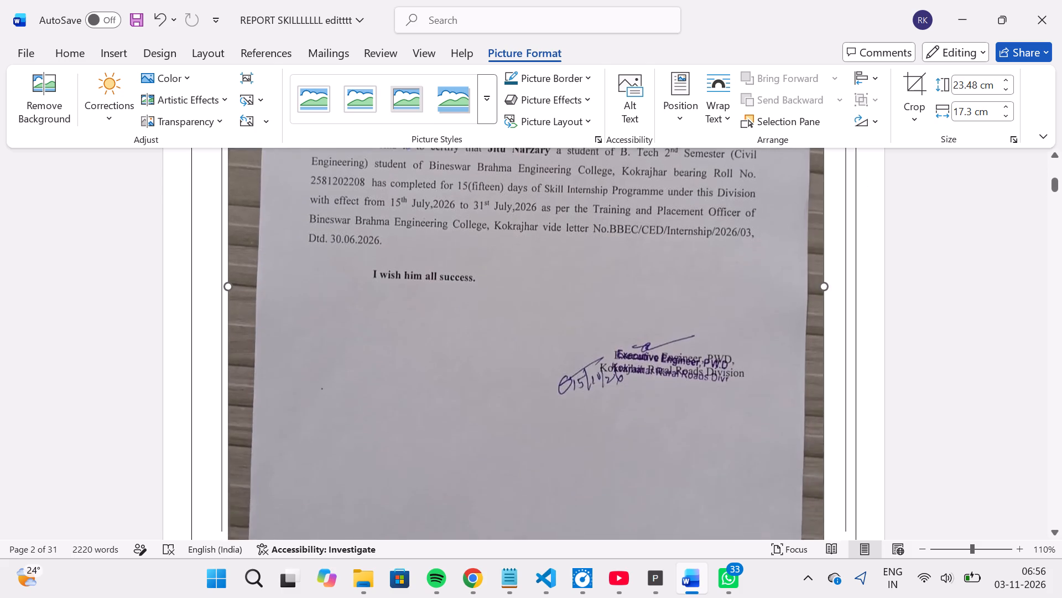
{"action": "scroll", "coordinate": [556, 457], "scroll_direction": "down", "scroll_amount": 5}
{"action": "scroll", "coordinate": [556, 455], "scroll_direction": "up", "scroll_amount": 1}
{"action": "scroll", "coordinate": [556, 452], "scroll_direction": "down", "scroll_amount": 4}
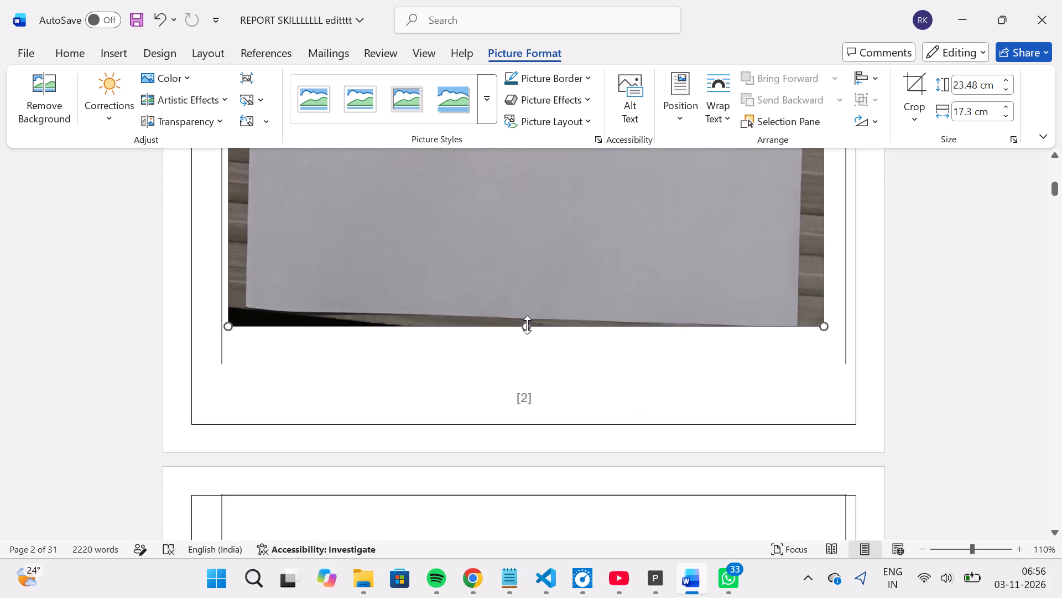
{"action": "left_click_drag", "start_coordinate": [527, 325], "coordinate": [534, 258]}
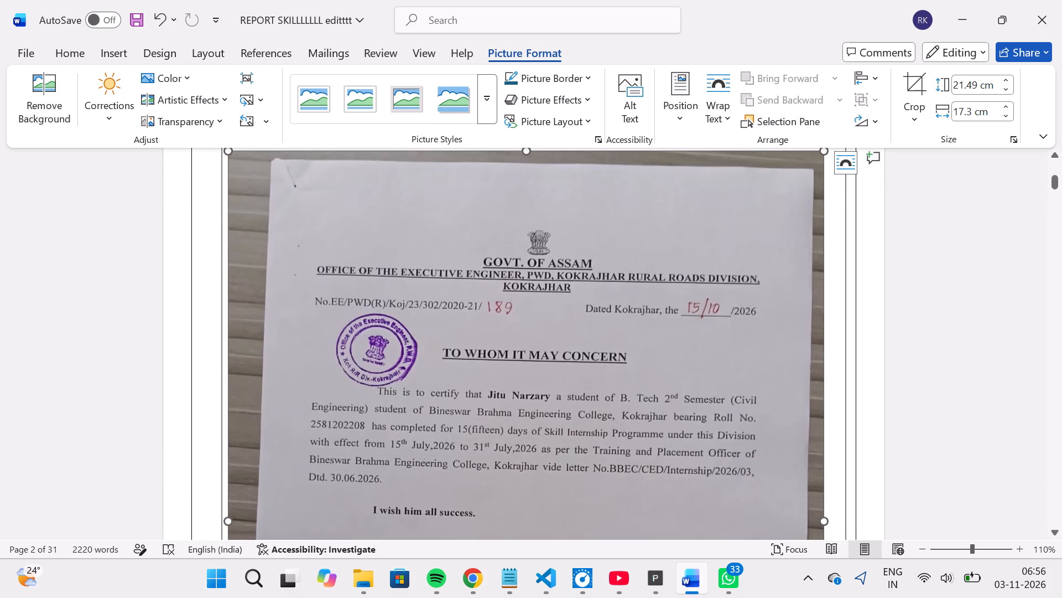
Examine the resized certificate photo on page 2 from its top edge down to the blank space beneath it.
{"action": "scroll", "coordinate": [520, 402], "scroll_direction": "up", "scroll_amount": 5}
{"action": "scroll", "coordinate": [519, 437], "scroll_direction": "down", "scroll_amount": 7}
{"action": "scroll", "coordinate": [519, 435], "scroll_direction": "up", "scroll_amount": 1}
{"action": "scroll", "coordinate": [519, 435], "scroll_direction": "down", "scroll_amount": 1}
{"action": "scroll", "coordinate": [519, 435], "scroll_direction": "up", "scroll_amount": 1}
{"action": "scroll", "coordinate": [519, 435], "scroll_direction": "down", "scroll_amount": 9}
{"action": "scroll", "coordinate": [523, 435], "scroll_direction": "up", "scroll_amount": 1}
{"action": "scroll", "coordinate": [523, 435], "scroll_direction": "down", "scroll_amount": 4}
{"action": "left_click", "coordinate": [377, 362]}
{"action": "scroll", "coordinate": [340, 374], "scroll_direction": "down", "scroll_amount": 4}
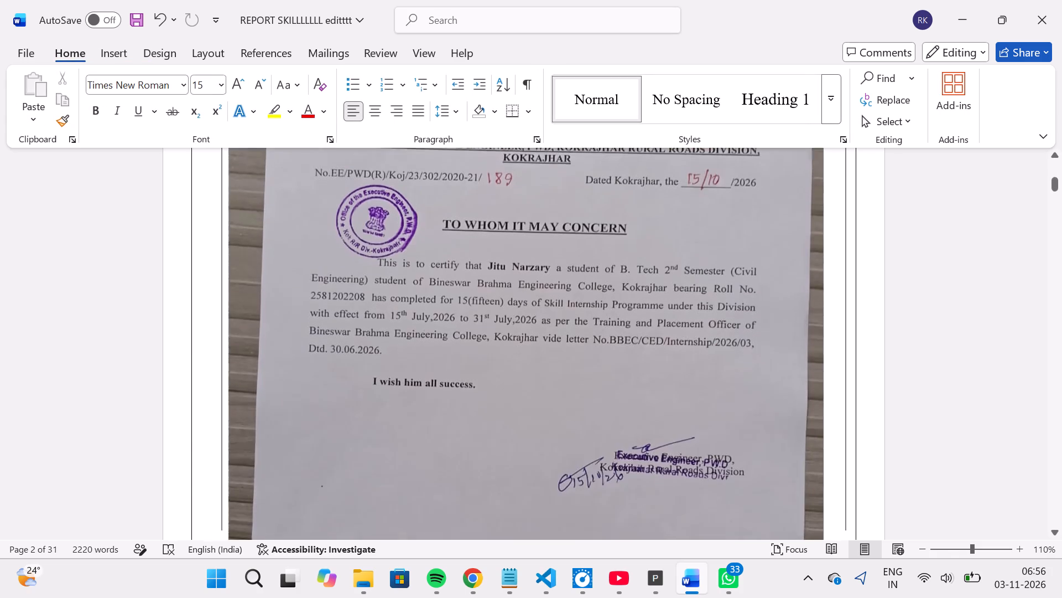
{"action": "scroll", "coordinate": [341, 374], "scroll_direction": "down", "scroll_amount": 3}
{"action": "scroll", "coordinate": [342, 374], "scroll_direction": "up", "scroll_amount": 1}
{"action": "scroll", "coordinate": [342, 374], "scroll_direction": "down", "scroll_amount": 1}
{"action": "scroll", "coordinate": [342, 374], "scroll_direction": "up", "scroll_amount": 1}
{"action": "scroll", "coordinate": [342, 374], "scroll_direction": "down", "scroll_amount": 11}
{"action": "left_click", "coordinate": [259, 204]}
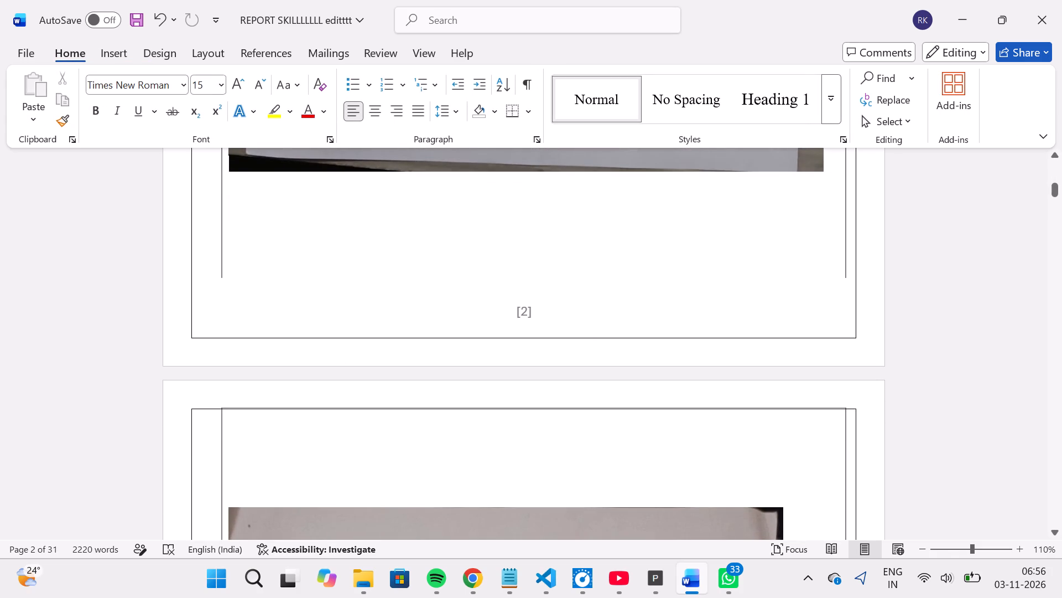
{"action": "left_click", "coordinate": [259, 204]}
{"action": "double_click", "coordinate": [254, 197]}
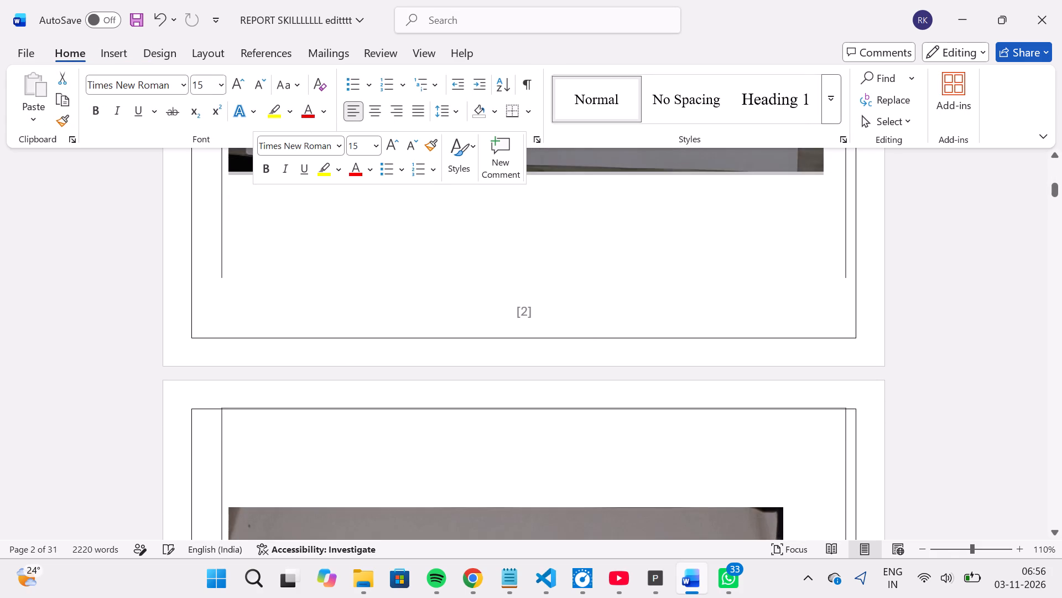
{"action": "scroll", "coordinate": [436, 259], "scroll_direction": "up", "scroll_amount": 8}
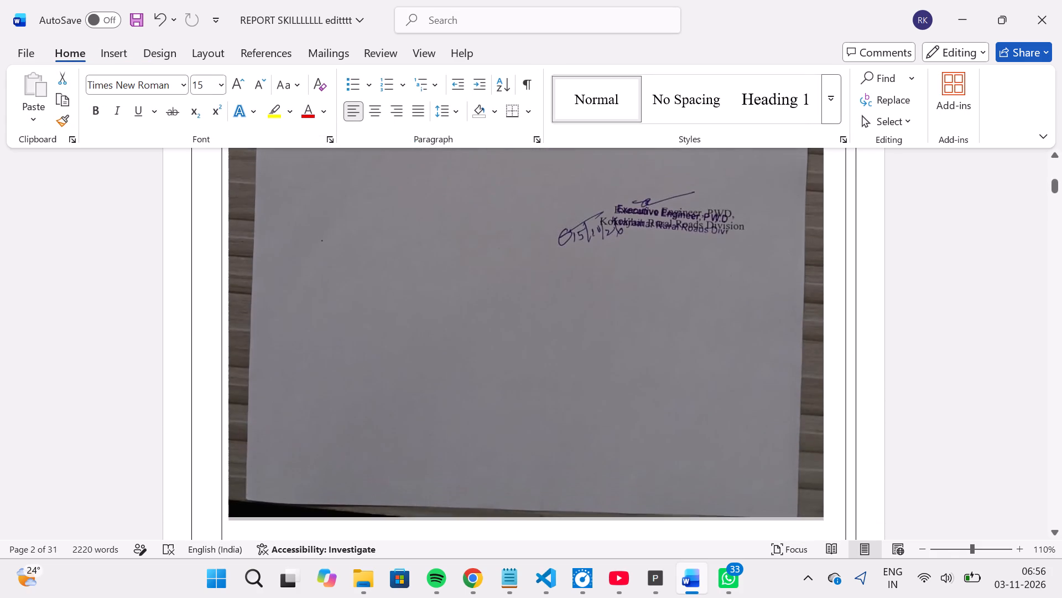
Reduce the height of the certificate photo on page 2 further to free more space beneath it.
{"action": "left_click", "coordinate": [463, 308]}
{"action": "scroll", "coordinate": [608, 383], "scroll_direction": "down", "scroll_amount": 4}
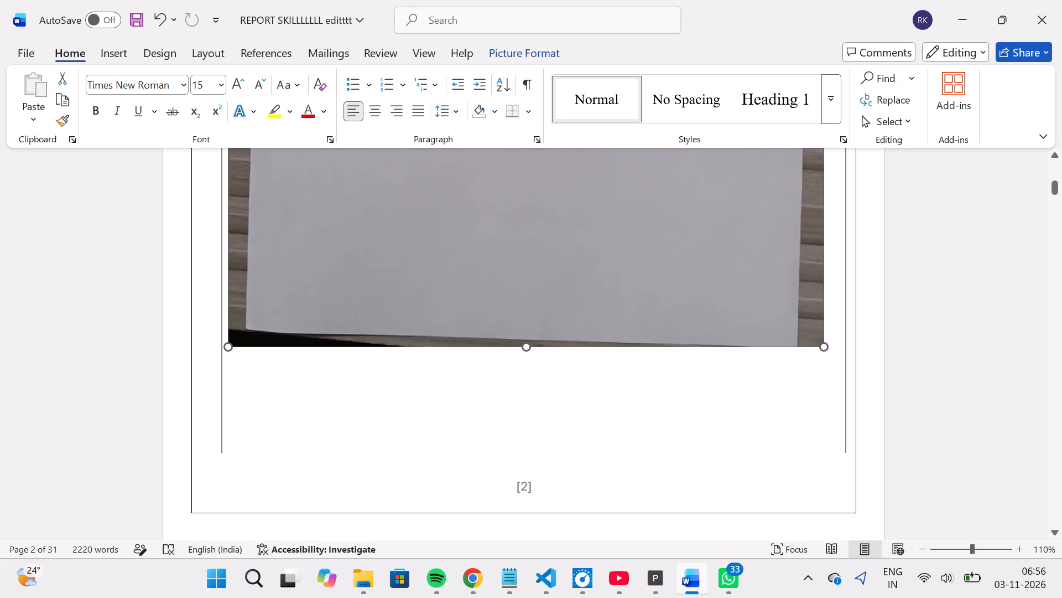
{"action": "left_click_drag", "start_coordinate": [526, 345], "coordinate": [538, 275]}
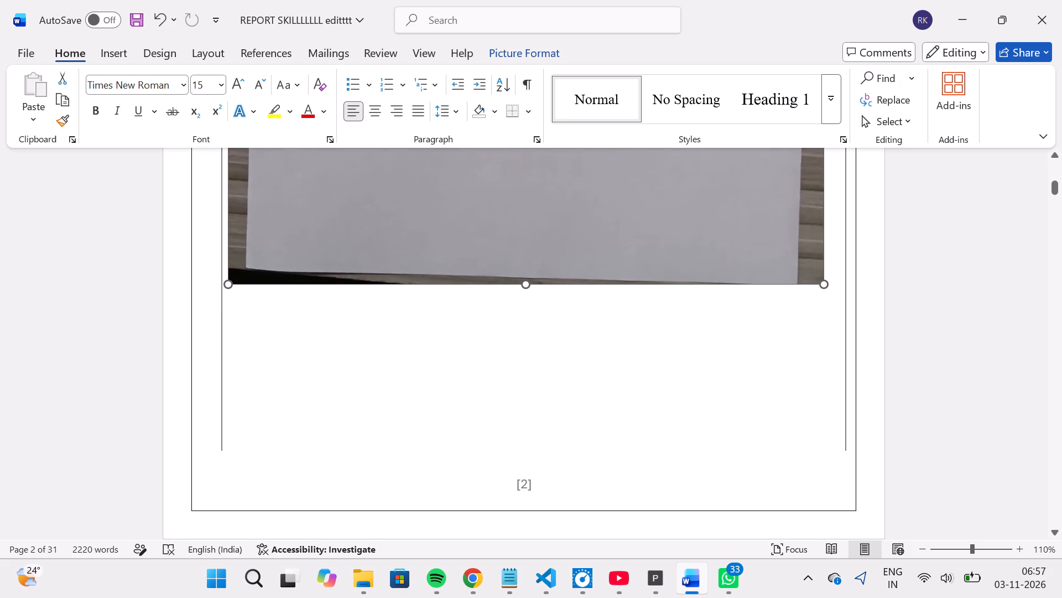
{"action": "left_click_drag", "start_coordinate": [538, 275], "coordinate": [541, 258]}
{"action": "scroll", "coordinate": [535, 321], "scroll_direction": "up", "scroll_amount": 3}
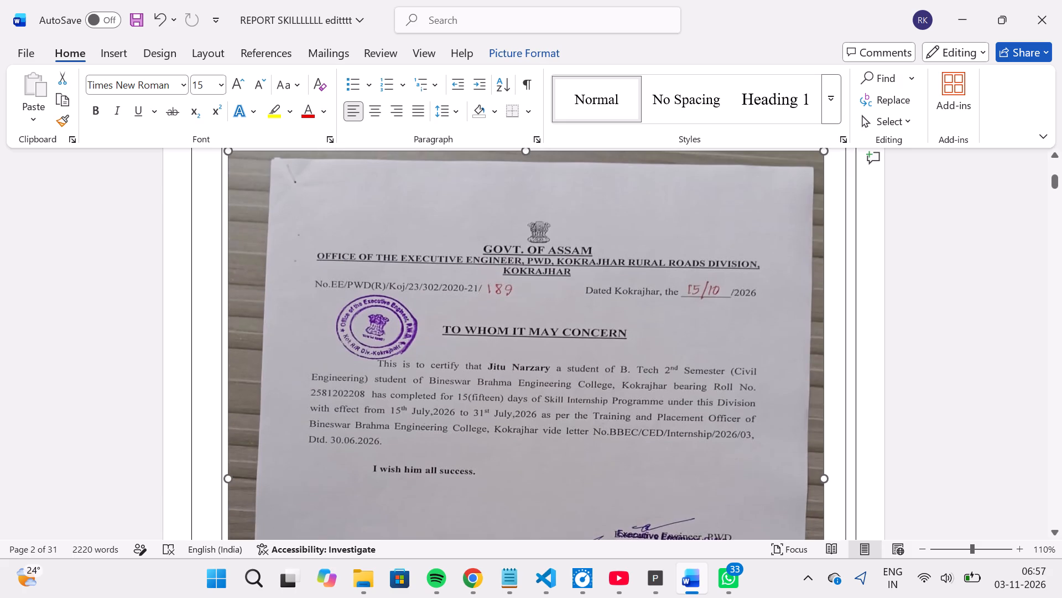
{"action": "scroll", "coordinate": [535, 321], "scroll_direction": "up", "scroll_amount": 2}
{"action": "scroll", "coordinate": [535, 321], "scroll_direction": "down", "scroll_amount": 11}
{"action": "scroll", "coordinate": [538, 331], "scroll_direction": "up", "scroll_amount": 1}
{"action": "scroll", "coordinate": [539, 328], "scroll_direction": "down", "scroll_amount": 3}
{"action": "scroll", "coordinate": [539, 329], "scroll_direction": "up", "scroll_amount": 1}
{"action": "scroll", "coordinate": [539, 329], "scroll_direction": "down", "scroll_amount": 5}
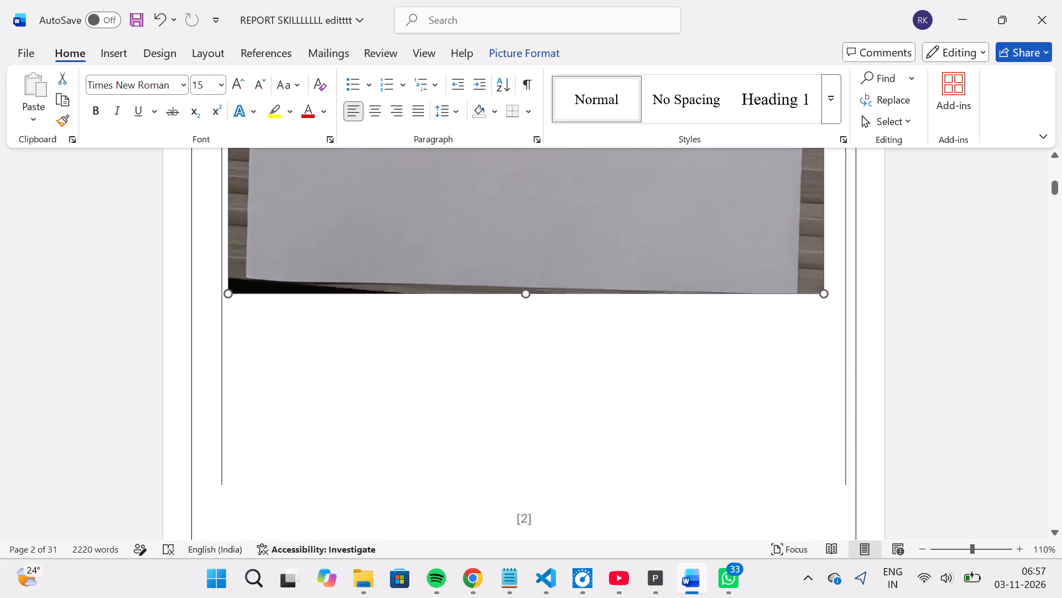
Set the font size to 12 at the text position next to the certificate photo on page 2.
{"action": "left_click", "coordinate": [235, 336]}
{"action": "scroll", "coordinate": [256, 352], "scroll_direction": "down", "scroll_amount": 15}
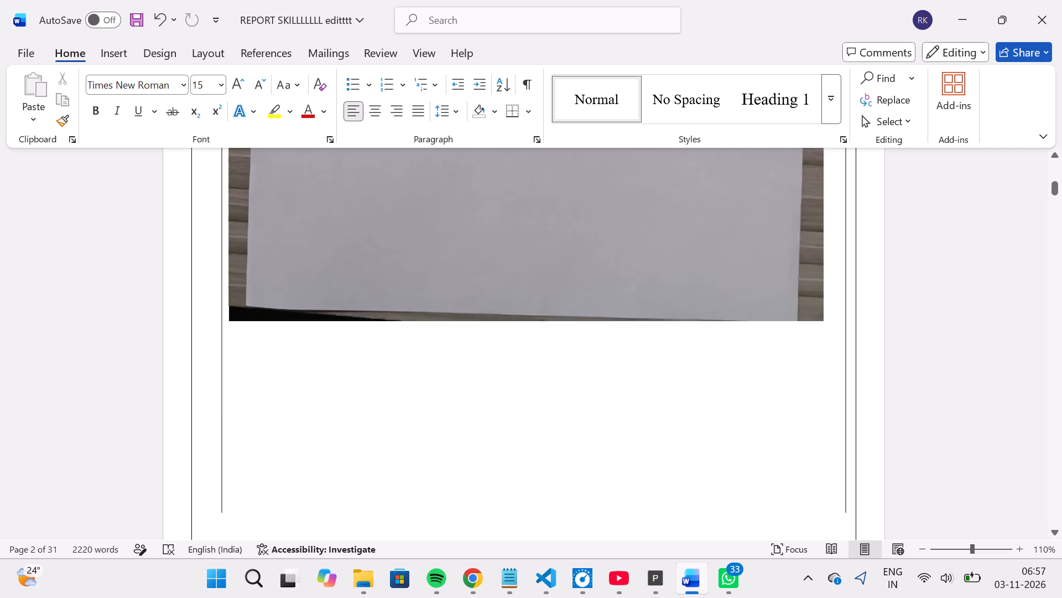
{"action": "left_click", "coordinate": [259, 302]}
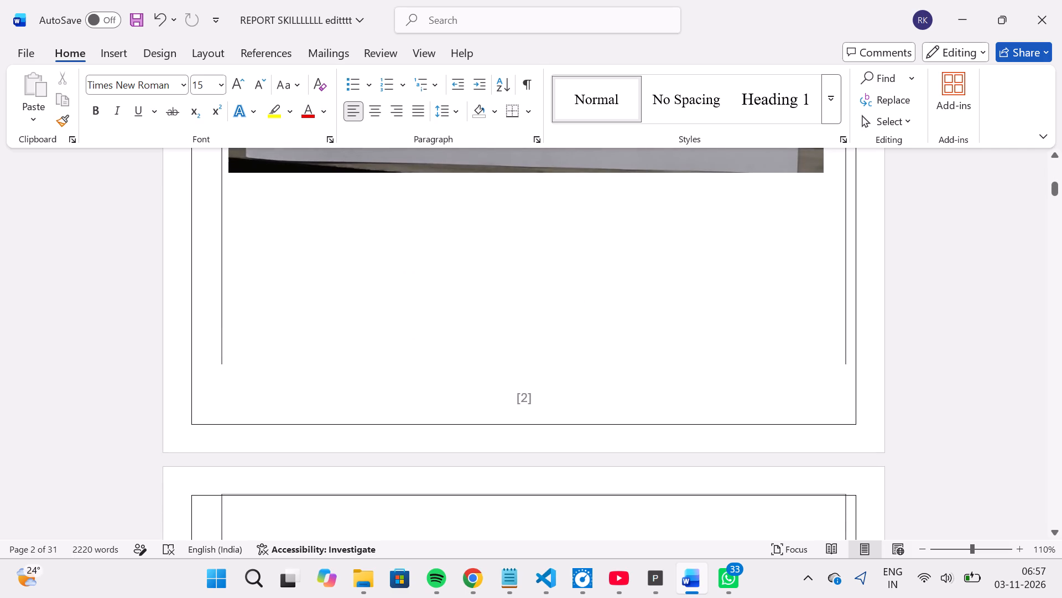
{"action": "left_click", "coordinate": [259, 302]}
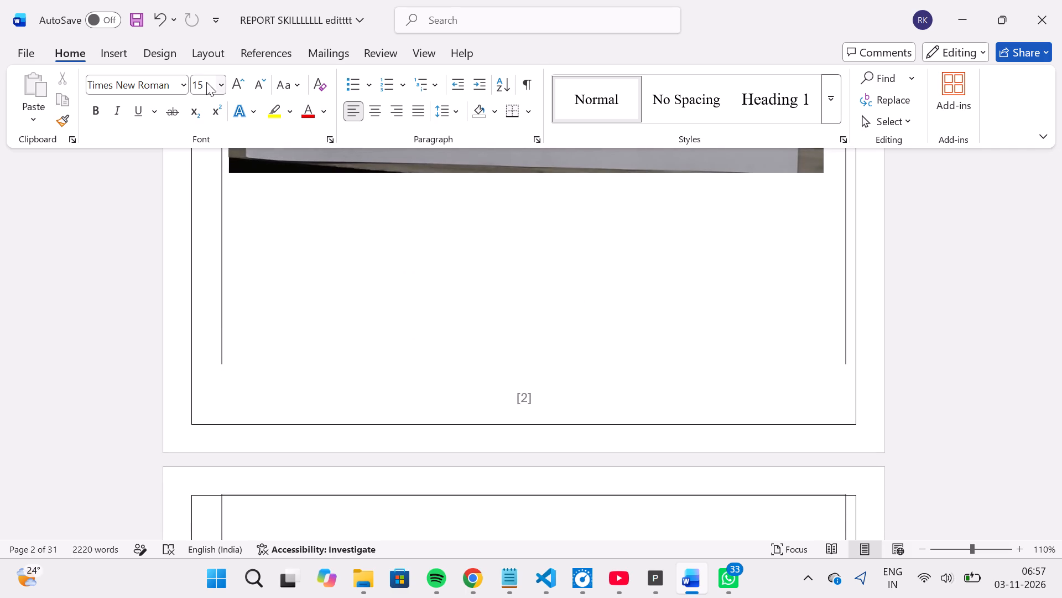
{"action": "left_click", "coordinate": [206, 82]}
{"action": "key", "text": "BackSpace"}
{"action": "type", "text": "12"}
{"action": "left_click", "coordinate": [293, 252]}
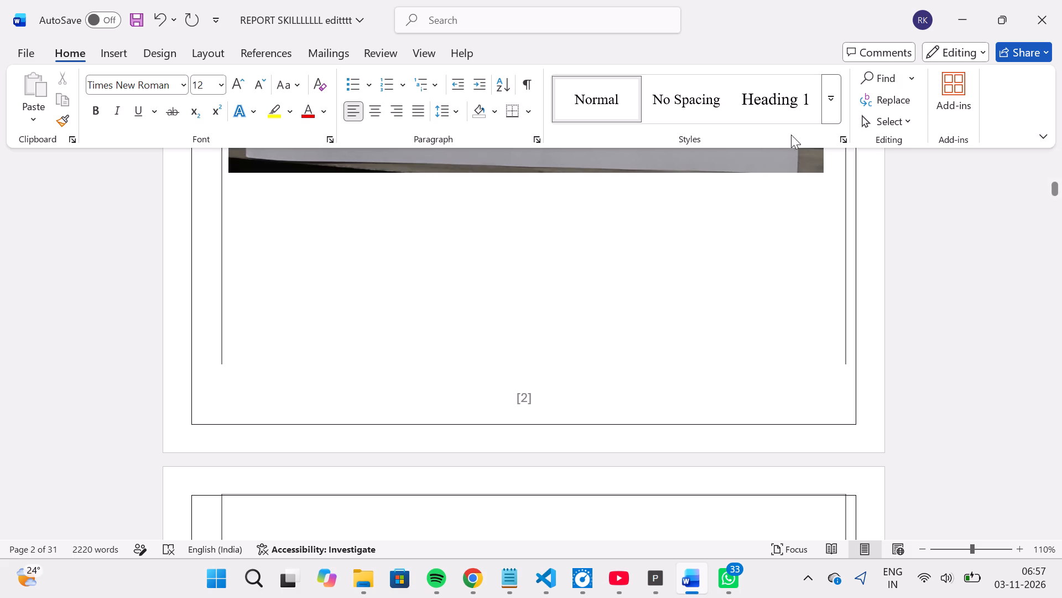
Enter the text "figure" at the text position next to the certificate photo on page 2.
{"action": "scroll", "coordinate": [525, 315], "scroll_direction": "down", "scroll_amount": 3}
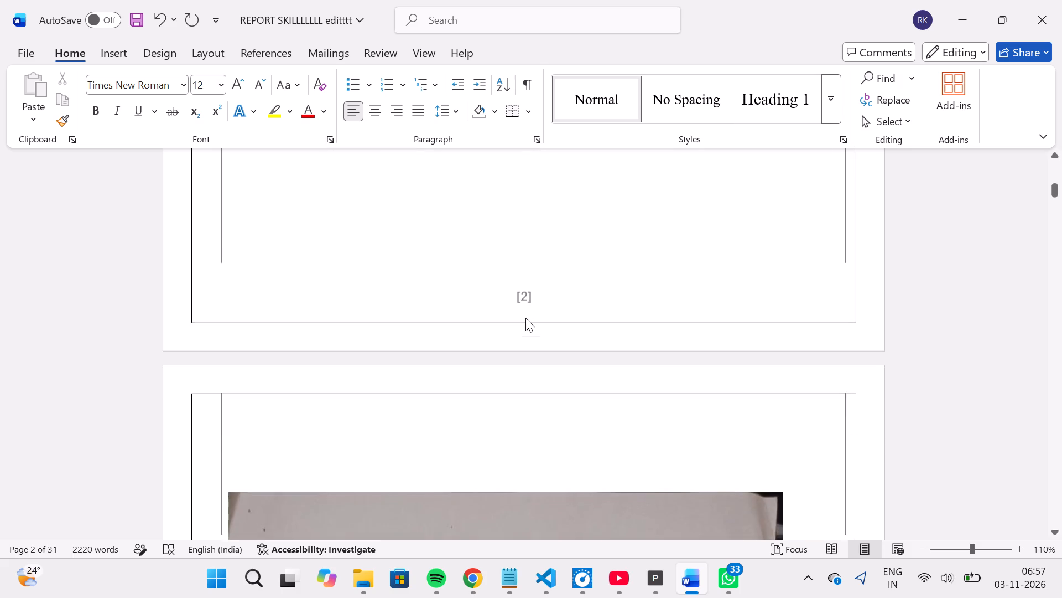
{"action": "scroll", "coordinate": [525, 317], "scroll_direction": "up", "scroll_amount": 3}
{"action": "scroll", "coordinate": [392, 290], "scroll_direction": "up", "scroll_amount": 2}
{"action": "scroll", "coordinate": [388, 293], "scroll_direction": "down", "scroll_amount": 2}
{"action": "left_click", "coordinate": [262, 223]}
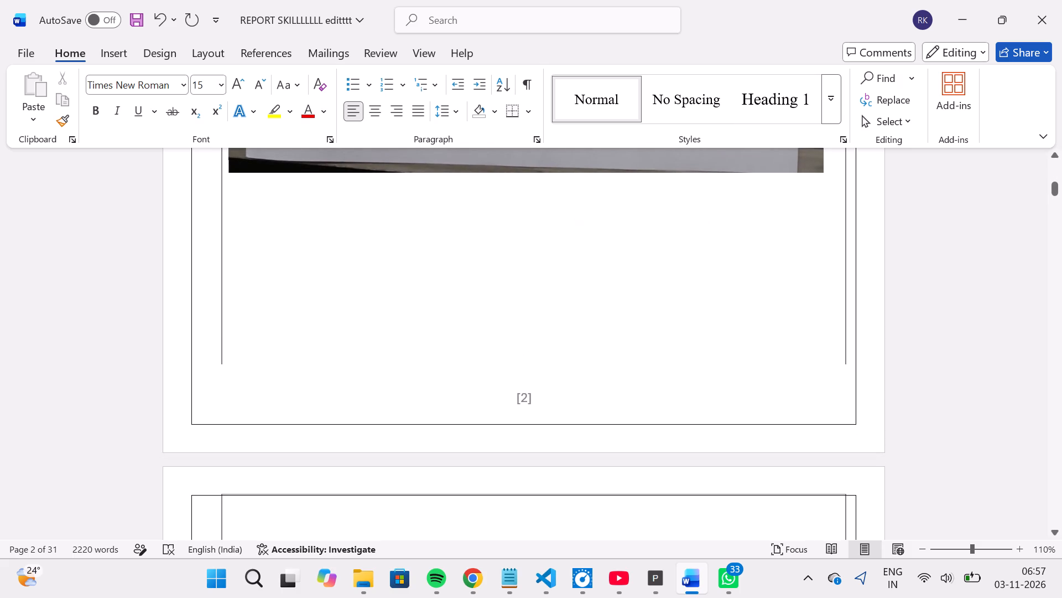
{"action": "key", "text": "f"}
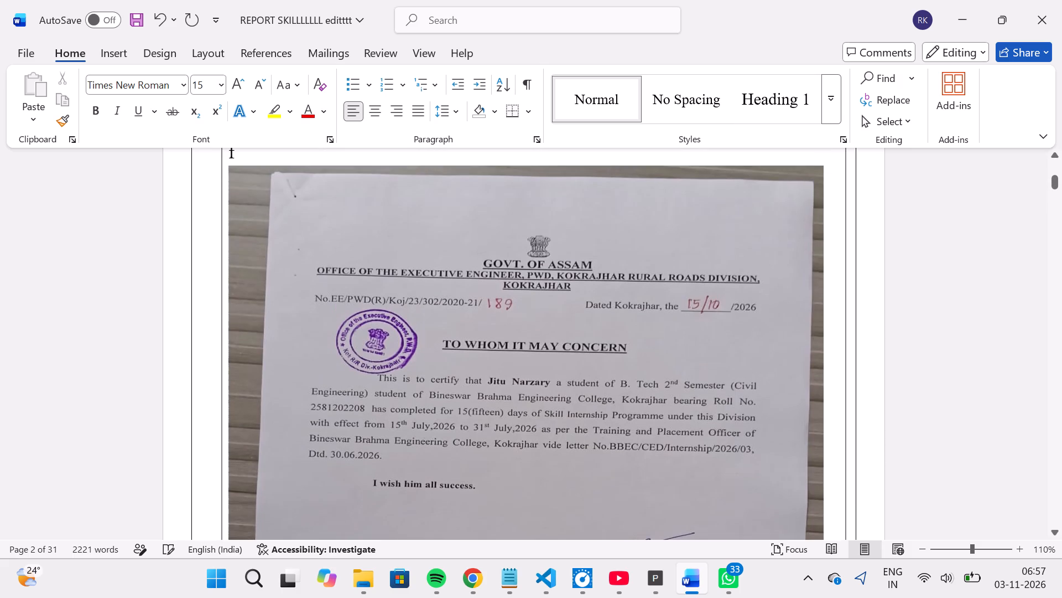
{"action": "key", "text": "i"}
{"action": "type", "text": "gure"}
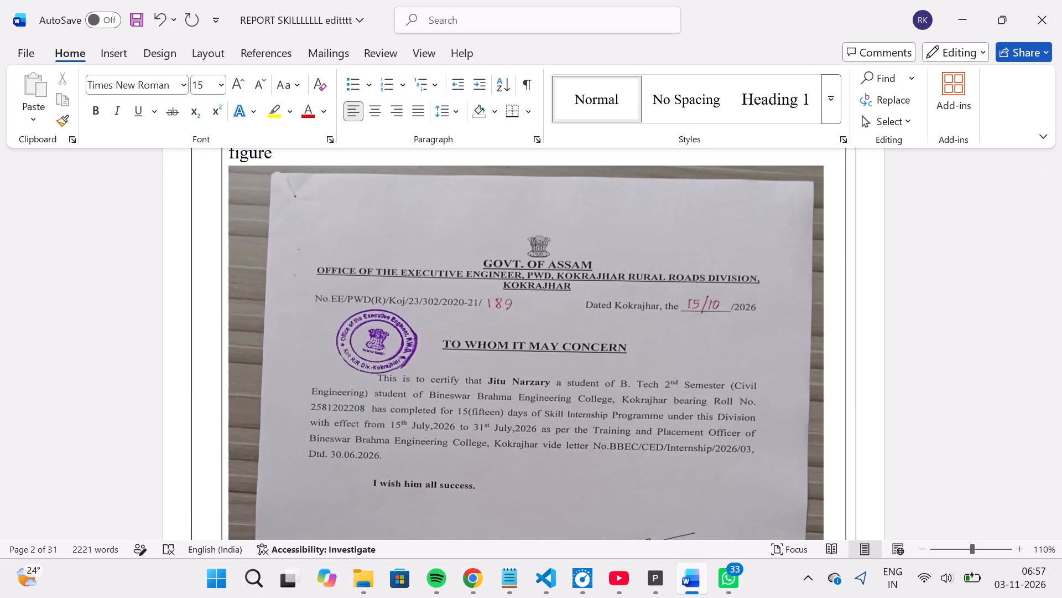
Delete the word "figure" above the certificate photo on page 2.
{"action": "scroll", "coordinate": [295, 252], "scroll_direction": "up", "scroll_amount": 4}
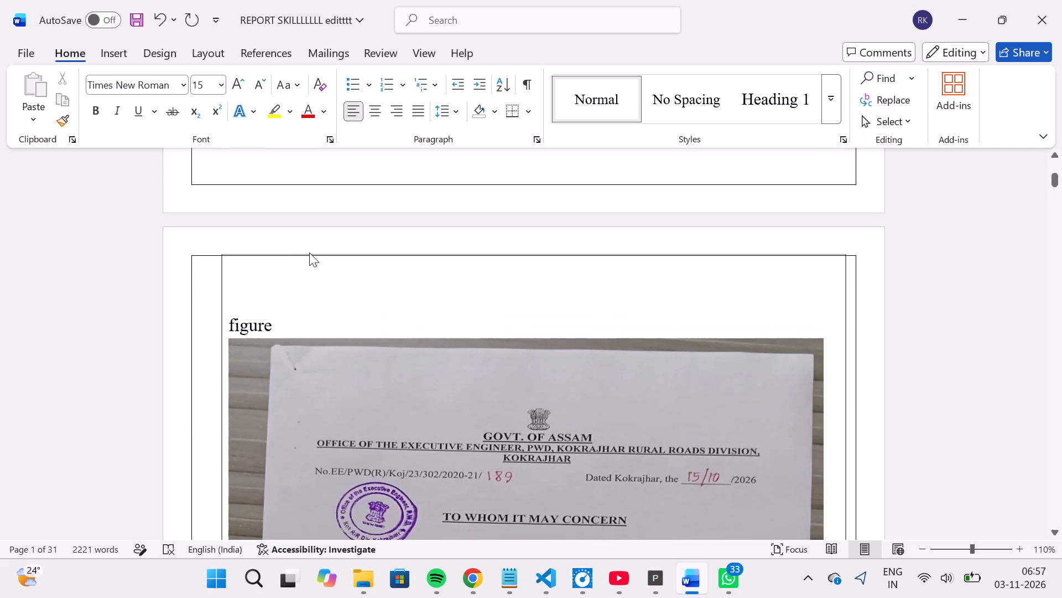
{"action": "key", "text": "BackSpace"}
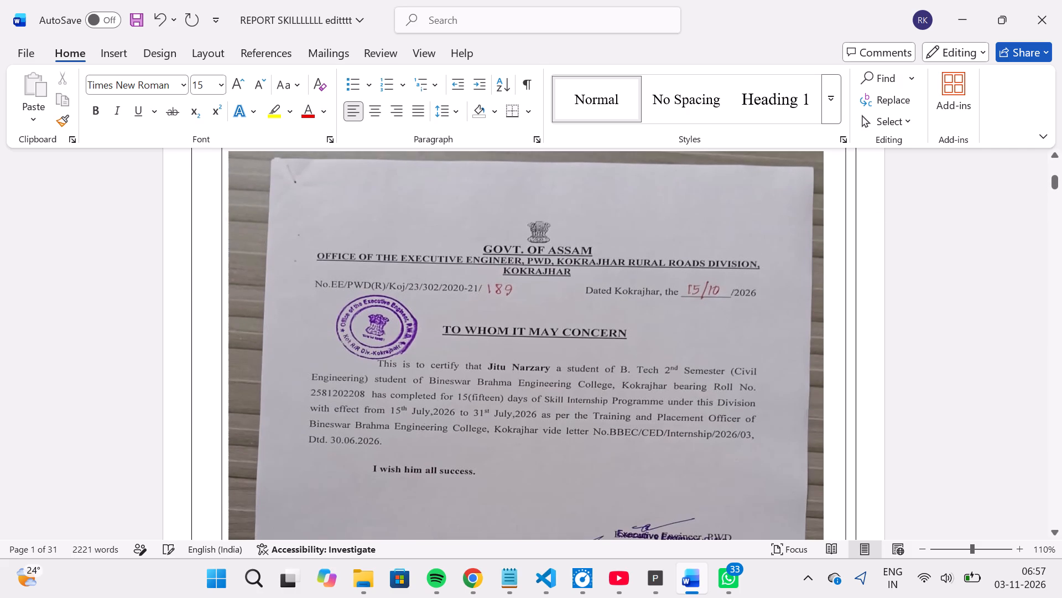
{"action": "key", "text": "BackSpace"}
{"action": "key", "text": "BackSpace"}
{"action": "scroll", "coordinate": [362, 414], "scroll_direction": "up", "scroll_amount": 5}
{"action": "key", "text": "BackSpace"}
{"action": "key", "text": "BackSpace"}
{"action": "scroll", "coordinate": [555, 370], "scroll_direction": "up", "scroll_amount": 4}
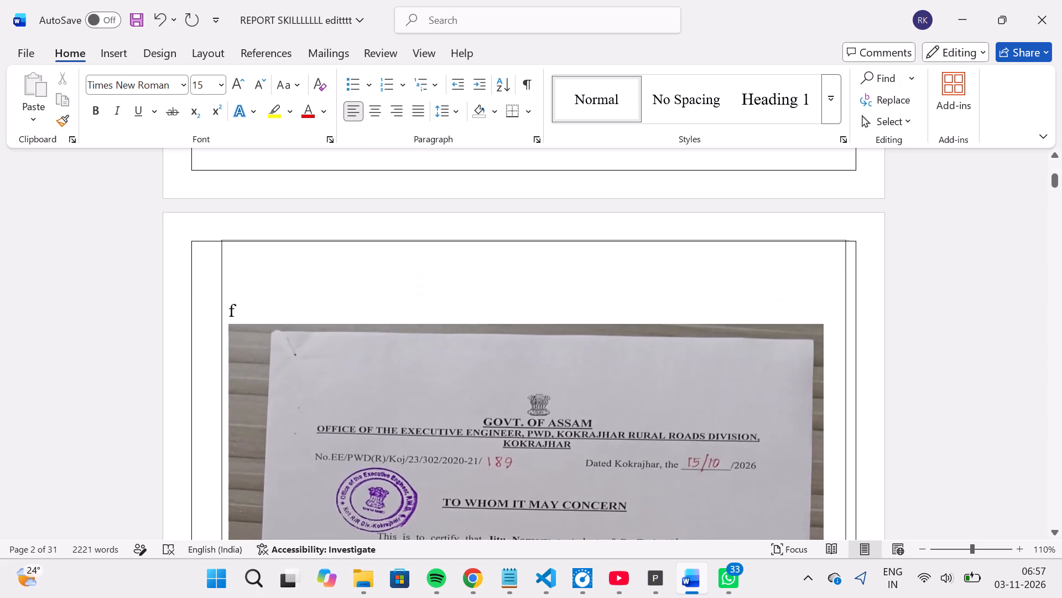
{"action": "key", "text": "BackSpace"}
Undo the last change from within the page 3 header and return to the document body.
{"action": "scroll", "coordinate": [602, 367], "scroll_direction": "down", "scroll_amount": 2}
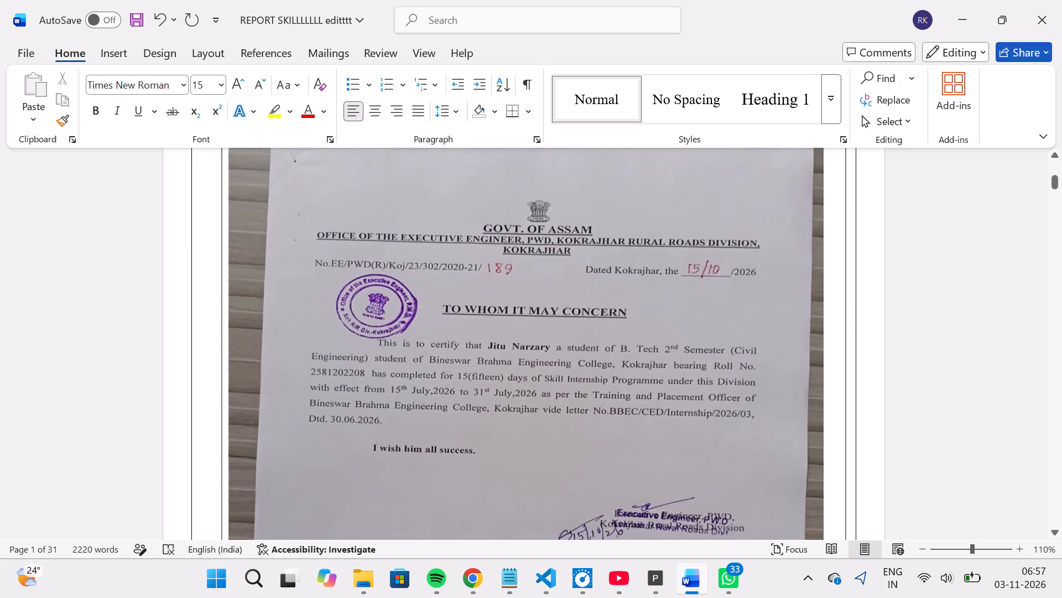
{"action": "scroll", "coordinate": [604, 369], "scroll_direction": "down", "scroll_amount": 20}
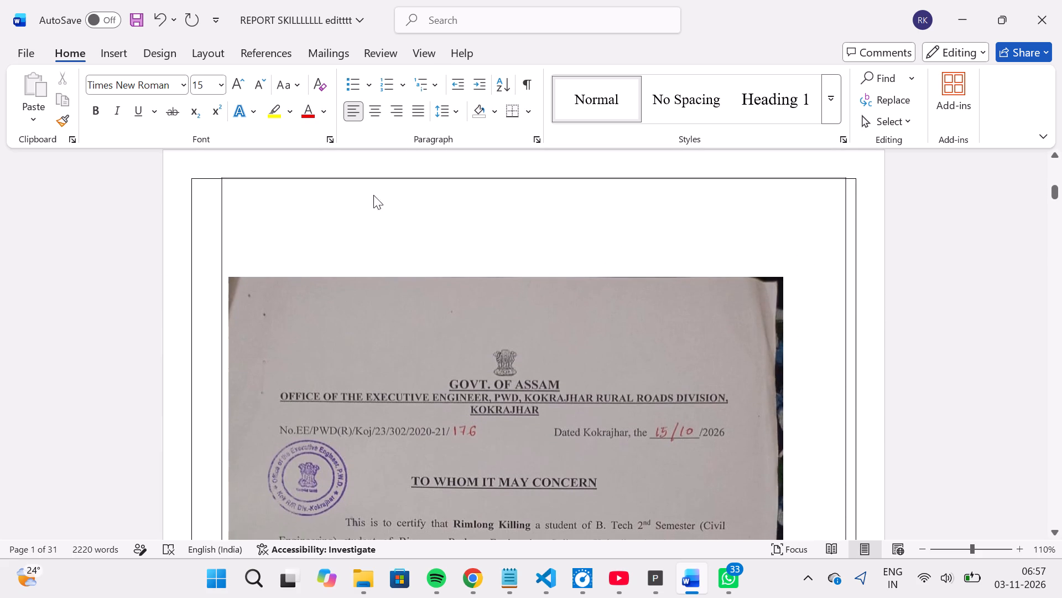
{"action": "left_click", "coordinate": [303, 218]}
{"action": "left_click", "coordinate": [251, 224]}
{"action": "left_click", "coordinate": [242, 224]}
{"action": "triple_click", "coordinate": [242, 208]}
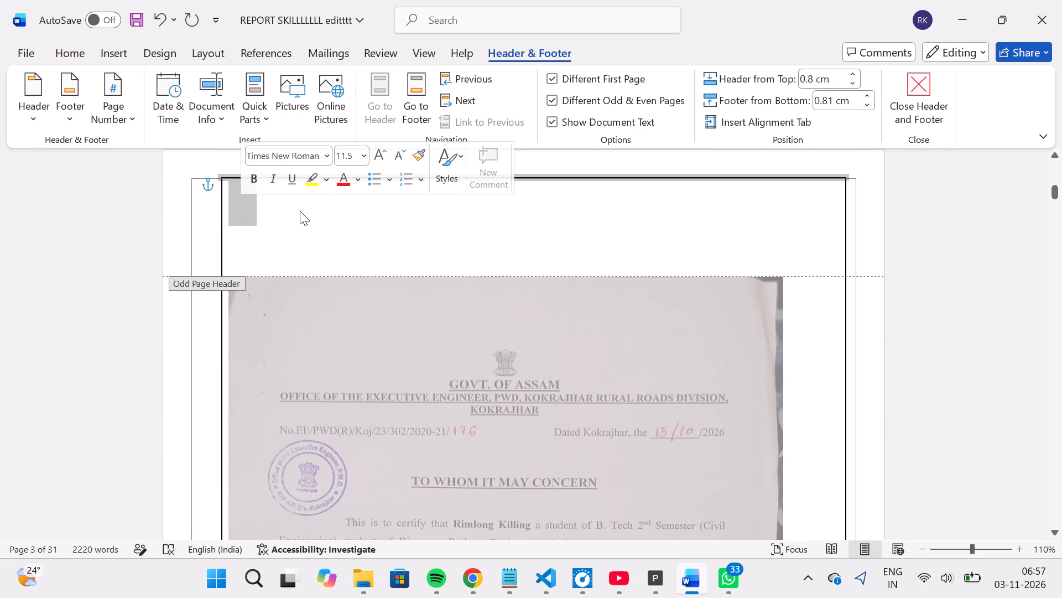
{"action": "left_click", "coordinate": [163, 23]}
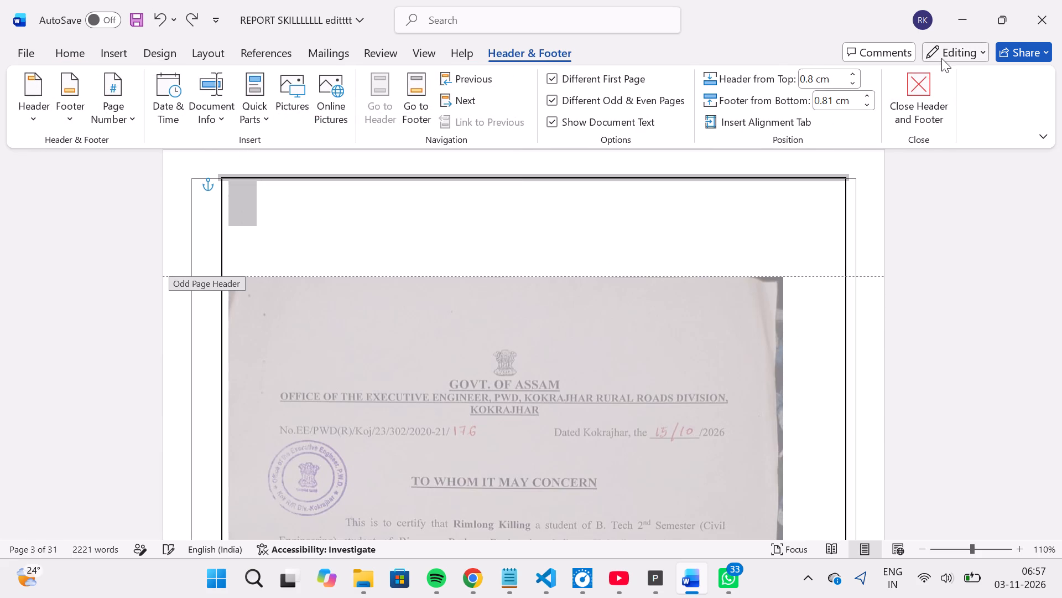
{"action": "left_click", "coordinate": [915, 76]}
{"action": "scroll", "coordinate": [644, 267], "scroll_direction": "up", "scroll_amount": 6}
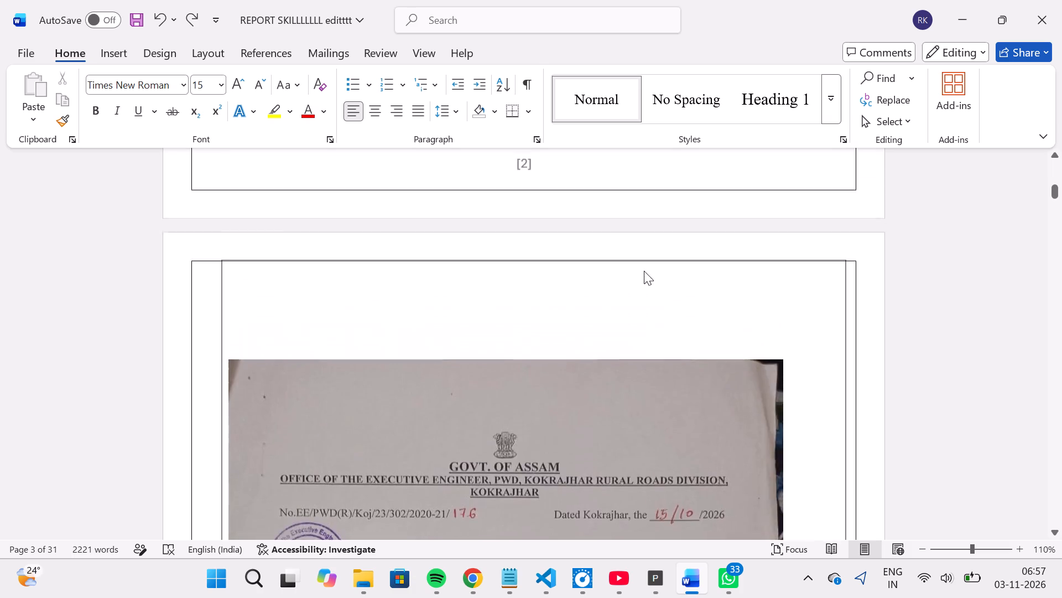
Examine the certificate photos on pages 2 and 3 and the space around and between them.
{"action": "scroll", "coordinate": [644, 271], "scroll_direction": "up", "scroll_amount": 9}
{"action": "scroll", "coordinate": [647, 292], "scroll_direction": "down", "scroll_amount": 11}
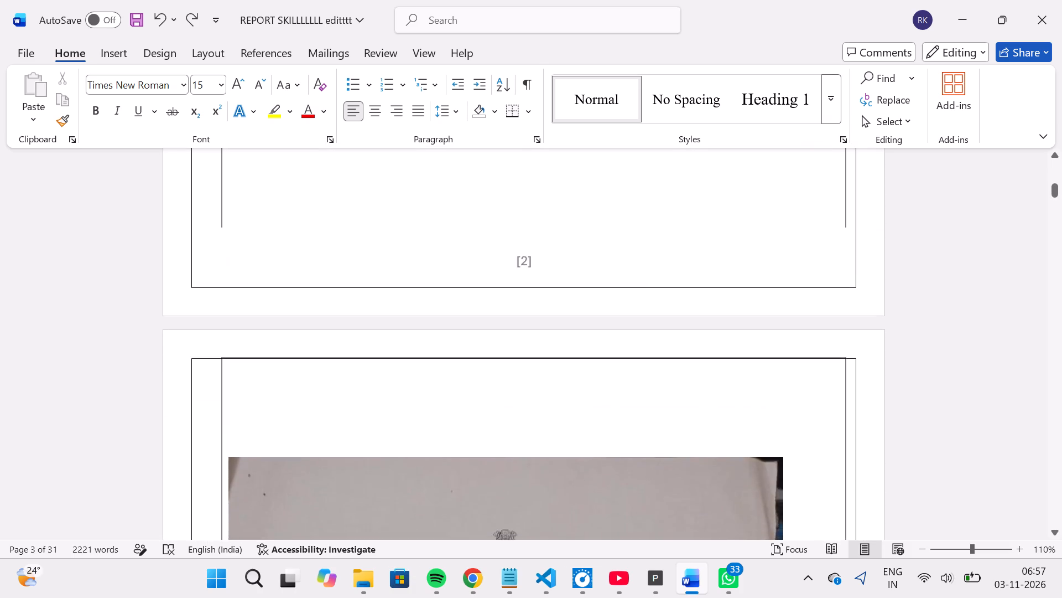
{"action": "scroll", "coordinate": [639, 282], "scroll_direction": "down", "scroll_amount": 6}
{"action": "scroll", "coordinate": [639, 281], "scroll_direction": "up", "scroll_amount": 1}
{"action": "scroll", "coordinate": [639, 281], "scroll_direction": "down", "scroll_amount": 1}
{"action": "scroll", "coordinate": [643, 276], "scroll_direction": "up", "scroll_amount": 1}
{"action": "scroll", "coordinate": [643, 276], "scroll_direction": "down", "scroll_amount": 8}
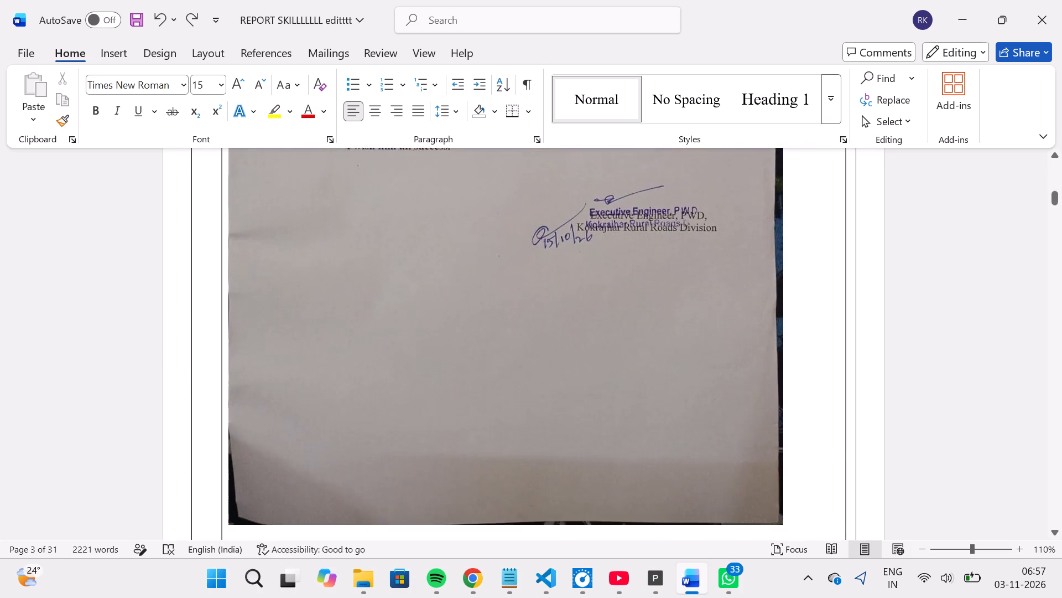
{"action": "scroll", "coordinate": [610, 285], "scroll_direction": "up", "scroll_amount": 12}
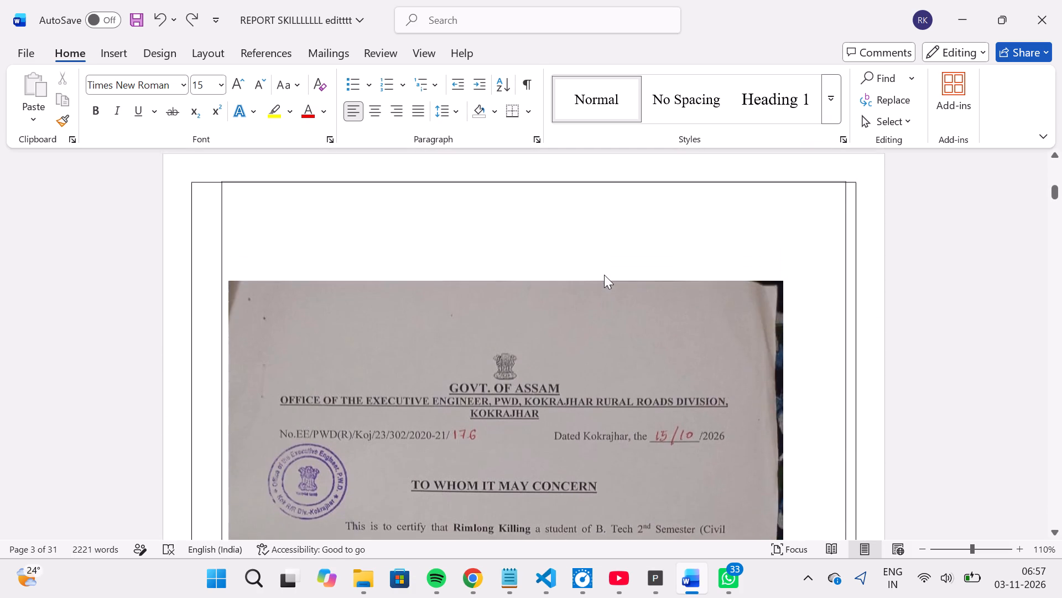
{"action": "scroll", "coordinate": [604, 275], "scroll_direction": "up", "scroll_amount": 11}
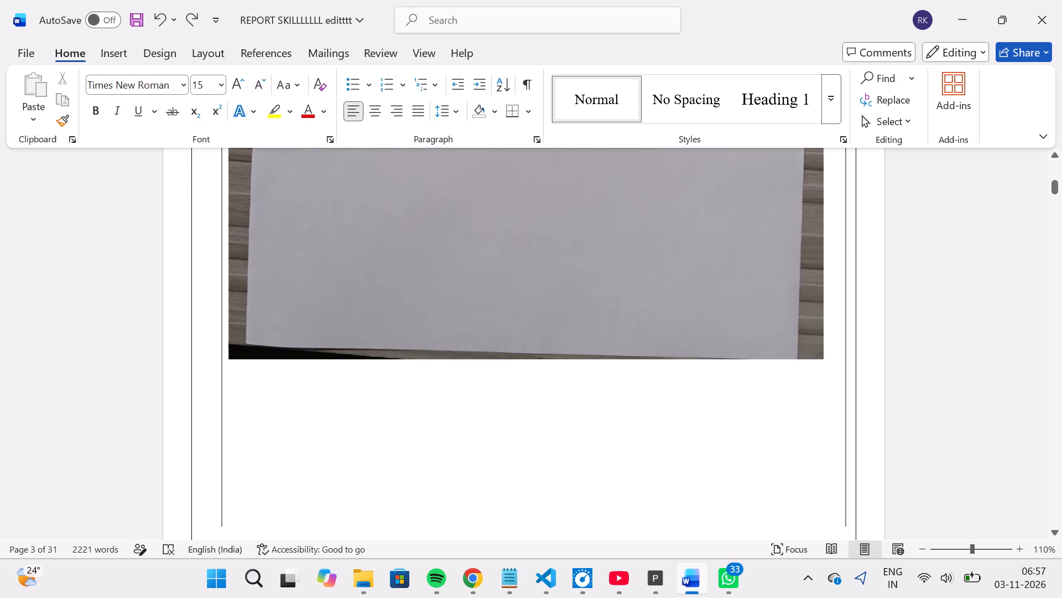
{"action": "scroll", "coordinate": [603, 275], "scroll_direction": "up", "scroll_amount": 1}
{"action": "left_click", "coordinate": [891, 121]}
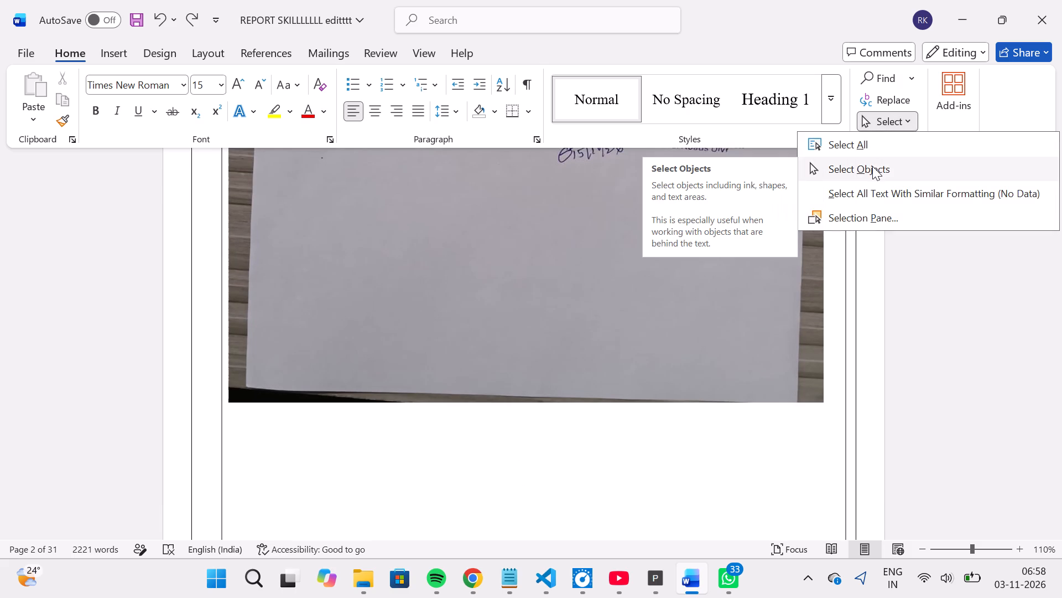
{"action": "left_click", "coordinate": [908, 120]}
{"action": "scroll", "coordinate": [634, 272], "scroll_direction": "up", "scroll_amount": 7}
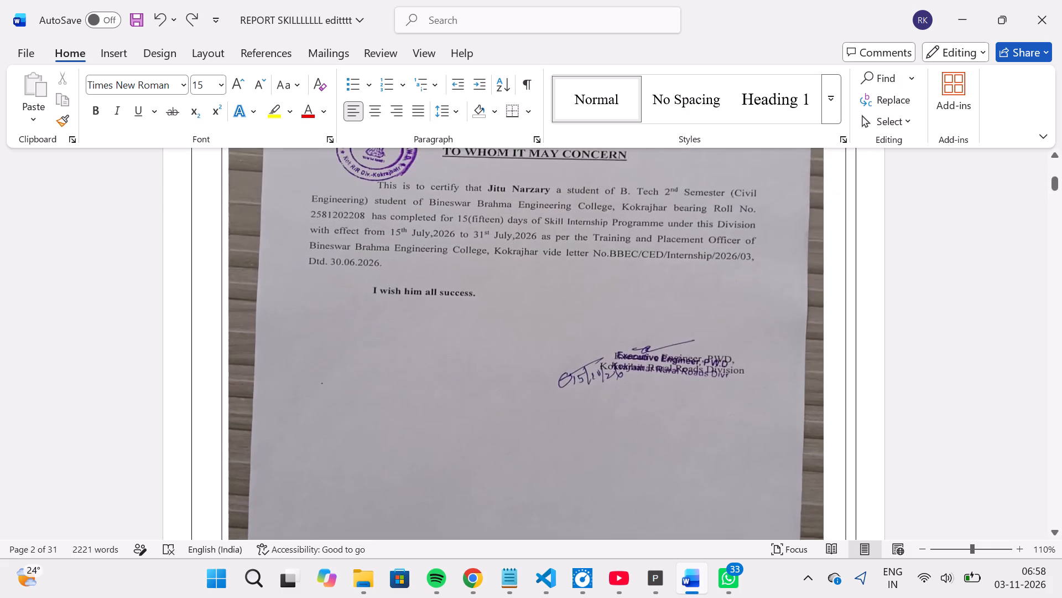
{"action": "scroll", "coordinate": [634, 272], "scroll_direction": "up", "scroll_amount": 2}
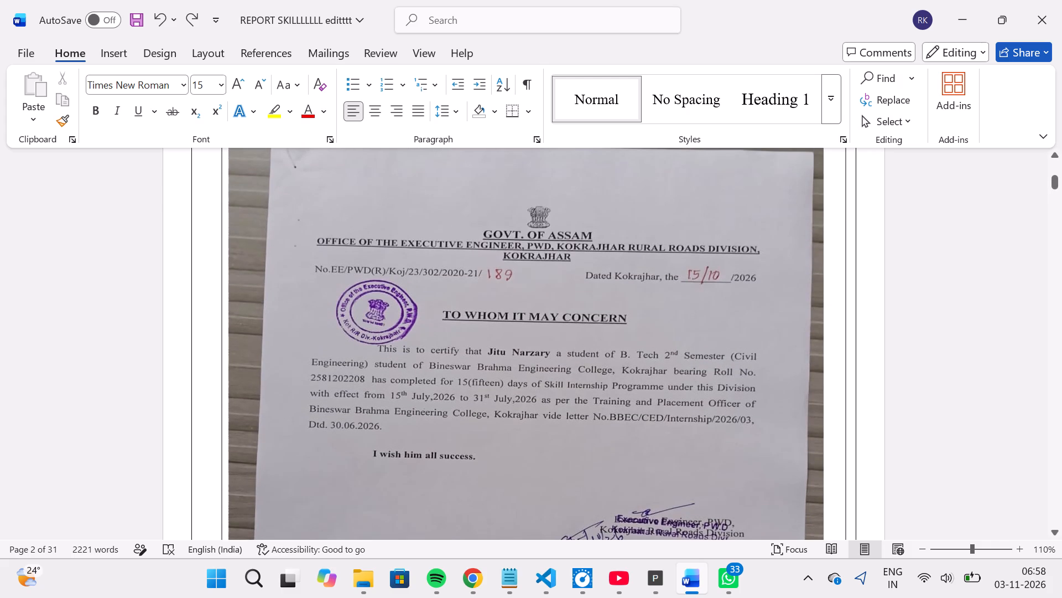
{"action": "scroll", "coordinate": [643, 262], "scroll_direction": "down", "scroll_amount": 7}
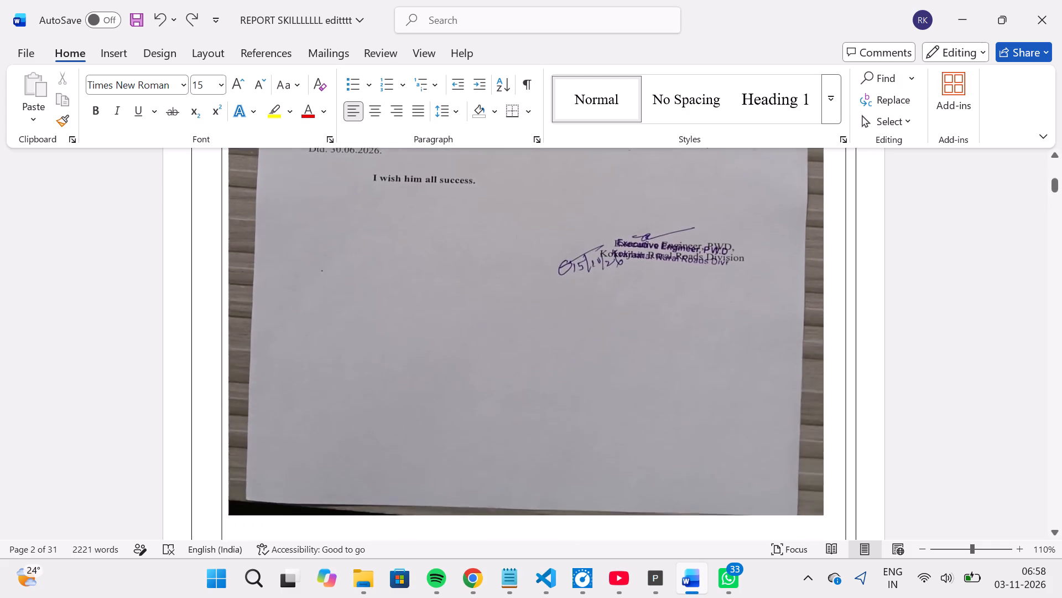
{"action": "scroll", "coordinate": [644, 256], "scroll_direction": "down", "scroll_amount": 16}
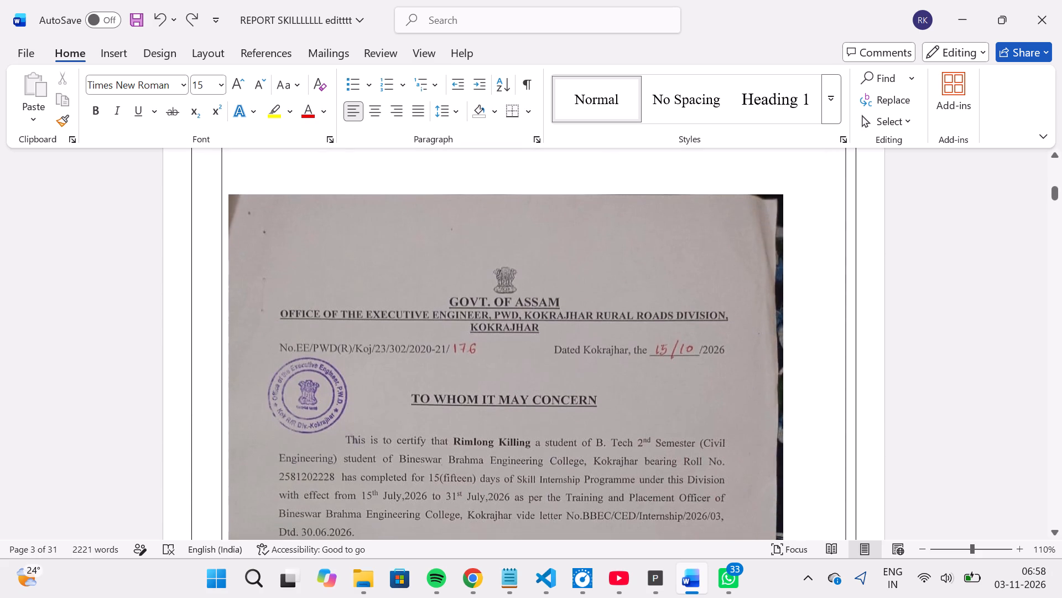
{"action": "scroll", "coordinate": [636, 295], "scroll_direction": "up", "scroll_amount": 16}
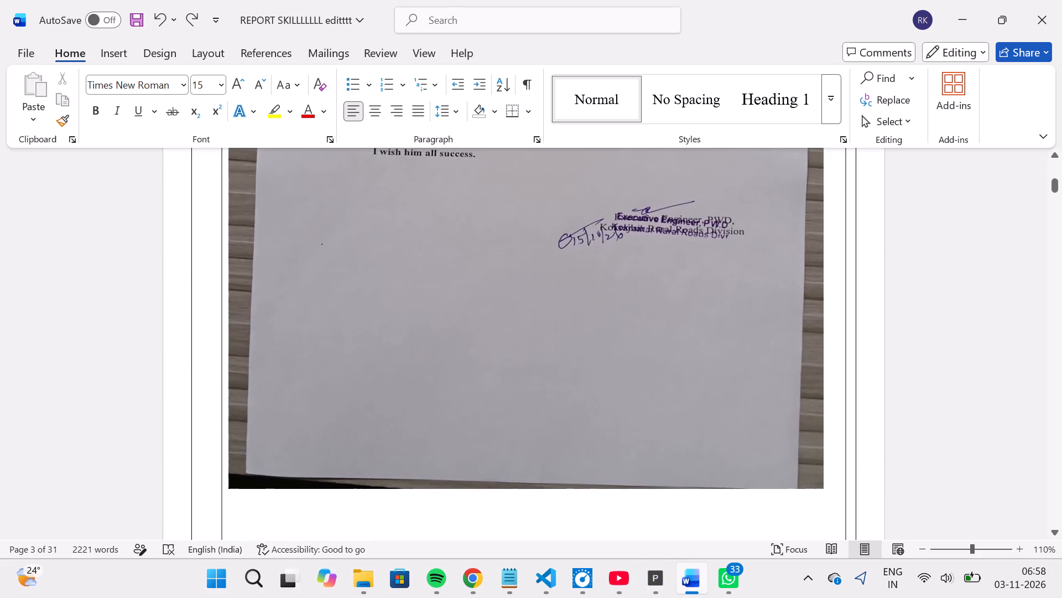
{"action": "scroll", "coordinate": [659, 305], "scroll_direction": "down", "scroll_amount": 8}
{"action": "scroll", "coordinate": [663, 310], "scroll_direction": "up", "scroll_amount": 3}
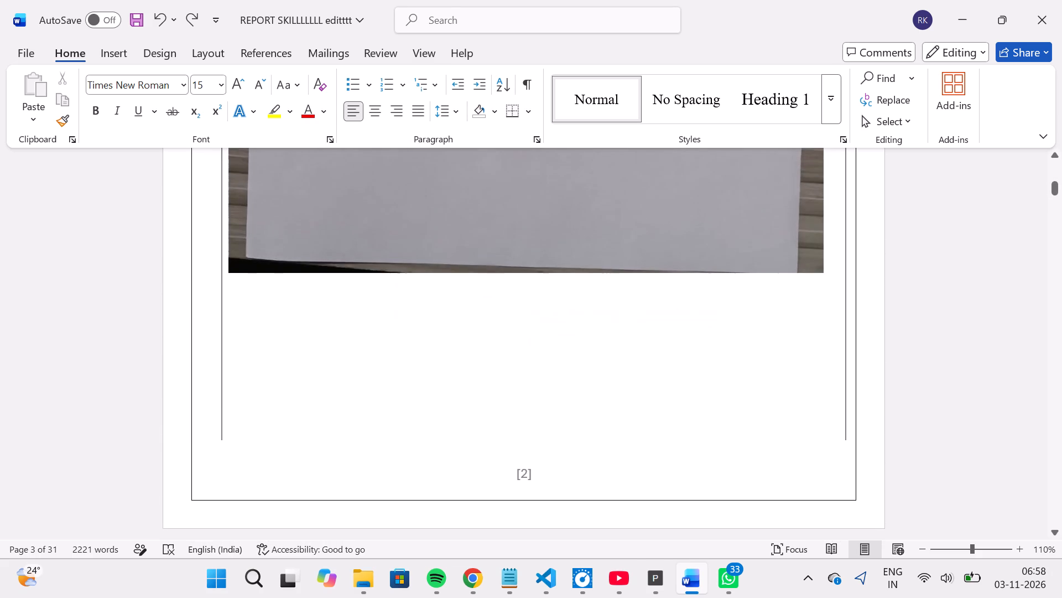
{"action": "scroll", "coordinate": [663, 311], "scroll_direction": "up", "scroll_amount": 3}
{"action": "scroll", "coordinate": [663, 312], "scroll_direction": "down", "scroll_amount": 4}
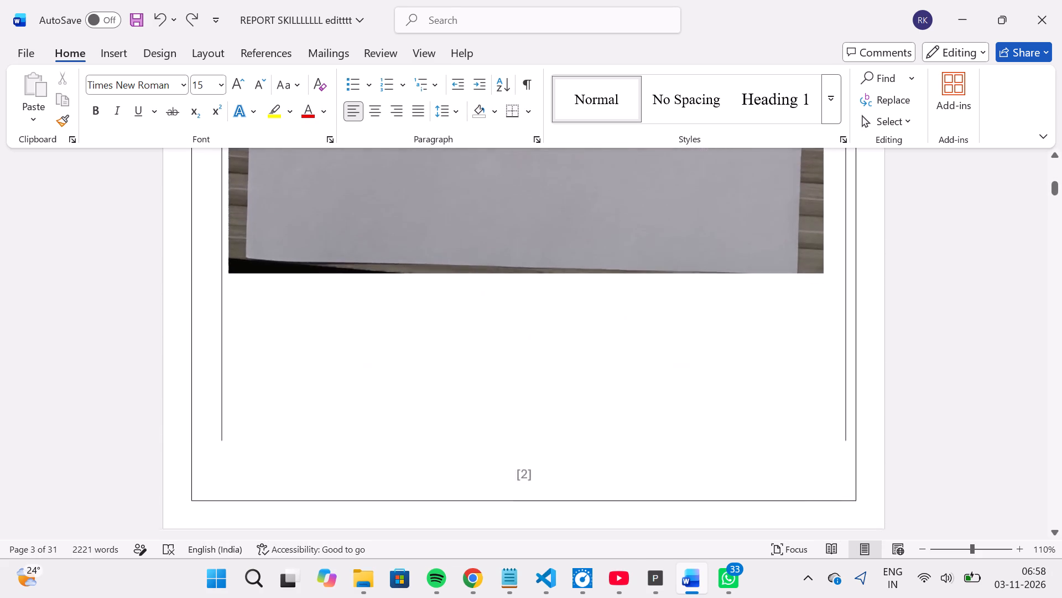
{"action": "scroll", "coordinate": [663, 315], "scroll_direction": "down", "scroll_amount": 5}
{"action": "scroll", "coordinate": [663, 315], "scroll_direction": "up", "scroll_amount": 7}
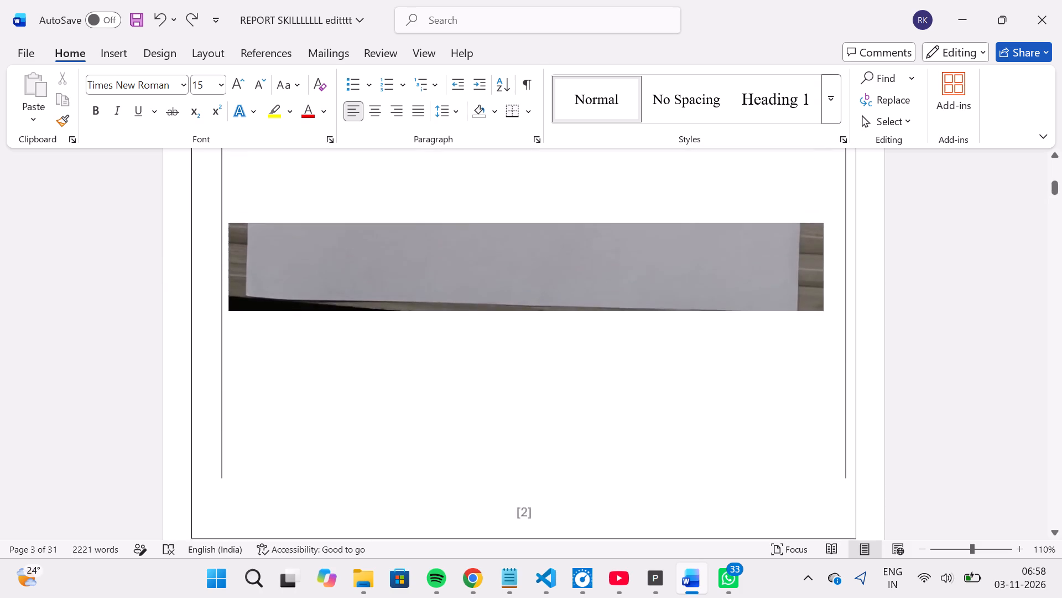
{"action": "scroll", "coordinate": [663, 315], "scroll_direction": "down", "scroll_amount": 4}
{"action": "scroll", "coordinate": [663, 315], "scroll_direction": "up", "scroll_amount": 3}
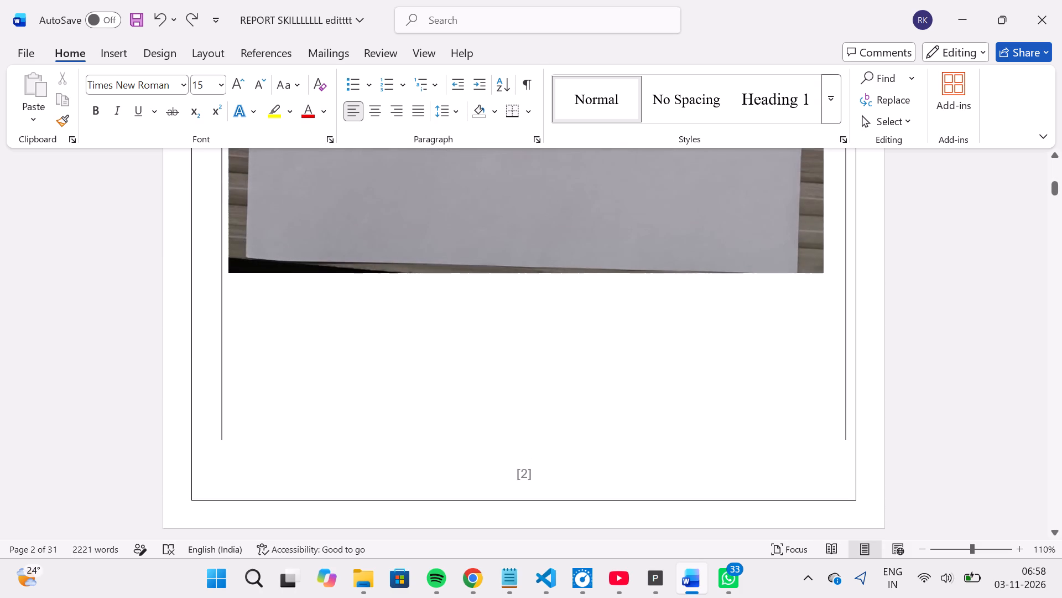
Delete the stray letter "f" above the certificate photo on page 2.
{"action": "left_click", "coordinate": [321, 325]}
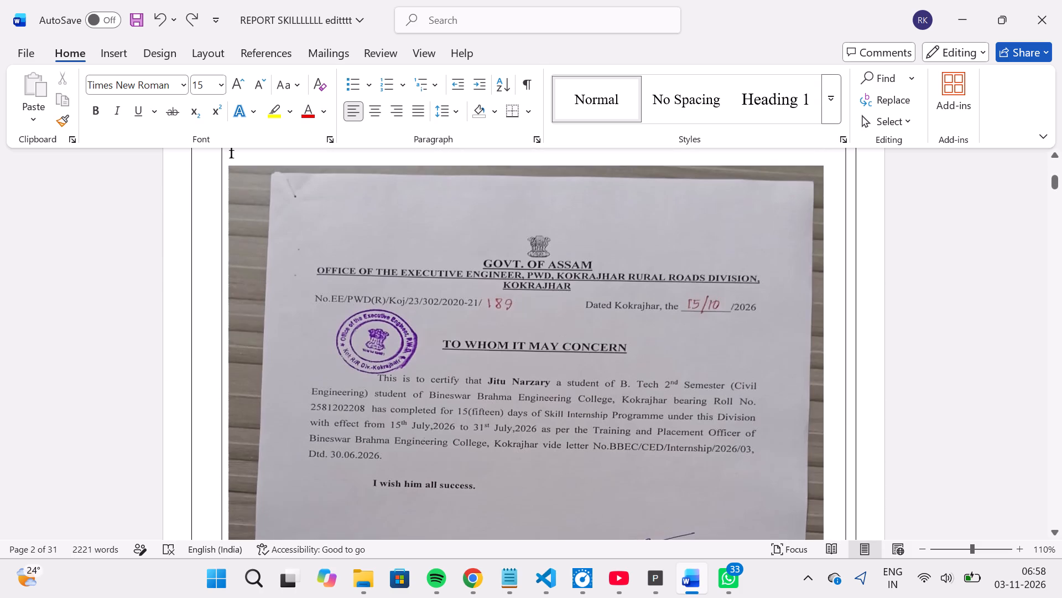
{"action": "scroll", "coordinate": [321, 325], "scroll_direction": "up", "scroll_amount": 2}
{"action": "left_click", "coordinate": [242, 242]}
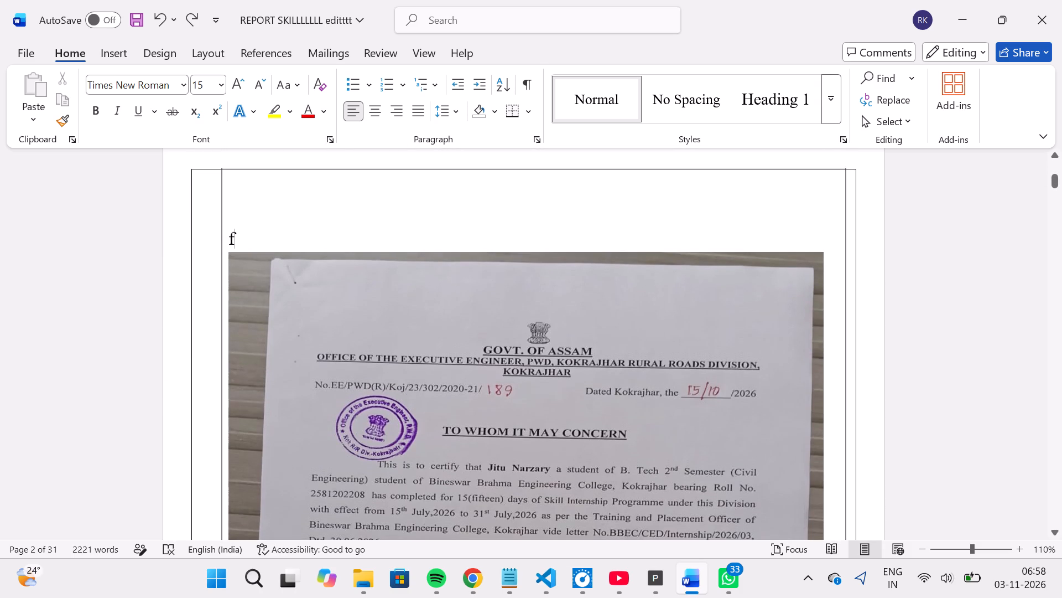
{"action": "key", "text": "BackSpace"}
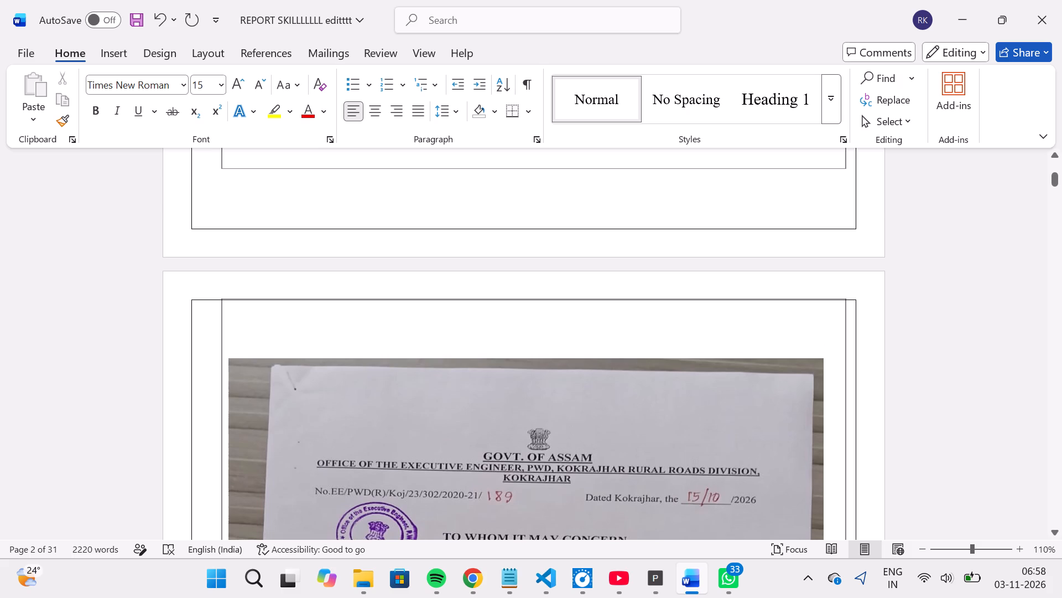
Review the layout of the front pages from the cover through the certificate photos to the Head of Department's page.
{"action": "scroll", "coordinate": [439, 198], "scroll_direction": "up", "scroll_amount": 5}
{"action": "scroll", "coordinate": [460, 269], "scroll_direction": "up", "scroll_amount": 6}
{"action": "scroll", "coordinate": [464, 287], "scroll_direction": "down", "scroll_amount": 5}
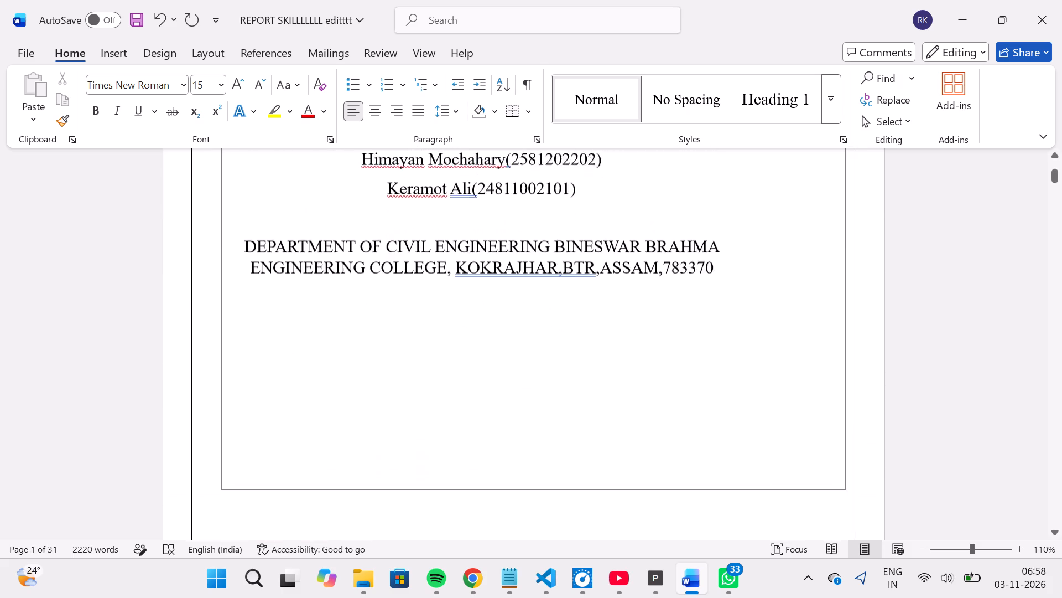
{"action": "scroll", "coordinate": [466, 287], "scroll_direction": "down", "scroll_amount": 14}
{"action": "scroll", "coordinate": [470, 301], "scroll_direction": "up", "scroll_amount": 1}
{"action": "scroll", "coordinate": [470, 301], "scroll_direction": "down", "scroll_amount": 19}
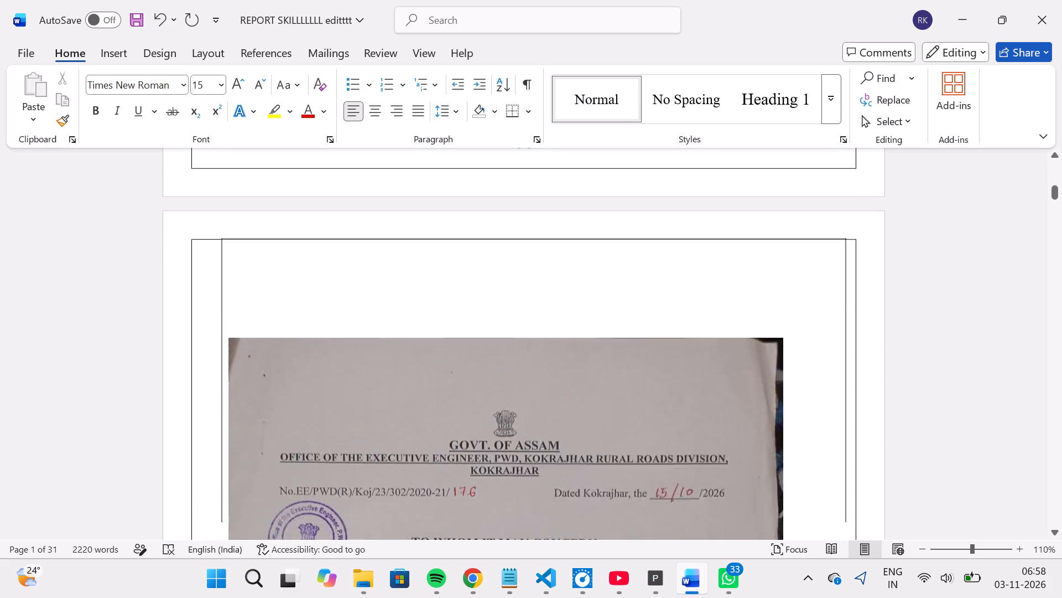
{"action": "scroll", "coordinate": [474, 310], "scroll_direction": "down", "scroll_amount": 4}
{"action": "scroll", "coordinate": [475, 312], "scroll_direction": "up", "scroll_amount": 1}
{"action": "scroll", "coordinate": [475, 312], "scroll_direction": "down", "scroll_amount": 3}
{"action": "scroll", "coordinate": [475, 314], "scroll_direction": "up", "scroll_amount": 1}
{"action": "scroll", "coordinate": [474, 314], "scroll_direction": "down", "scroll_amount": 19}
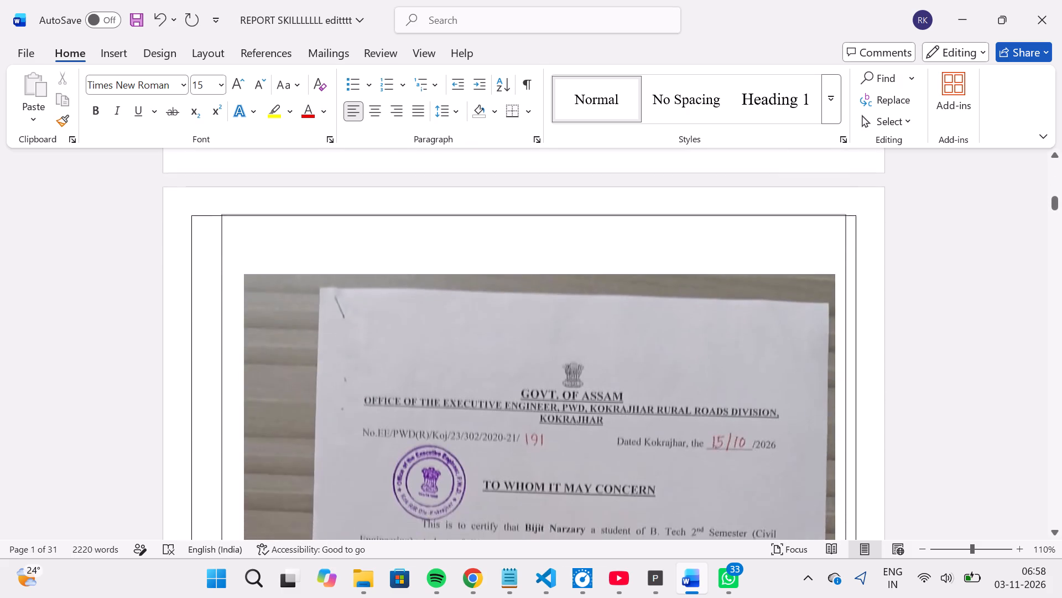
{"action": "scroll", "coordinate": [473, 311], "scroll_direction": "down", "scroll_amount": 2}
{"action": "scroll", "coordinate": [473, 311], "scroll_direction": "up", "scroll_amount": 1}
{"action": "scroll", "coordinate": [473, 311], "scroll_direction": "down", "scroll_amount": 5}
{"action": "scroll", "coordinate": [473, 313], "scroll_direction": "up", "scroll_amount": 1}
{"action": "scroll", "coordinate": [473, 314], "scroll_direction": "down", "scroll_amount": 15}
{"action": "scroll", "coordinate": [474, 308], "scroll_direction": "up", "scroll_amount": 1}
{"action": "scroll", "coordinate": [474, 308], "scroll_direction": "down", "scroll_amount": 5}
{"action": "scroll", "coordinate": [475, 312], "scroll_direction": "up", "scroll_amount": 1}
{"action": "scroll", "coordinate": [475, 312], "scroll_direction": "down", "scroll_amount": 3}
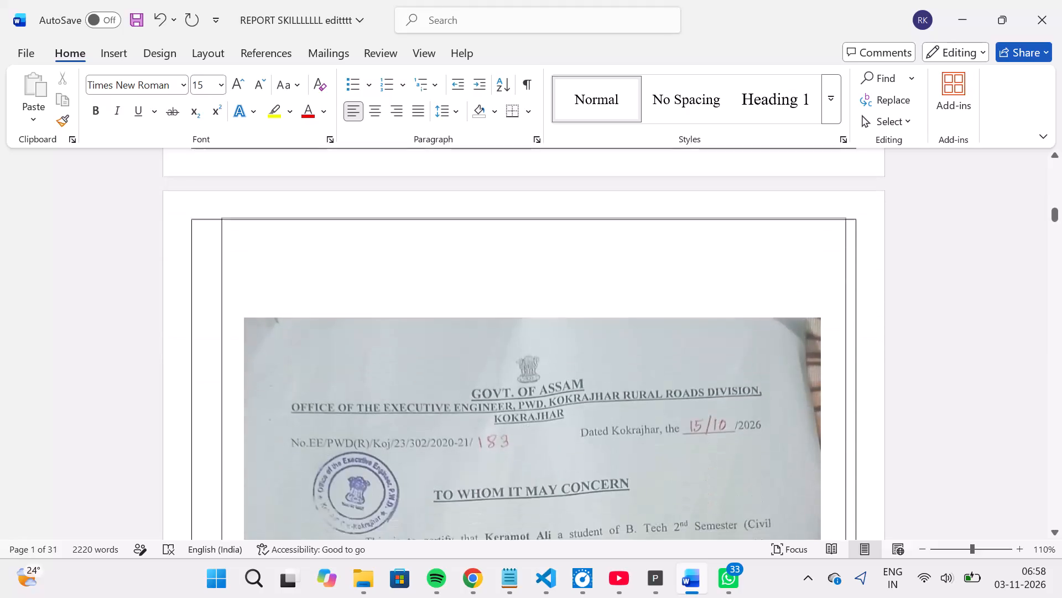
{"action": "scroll", "coordinate": [474, 313], "scroll_direction": "down", "scroll_amount": 2}
{"action": "scroll", "coordinate": [473, 320], "scroll_direction": "up", "scroll_amount": 1}
{"action": "scroll", "coordinate": [473, 320], "scroll_direction": "down", "scroll_amount": 20}
{"action": "scroll", "coordinate": [473, 320], "scroll_direction": "down", "scroll_amount": 11}
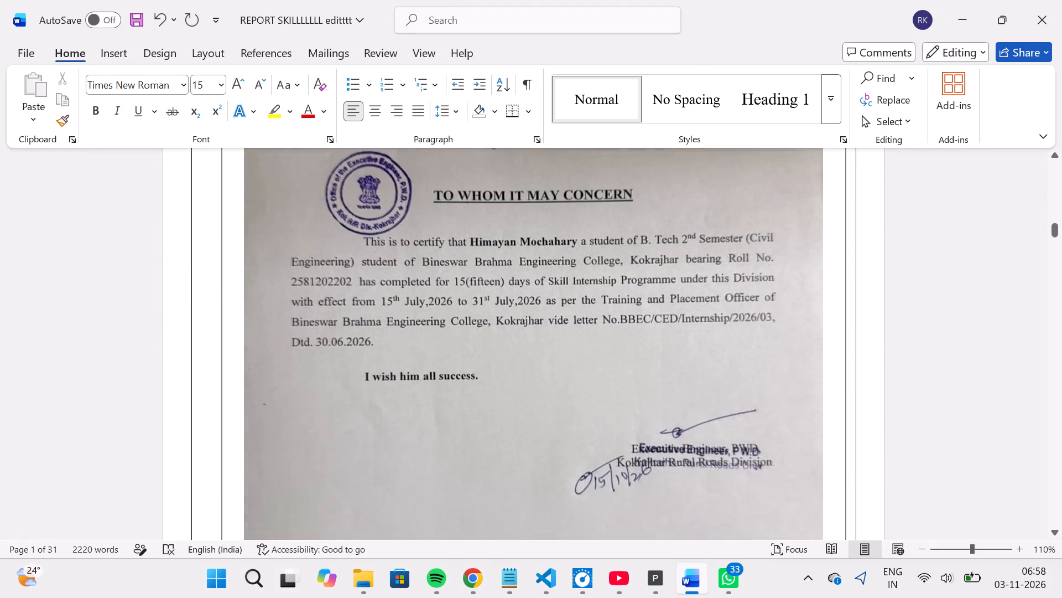
{"action": "scroll", "coordinate": [473, 319], "scroll_direction": "down", "scroll_amount": 20}
{"action": "scroll", "coordinate": [473, 319], "scroll_direction": "down", "scroll_amount": 10}
{"action": "scroll", "coordinate": [478, 335], "scroll_direction": "up", "scroll_amount": 1}
{"action": "scroll", "coordinate": [478, 336], "scroll_direction": "down", "scroll_amount": 2}
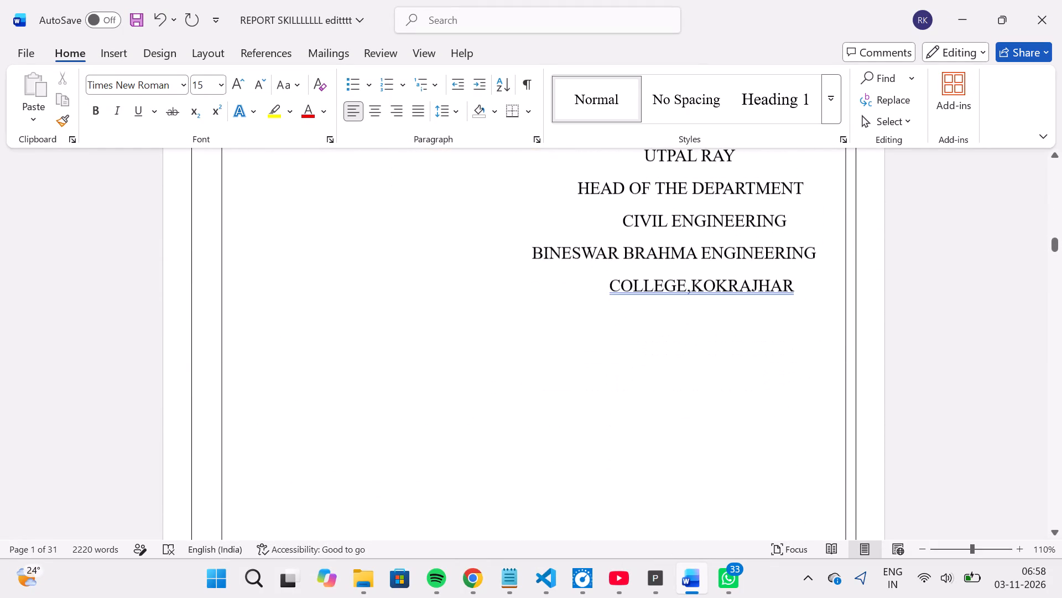
Review the layout of the acknowledgement, table of contents and abstract pages.
{"action": "scroll", "coordinate": [478, 336], "scroll_direction": "down", "scroll_amount": 20}
{"action": "scroll", "coordinate": [480, 348], "scroll_direction": "up", "scroll_amount": 1}
{"action": "scroll", "coordinate": [480, 348], "scroll_direction": "down", "scroll_amount": 12}
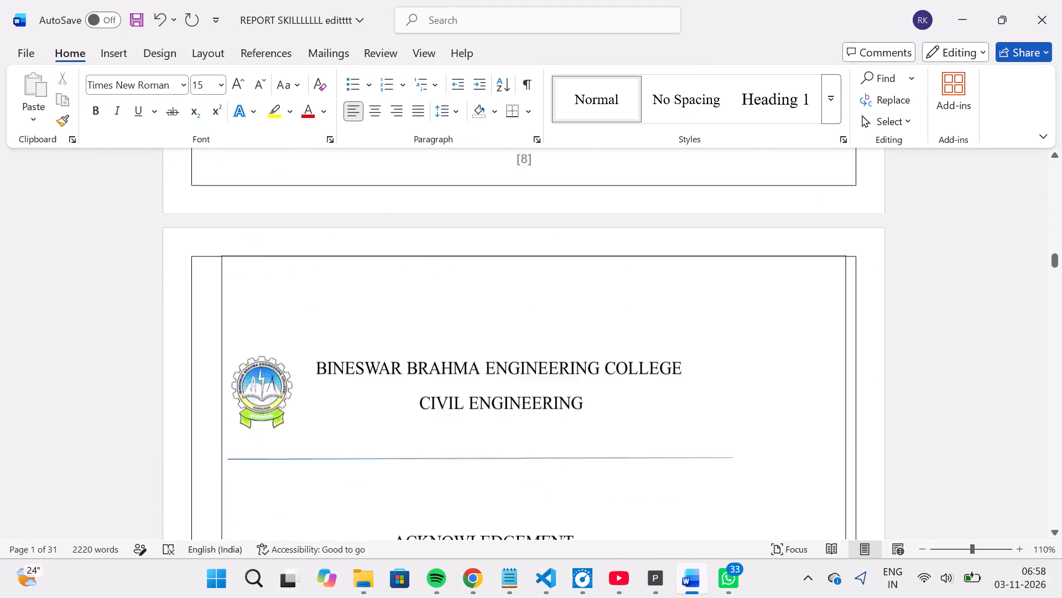
{"action": "scroll", "coordinate": [480, 362], "scroll_direction": "down", "scroll_amount": 9}
{"action": "scroll", "coordinate": [480, 360], "scroll_direction": "up", "scroll_amount": 1}
{"action": "scroll", "coordinate": [480, 361], "scroll_direction": "down", "scroll_amount": 1}
{"action": "scroll", "coordinate": [480, 361], "scroll_direction": "up", "scroll_amount": 1}
{"action": "scroll", "coordinate": [480, 361], "scroll_direction": "down", "scroll_amount": 17}
{"action": "scroll", "coordinate": [481, 379], "scroll_direction": "up", "scroll_amount": 1}
{"action": "scroll", "coordinate": [481, 379], "scroll_direction": "down", "scroll_amount": 6}
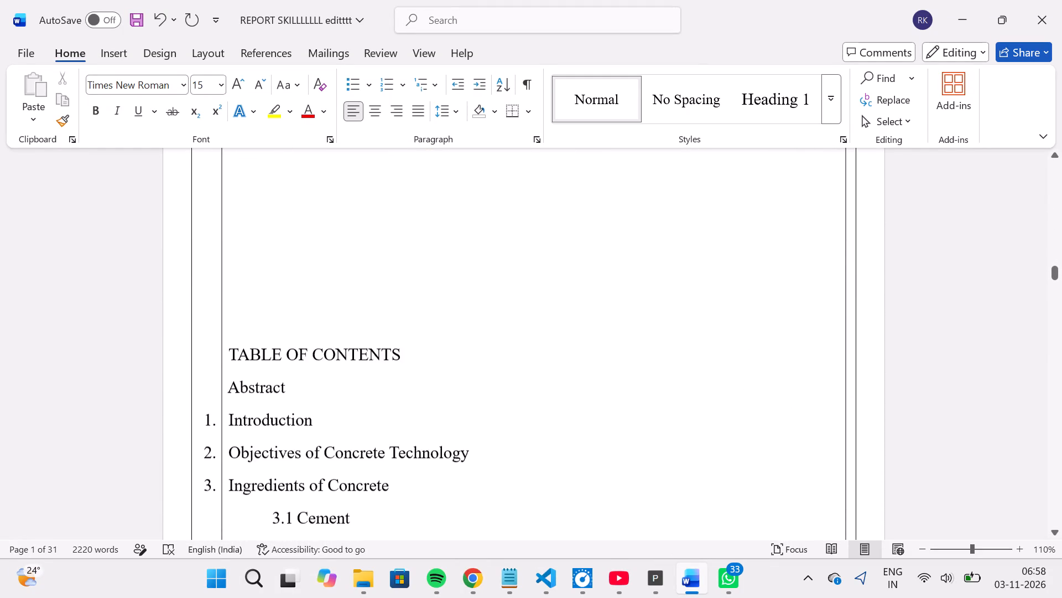
{"action": "scroll", "coordinate": [482, 373], "scroll_direction": "down", "scroll_amount": 20}
{"action": "scroll", "coordinate": [482, 373], "scroll_direction": "down", "scroll_amount": 3}
{"action": "scroll", "coordinate": [481, 384], "scroll_direction": "up", "scroll_amount": 1}
{"action": "scroll", "coordinate": [481, 385], "scroll_direction": "down", "scroll_amount": 8}
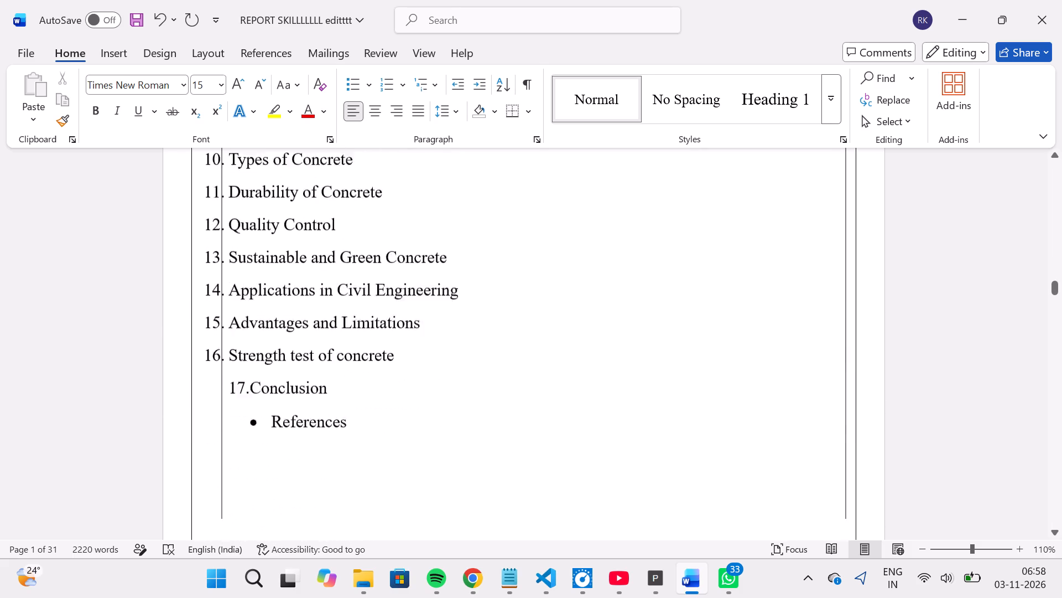
{"action": "scroll", "coordinate": [483, 386], "scroll_direction": "down", "scroll_amount": 8}
{"action": "scroll", "coordinate": [483, 393], "scroll_direction": "up", "scroll_amount": 1}
{"action": "scroll", "coordinate": [483, 394], "scroll_direction": "down", "scroll_amount": 5}
{"action": "scroll", "coordinate": [484, 392], "scroll_direction": "up", "scroll_amount": 1}
{"action": "scroll", "coordinate": [484, 393], "scroll_direction": "down", "scroll_amount": 7}
{"action": "scroll", "coordinate": [483, 401], "scroll_direction": "up", "scroll_amount": 1}
{"action": "scroll", "coordinate": [483, 401], "scroll_direction": "down", "scroll_amount": 7}
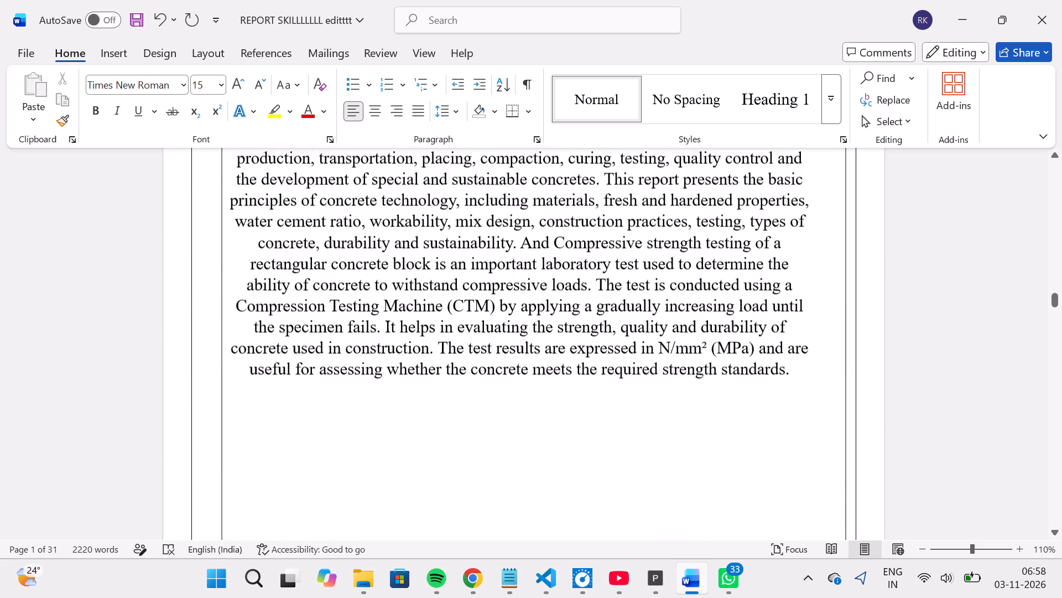
Review the body text pages from the concrete ingredients chapter through the compressive strength test's procedure, observations and precautions.
{"action": "scroll", "coordinate": [482, 393], "scroll_direction": "down", "scroll_amount": 4}
{"action": "scroll", "coordinate": [482, 399], "scroll_direction": "up", "scroll_amount": 1}
{"action": "scroll", "coordinate": [482, 399], "scroll_direction": "down", "scroll_amount": 18}
{"action": "scroll", "coordinate": [481, 405], "scroll_direction": "down", "scroll_amount": 5}
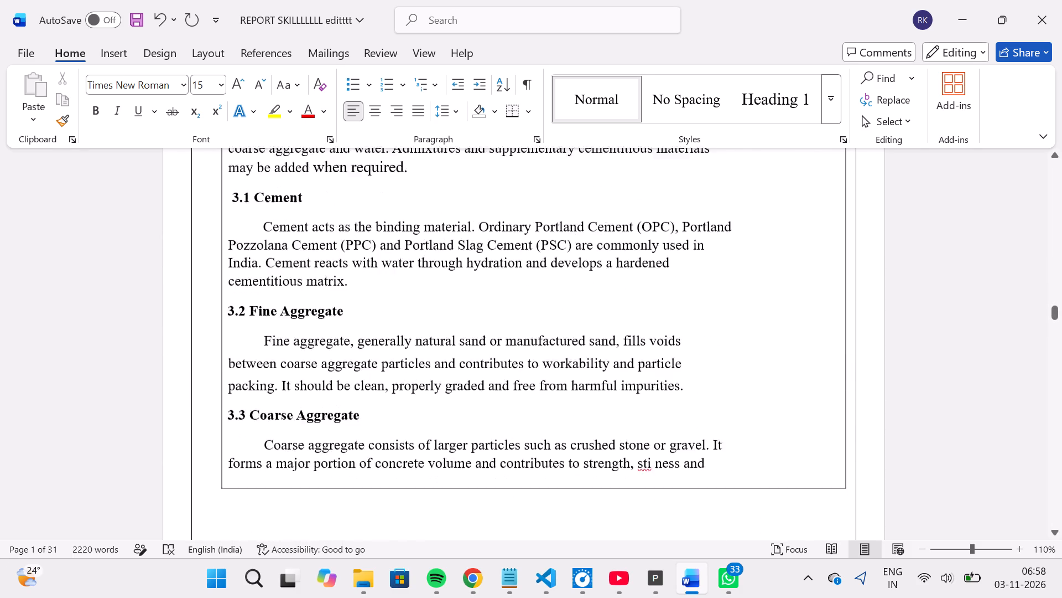
{"action": "scroll", "coordinate": [480, 409], "scroll_direction": "down", "scroll_amount": 2}
{"action": "scroll", "coordinate": [479, 410], "scroll_direction": "up", "scroll_amount": 1}
{"action": "scroll", "coordinate": [479, 411], "scroll_direction": "down", "scroll_amount": 20}
{"action": "scroll", "coordinate": [479, 411], "scroll_direction": "down", "scroll_amount": 8}
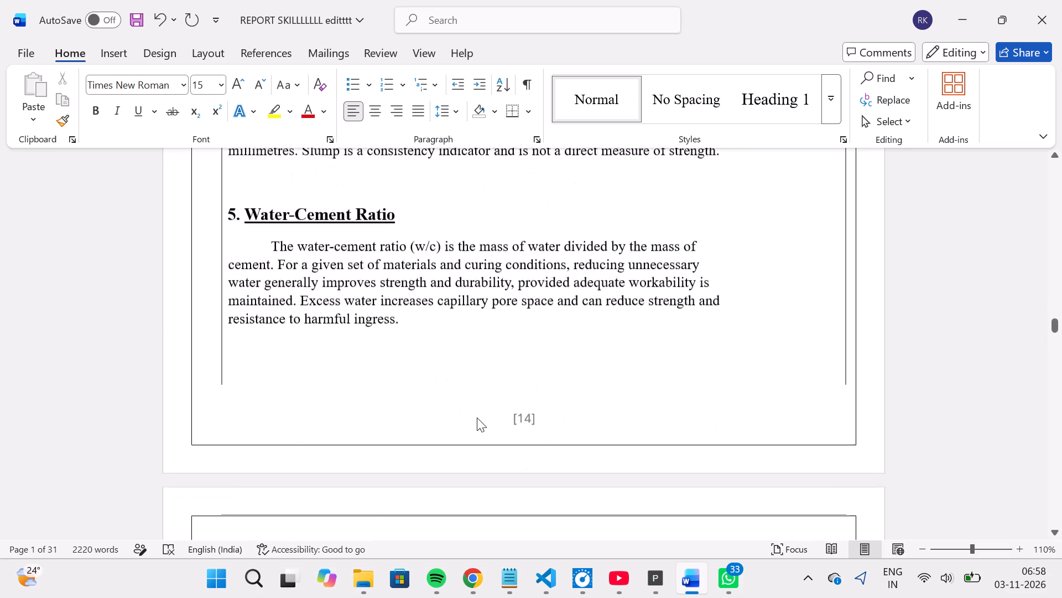
{"action": "scroll", "coordinate": [477, 417], "scroll_direction": "down", "scroll_amount": 20}
{"action": "scroll", "coordinate": [477, 417], "scroll_direction": "down", "scroll_amount": 1}
{"action": "scroll", "coordinate": [476, 428], "scroll_direction": "up", "scroll_amount": 1}
{"action": "scroll", "coordinate": [476, 429], "scroll_direction": "down", "scroll_amount": 9}
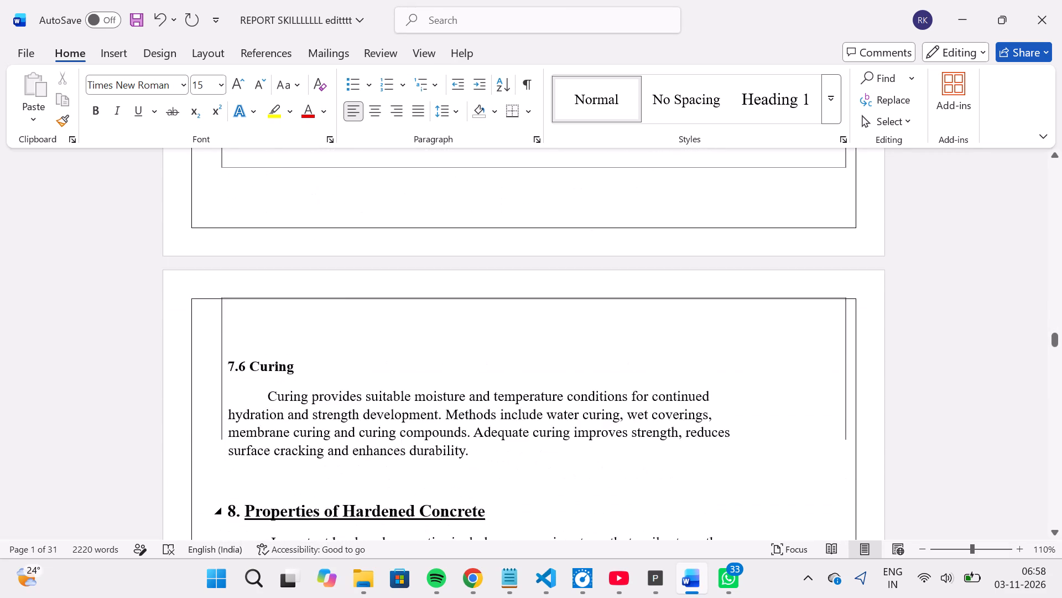
{"action": "scroll", "coordinate": [476, 434], "scroll_direction": "down", "scroll_amount": 14}
{"action": "scroll", "coordinate": [476, 440], "scroll_direction": "up", "scroll_amount": 1}
{"action": "scroll", "coordinate": [476, 440], "scroll_direction": "down", "scroll_amount": 14}
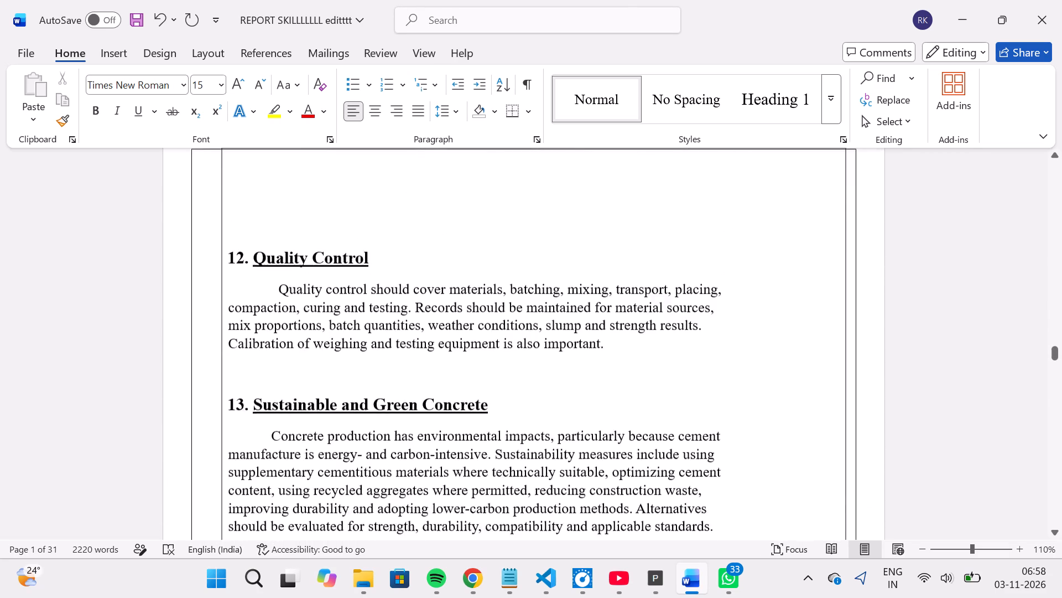
{"action": "scroll", "coordinate": [480, 439], "scroll_direction": "down", "scroll_amount": 19}
{"action": "scroll", "coordinate": [477, 439], "scroll_direction": "down", "scroll_amount": 11}
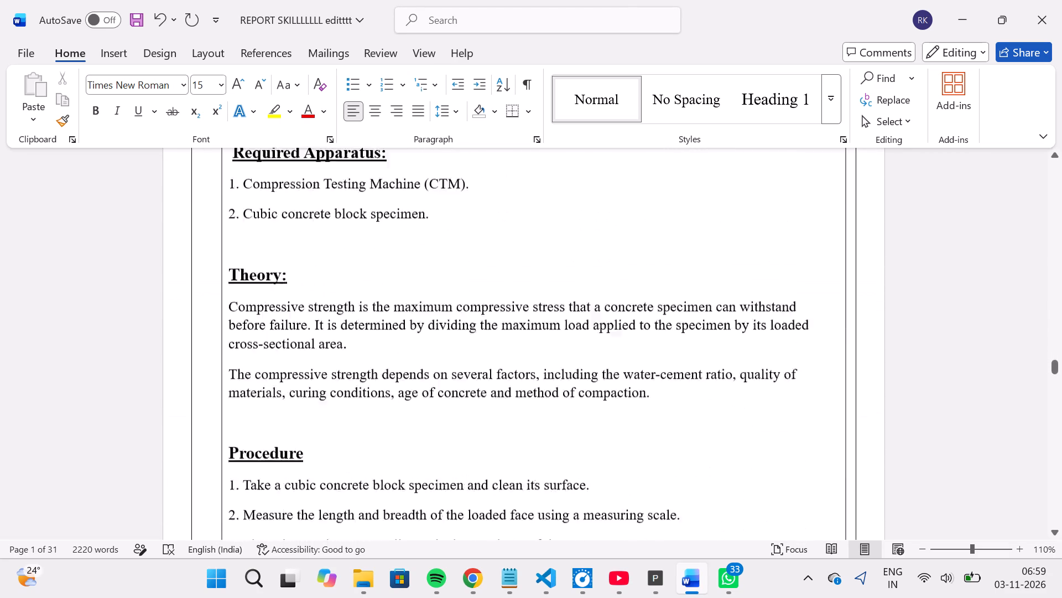
{"action": "scroll", "coordinate": [479, 443], "scroll_direction": "down", "scroll_amount": 19}
{"action": "scroll", "coordinate": [480, 446], "scroll_direction": "down", "scroll_amount": 3}
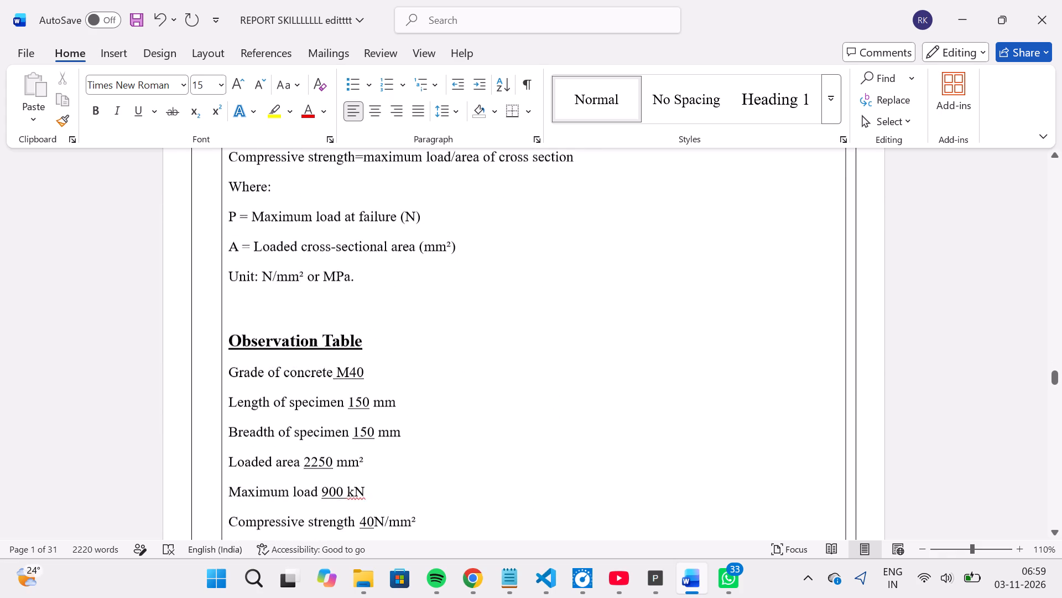
{"action": "scroll", "coordinate": [480, 447], "scroll_direction": "down", "scroll_amount": 15}
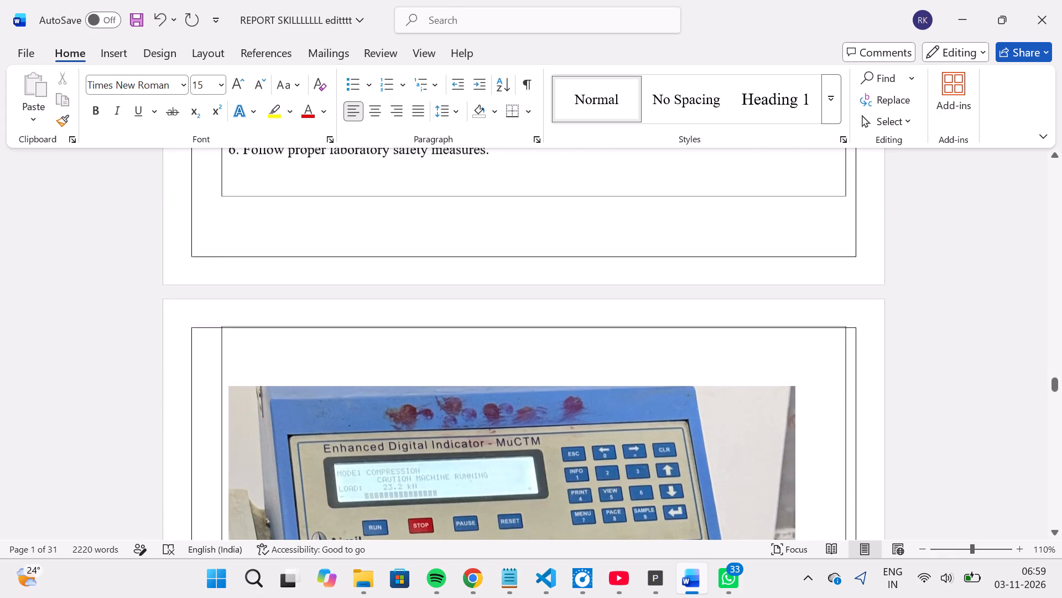
Examine the placement of the two compression testing machine photos on pages 20 and 21.
{"action": "scroll", "coordinate": [482, 445], "scroll_direction": "down", "scroll_amount": 20}
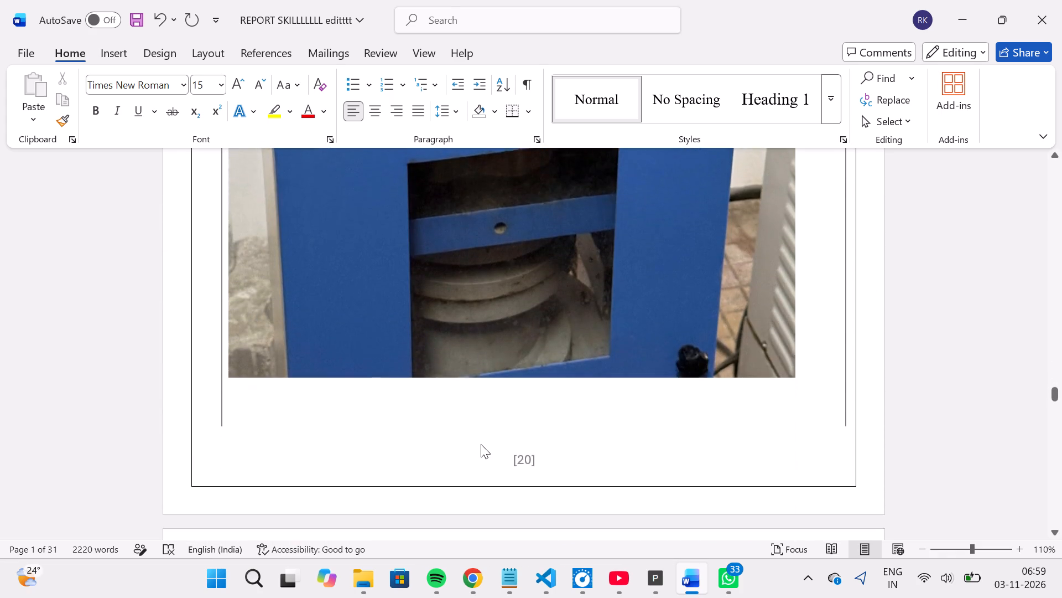
{"action": "left_click", "coordinate": [394, 295]}
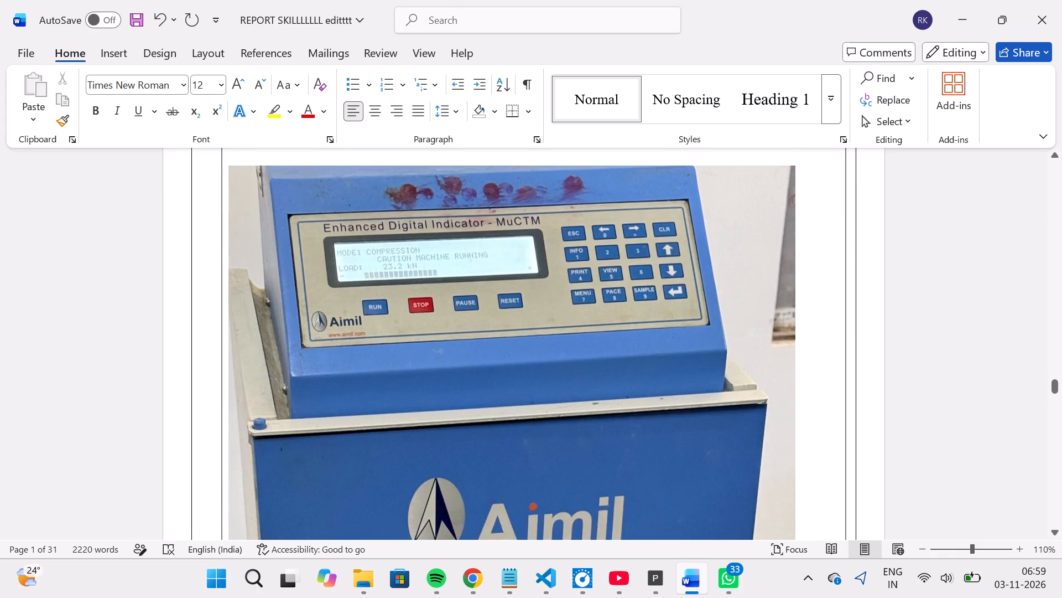
{"action": "scroll", "coordinate": [397, 328], "scroll_direction": "up", "scroll_amount": 3}
{"action": "scroll", "coordinate": [397, 333], "scroll_direction": "down", "scroll_amount": 18}
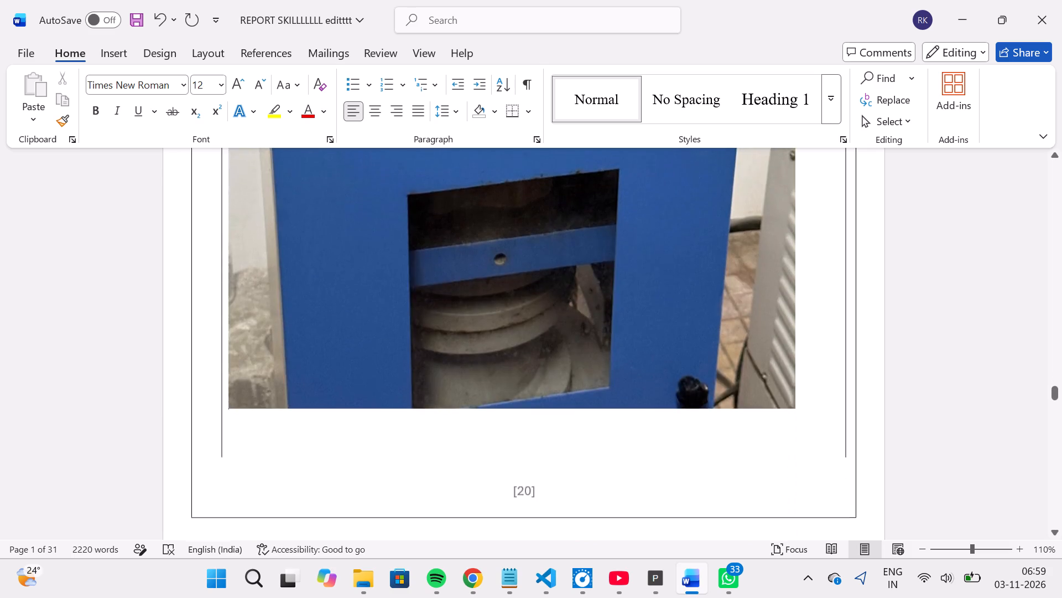
{"action": "scroll", "coordinate": [395, 358], "scroll_direction": "down", "scroll_amount": 19}
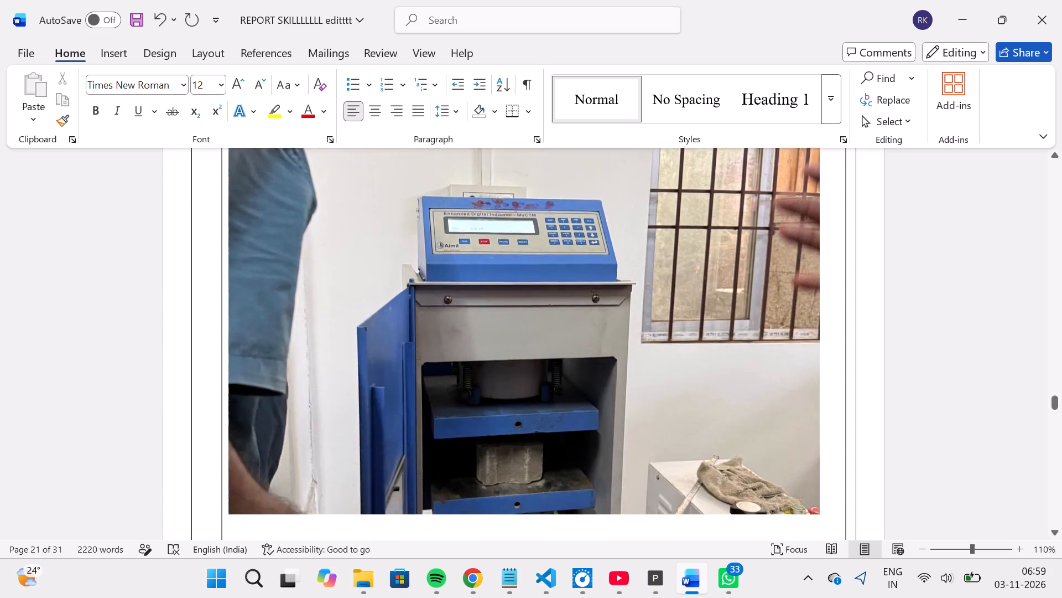
{"action": "scroll", "coordinate": [395, 359], "scroll_direction": "down", "scroll_amount": 8}
{"action": "scroll", "coordinate": [396, 359], "scroll_direction": "up", "scroll_amount": 1}
{"action": "scroll", "coordinate": [396, 359], "scroll_direction": "down", "scroll_amount": 9}
Examine the broken brick photo in the basket and the spacing above and below it.
{"action": "scroll", "coordinate": [396, 364], "scroll_direction": "up", "scroll_amount": 1}
{"action": "scroll", "coordinate": [396, 364], "scroll_direction": "down", "scroll_amount": 7}
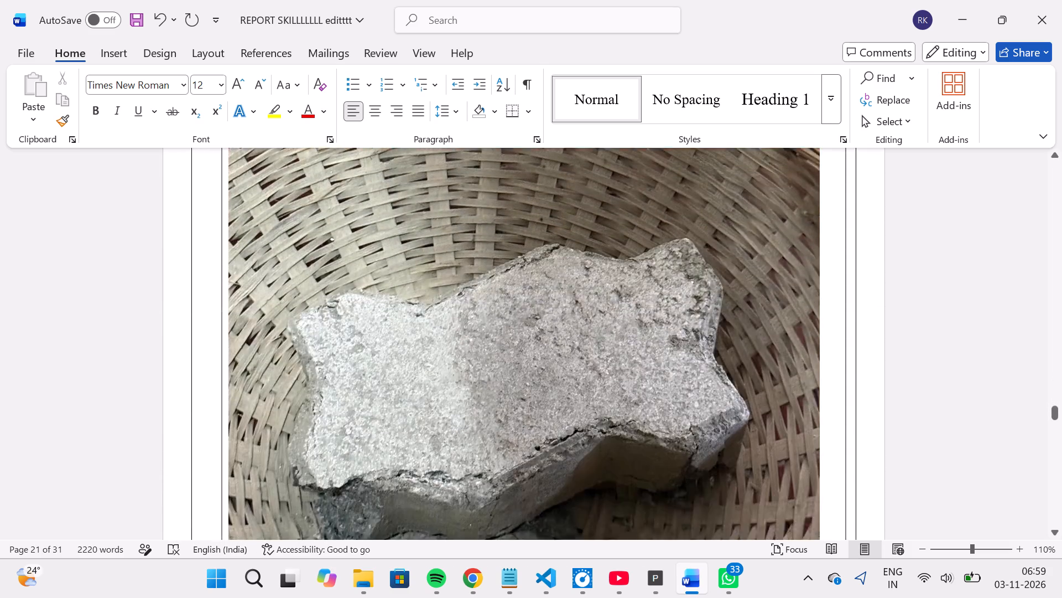
{"action": "scroll", "coordinate": [394, 365], "scroll_direction": "down", "scroll_amount": 16}
{"action": "scroll", "coordinate": [391, 369], "scroll_direction": "up", "scroll_amount": 1}
{"action": "scroll", "coordinate": [391, 369], "scroll_direction": "down", "scroll_amount": 1}
{"action": "scroll", "coordinate": [391, 369], "scroll_direction": "up", "scroll_amount": 16}
{"action": "scroll", "coordinate": [391, 365], "scroll_direction": "up", "scroll_amount": 10}
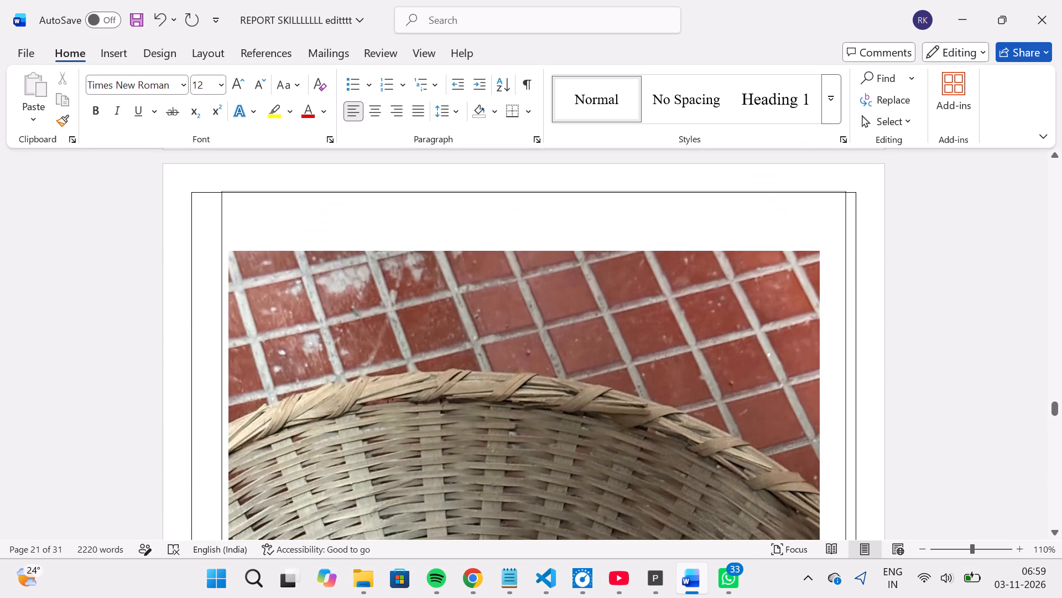
{"action": "scroll", "coordinate": [392, 365], "scroll_direction": "up", "scroll_amount": 4}
{"action": "scroll", "coordinate": [394, 373], "scroll_direction": "down", "scroll_amount": 16}
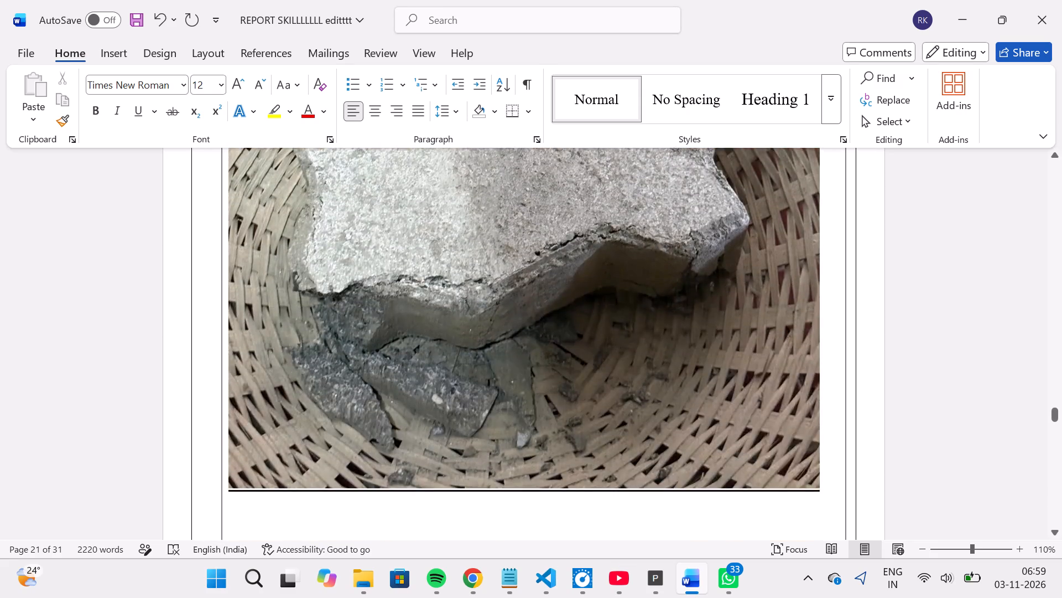
{"action": "scroll", "coordinate": [392, 378], "scroll_direction": "down", "scroll_amount": 2}
{"action": "scroll", "coordinate": [392, 377], "scroll_direction": "up", "scroll_amount": 1}
Delete the empty paragraphs at the top of the blank page following the References.
{"action": "scroll", "coordinate": [392, 377], "scroll_direction": "down", "scroll_amount": 17}
{"action": "scroll", "coordinate": [392, 383], "scroll_direction": "up", "scroll_amount": 1}
{"action": "scroll", "coordinate": [392, 383], "scroll_direction": "down", "scroll_amount": 5}
{"action": "scroll", "coordinate": [391, 384], "scroll_direction": "up", "scroll_amount": 1}
{"action": "scroll", "coordinate": [391, 384], "scroll_direction": "down", "scroll_amount": 6}
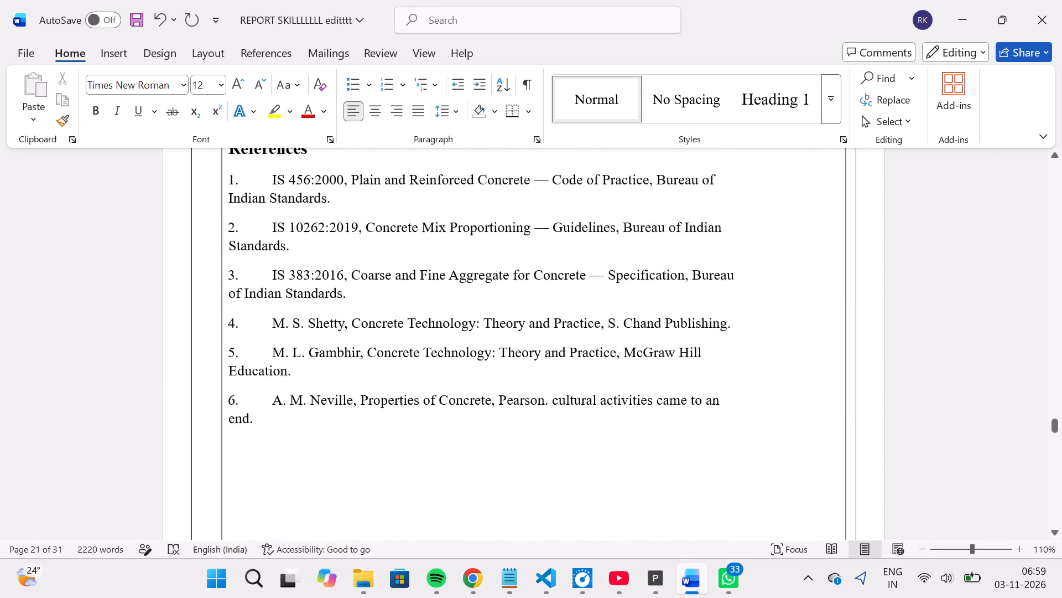
{"action": "scroll", "coordinate": [391, 386], "scroll_direction": "down", "scroll_amount": 8}
{"action": "left_click", "coordinate": [259, 280]}
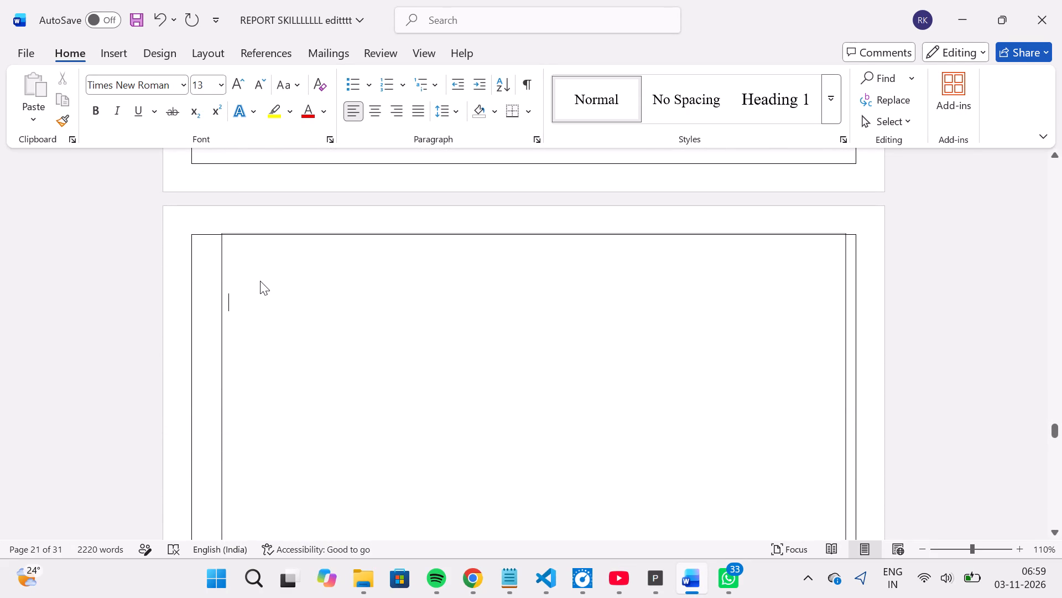
{"action": "key", "text": "BackSpace"}
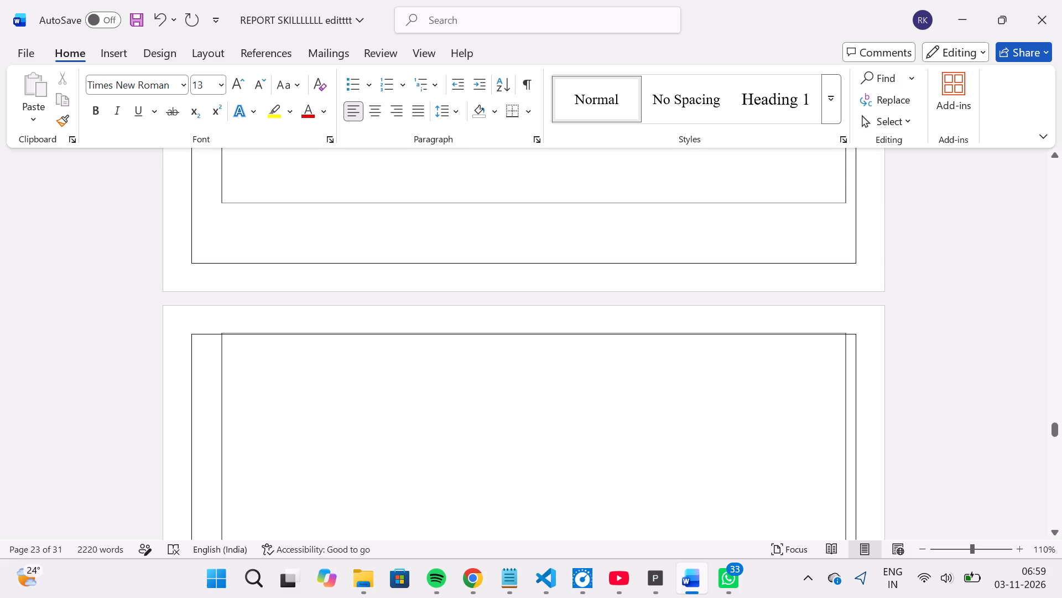
{"action": "left_click", "coordinate": [314, 408]}
{"action": "key", "text": "BackSpace"}
{"action": "key", "text": "BackSpace"}
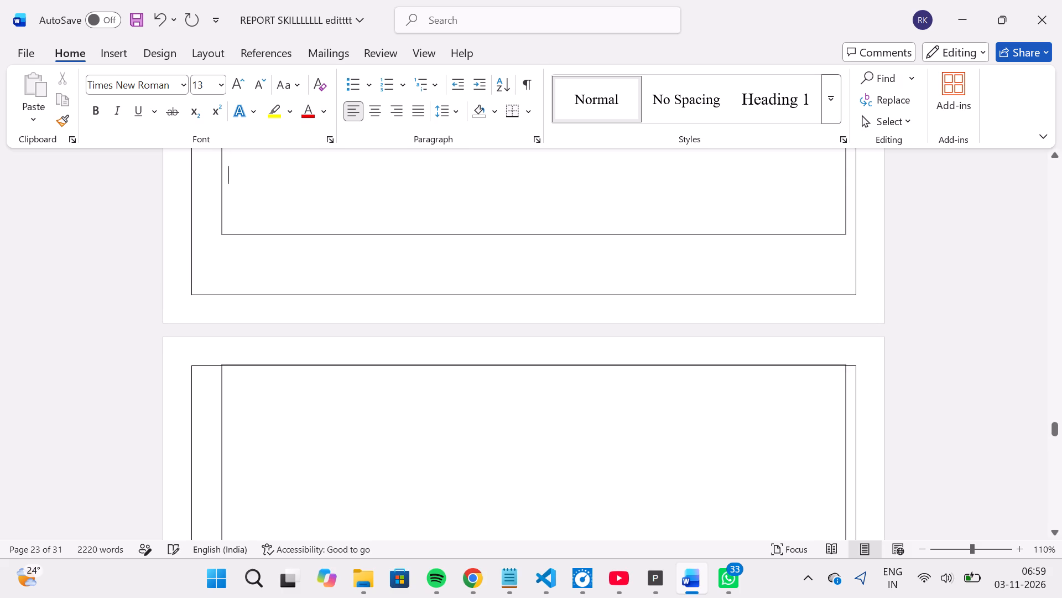
Check the empty space below the last reference and the blank pages that follow it.
{"action": "scroll", "coordinate": [553, 338], "scroll_direction": "up", "scroll_amount": 5}
{"action": "scroll", "coordinate": [540, 384], "scroll_direction": "up", "scroll_amount": 4}
{"action": "scroll", "coordinate": [547, 360], "scroll_direction": "down", "scroll_amount": 5}
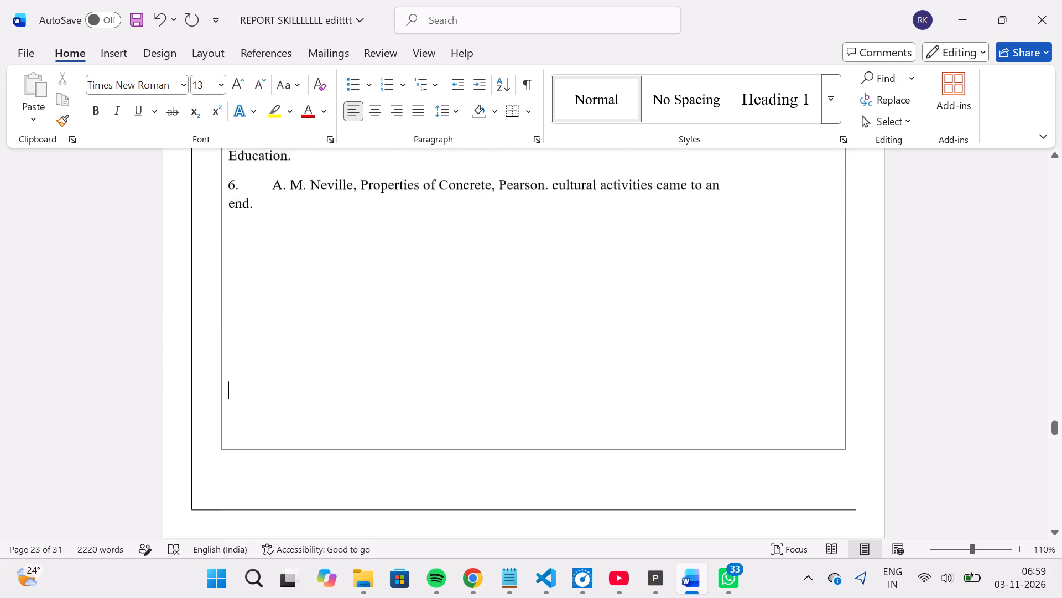
{"action": "scroll", "coordinate": [551, 363], "scroll_direction": "down", "scroll_amount": 11}
{"action": "scroll", "coordinate": [550, 349], "scroll_direction": "up", "scroll_amount": 1}
{"action": "scroll", "coordinate": [550, 349], "scroll_direction": "down", "scroll_amount": 9}
{"action": "scroll", "coordinate": [539, 401], "scroll_direction": "up", "scroll_amount": 1}
{"action": "scroll", "coordinate": [538, 403], "scroll_direction": "down", "scroll_amount": 17}
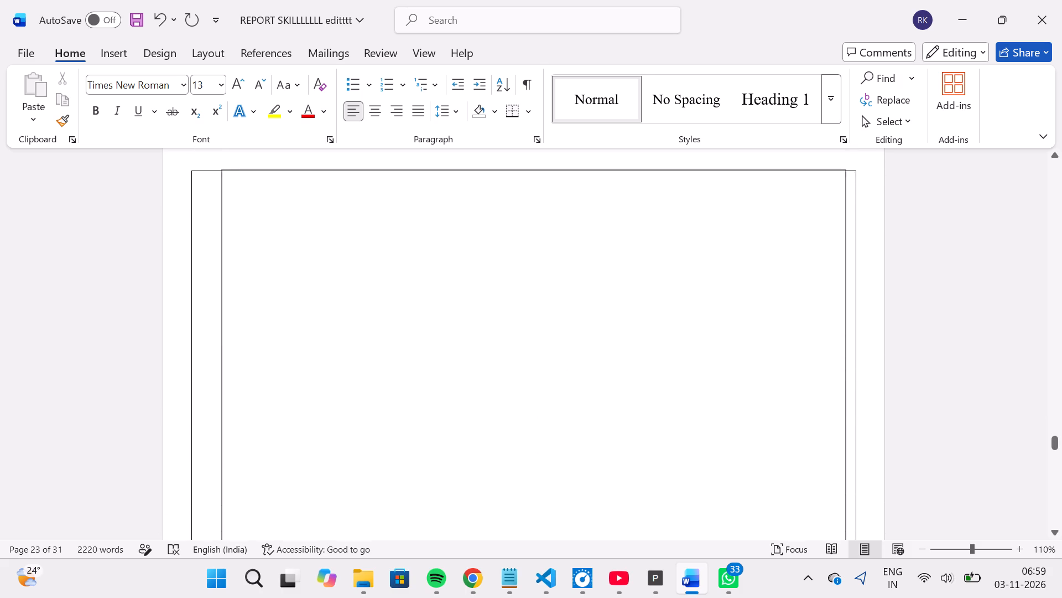
{"action": "scroll", "coordinate": [558, 399], "scroll_direction": "down", "scroll_amount": 8}
Delete the empty paragraphs and the stray period on the blank pages near the end of the document.
{"action": "left_click_drag", "start_coordinate": [1055, 447], "coordinate": [1055, 550]}
{"action": "left_click", "coordinate": [499, 249]}
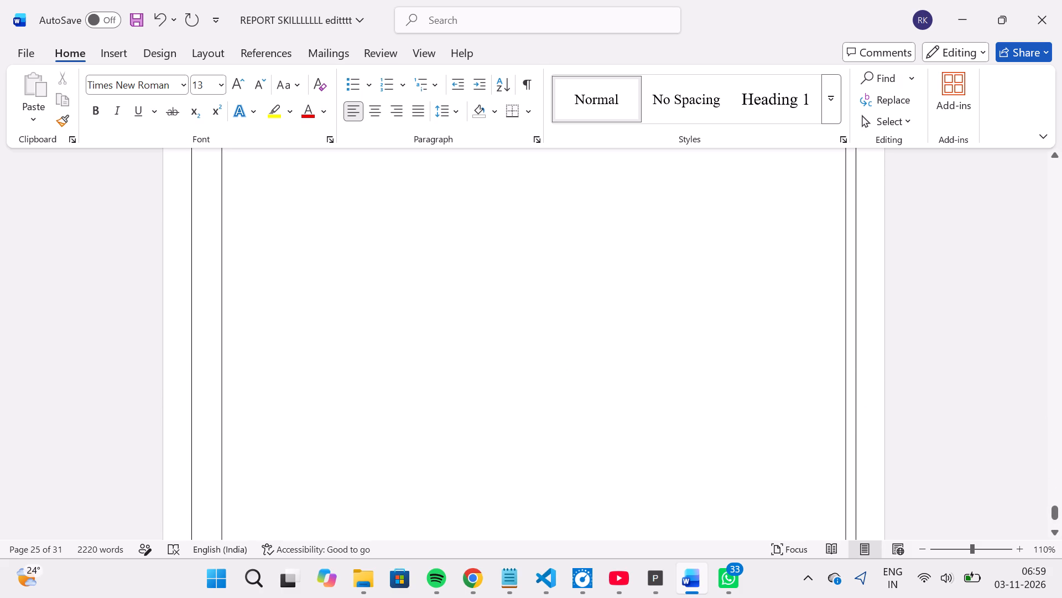
{"action": "key", "text": "BackSpace"}
{"action": "key", "text": "BackSpace"}
{"action": "key", "text": "BackSpace"}
{"action": "key", "text": "BackSpace"}
{"action": "key", "text": "BackSpace"}
{"action": "key", "text": "BackSpace"}
{"action": "key", "text": "BackSpace"}
{"action": "key", "text": "BackSpace"}
{"action": "key", "text": "BackSpace"}
{"action": "key", "text": "BackSpace"}
{"action": "key", "text": "BackSpace"}
{"action": "key", "text": "BackSpace"}
{"action": "key", "text": "BackSpace"}
{"action": "key", "text": "BackSpace"}
{"action": "key", "text": "BackSpace"}
{"action": "key", "text": "BackSpace"}
{"action": "key", "text": "BackSpace"}
{"action": "key", "text": "BackSpace"}
{"action": "key", "text": "BackSpace"}
{"action": "key", "text": "BackSpace"}
{"action": "key", "text": "BackSpace"}
{"action": "key", "text": "BackSpace"}
{"action": "key", "text": "BackSpace"}
{"action": "key", "text": "BackSpace"}
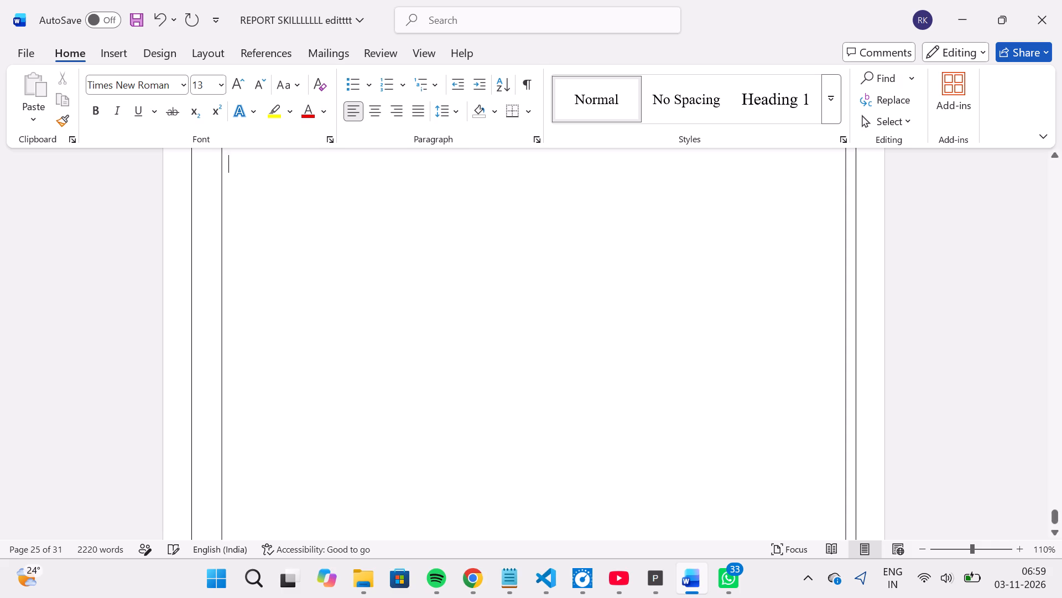
{"action": "key", "text": "BackSpace"}
{"action": "key", "text": "BackSpace"}
{"action": "key", "text": "BackSpace"}
{"action": "key", "text": "BackSpace"}
{"action": "key", "text": "BackSpace"}
{"action": "key", "text": "BackSpace"}
{"action": "key", "text": "BackSpace"}
{"action": "key", "text": "BackSpace"}
Delete the run of empty paragraphs preceding the removed period, working back through the blank pages toward the References.
{"action": "key", "text": "BackSpace"}
{"action": "key", "text": "BackSpace"}
{"action": "key", "text": "BackSpace"}
{"action": "key", "text": "BackSpace"}
{"action": "key", "text": "BackSpace"}
{"action": "key", "text": "BackSpace"}
{"action": "key", "text": "BackSpace"}
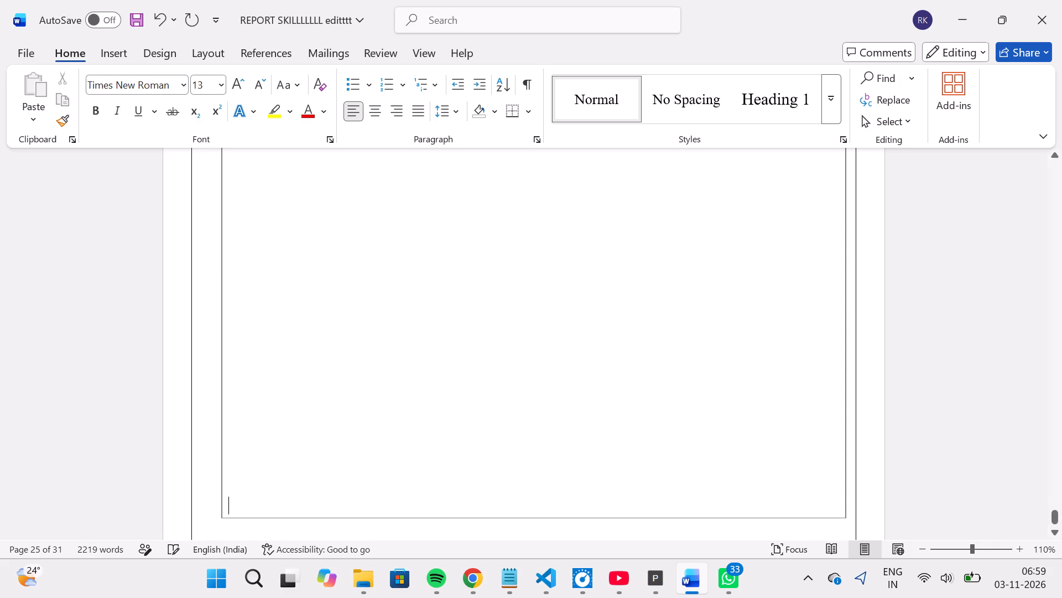
{"action": "key", "text": "BackSpace"}
{"action": "key", "text": "BackSpace"}
{"action": "key", "text": "BackSpace"}
{"action": "key", "text": "BackSpace"}
{"action": "key", "text": "BackSpace"}
{"action": "key", "text": "BackSpace"}
{"action": "key", "text": "BackSpace"}
{"action": "key", "text": "BackSpace"}
{"action": "key", "text": "BackSpace"}
{"action": "key", "text": "BackSpace"}
{"action": "key", "text": "BackSpace"}
{"action": "key", "text": "BackSpace"}
{"action": "key", "text": "BackSpace"}
{"action": "key", "text": "BackSpace"}
{"action": "key", "text": "BackSpace"}
{"action": "key", "text": "BackSpace"}
{"action": "key", "text": "BackSpace"}
{"action": "key", "text": "BackSpace"}
{"action": "key", "text": "BackSpace"}
{"action": "key", "text": "BackSpace"}
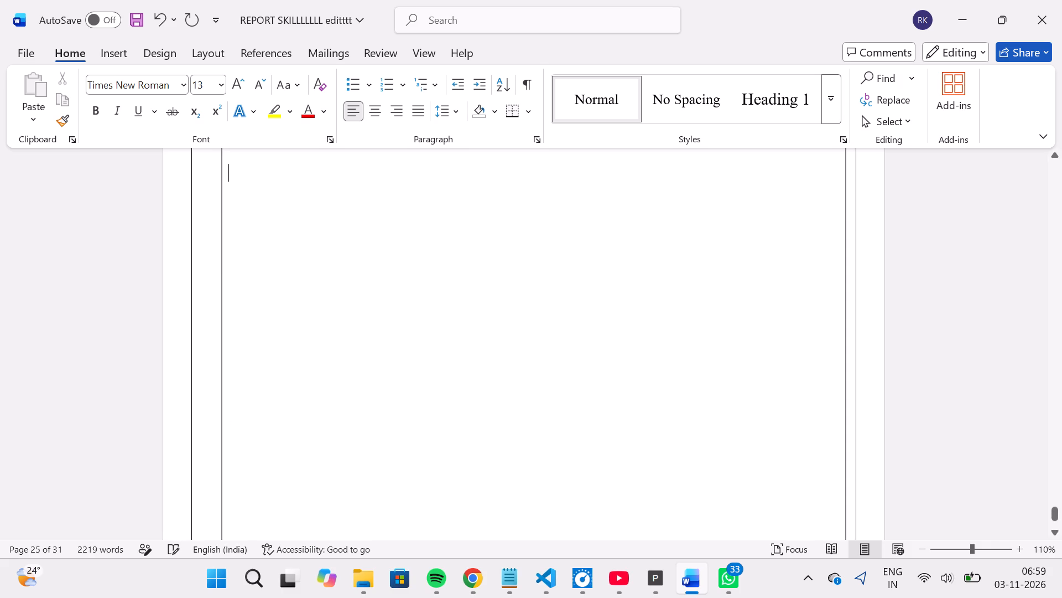
{"action": "key", "text": "BackSpace"}
{"action": "key", "text": "BackSpace"}
{"action": "key", "text": "BackSpace"}
{"action": "key", "text": "BackSpace"}
{"action": "key", "text": "BackSpace"}
{"action": "key", "text": "BackSpace"}
{"action": "key", "text": "BackSpace"}
{"action": "key", "text": "BackSpace"}
{"action": "key", "text": "BackSpace"}
{"action": "key", "text": "BackSpace"}
{"action": "key", "text": "BackSpace"}
{"action": "key", "text": "BackSpace"}
{"action": "key", "text": "BackSpace"}
{"action": "key", "text": "BackSpace"}
{"action": "key", "text": "BackSpace"}
{"action": "key", "text": "BackSpace"}
{"action": "key", "text": "BackSpace"}
{"action": "key", "text": "BackSpace"}
{"action": "key", "text": "BackSpace"}
{"action": "key", "text": "BackSpace"}
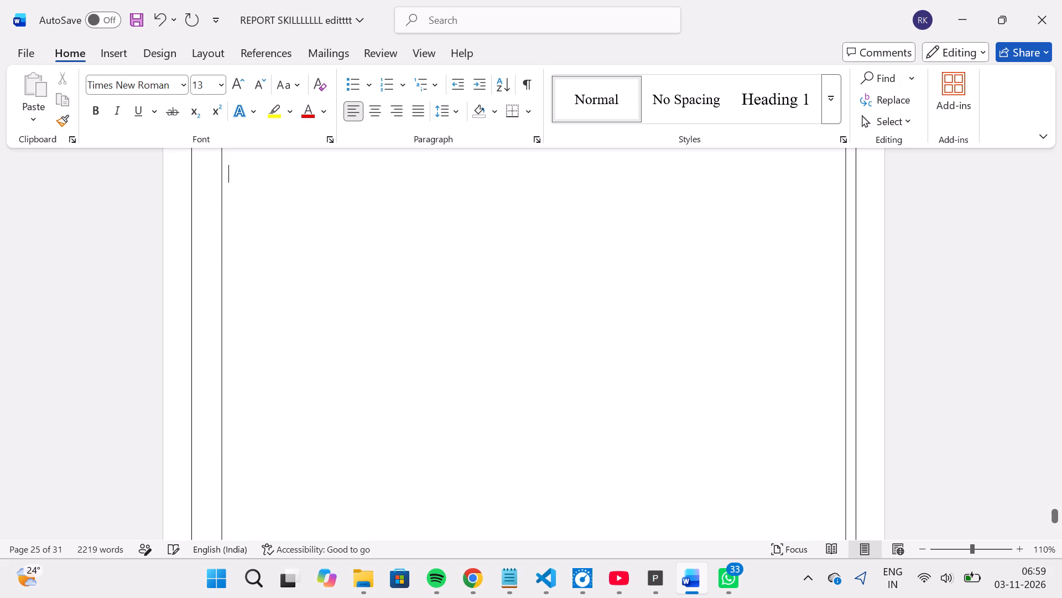
{"action": "key", "text": "BackSpace"}
{"action": "key", "text": "BackSpace"}
{"action": "key", "text": "BackSpace"}
{"action": "key", "text": "BackSpace"}
{"action": "key", "text": "BackSpace"}
{"action": "key", "text": "BackSpace"}
{"action": "key", "text": "BackSpace"}
{"action": "key", "text": "BackSpace"}
{"action": "key", "text": "BackSpace"}
{"action": "key", "text": "BackSpace"}
{"action": "key", "text": "BackSpace"}
{"action": "key", "text": "BackSpace"}
{"action": "key", "text": "BackSpace"}
{"action": "key", "text": "BackSpace"}
{"action": "key", "text": "BackSpace"}
{"action": "key", "text": "BackSpace"}
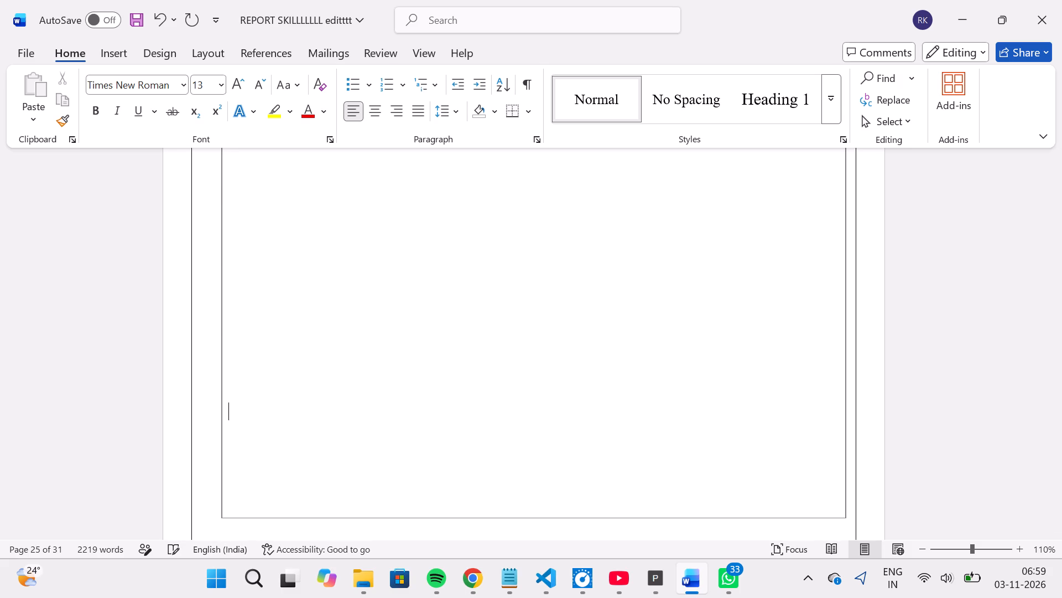
{"action": "key", "text": "BackSpace"}
{"action": "key", "text": "BackSpace"}
{"action": "key", "text": "BackSpace"}
{"action": "key", "text": "BackSpace"}
{"action": "key", "text": "BackSpace"}
{"action": "key", "text": "BackSpace"}
{"action": "key", "text": "BackSpace"}
{"action": "key", "text": "BackSpace"}
{"action": "key", "text": "BackSpace"}
{"action": "key", "text": "BackSpace"}
{"action": "key", "text": "BackSpace"}
{"action": "key", "text": "BackSpace"}
{"action": "key", "text": "BackSpace"}
{"action": "key", "text": "BackSpace"}
{"action": "key", "text": "BackSpace"}
{"action": "key", "text": "BackSpace"}
{"action": "key", "text": "BackSpace"}
{"action": "key", "text": "BackSpace"}
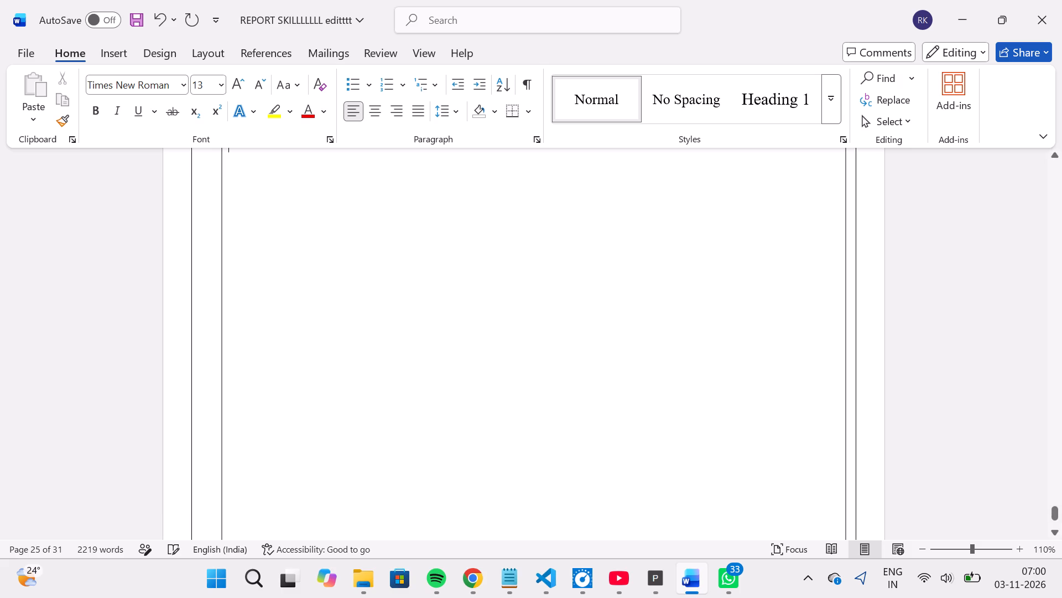
{"action": "key", "text": "BackSpace"}
{"action": "key", "text": "BackSpace"}
{"action": "key", "text": "BackSpace"}
{"action": "key", "text": "BackSpace"}
{"action": "key", "text": "BackSpace"}
{"action": "key", "text": "BackSpace"}
{"action": "key", "text": "BackSpace"}
{"action": "key", "text": "BackSpace"}
{"action": "key", "text": "BackSpace"}
{"action": "key", "text": "BackSpace"}
{"action": "key", "text": "BackSpace"}
{"action": "key", "text": "BackSpace"}
{"action": "key", "text": "BackSpace"}
{"action": "key", "text": "BackSpace"}
{"action": "key", "text": "BackSpace"}
{"action": "key", "text": "BackSpace"}
{"action": "key", "text": "BackSpace"}
{"action": "key", "text": "BackSpace"}
{"action": "key", "text": "BackSpace"}
{"action": "key", "text": "BackSpace"}
{"action": "key", "text": "BackSpace"}
{"action": "key", "text": "BackSpace"}
{"action": "key", "text": "BackSpace"}
{"action": "key", "text": "BackSpace"}
{"action": "key", "text": "BackSpace"}
{"action": "key", "text": "BackSpace"}
{"action": "key", "text": "BackSpace"}
{"action": "key", "text": "BackSpace"}
{"action": "key", "text": "BackSpace"}
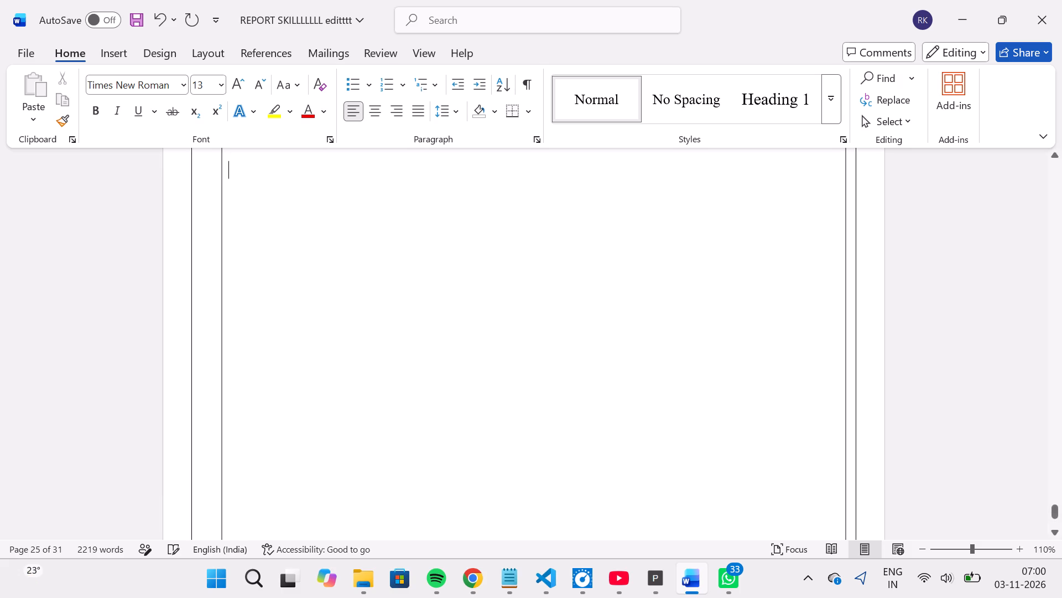
Delete the remaining empty paragraphs on the blank pages, working back to just below the last reference.
{"action": "key", "text": "BackSpace"}
{"action": "key", "text": "BackSpace"}
{"action": "key", "text": "BackSpace"}
{"action": "key", "text": "BackSpace"}
{"action": "key", "text": "BackSpace"}
{"action": "key", "text": "BackSpace"}
{"action": "key", "text": "BackSpace"}
{"action": "key", "text": "BackSpace"}
{"action": "key", "text": "BackSpace"}
{"action": "key", "text": "BackSpace"}
{"action": "key", "text": "BackSpace"}
{"action": "key", "text": "BackSpace"}
{"action": "key", "text": "BackSpace"}
{"action": "key", "text": "BackSpace"}
{"action": "key", "text": "BackSpace"}
{"action": "key", "text": "BackSpace"}
{"action": "key", "text": "BackSpace"}
{"action": "key", "text": "BackSpace"}
{"action": "key", "text": "BackSpace"}
{"action": "key", "text": "BackSpace"}
{"action": "key", "text": "BackSpace"}
{"action": "key", "text": "BackSpace"}
{"action": "key", "text": "BackSpace"}
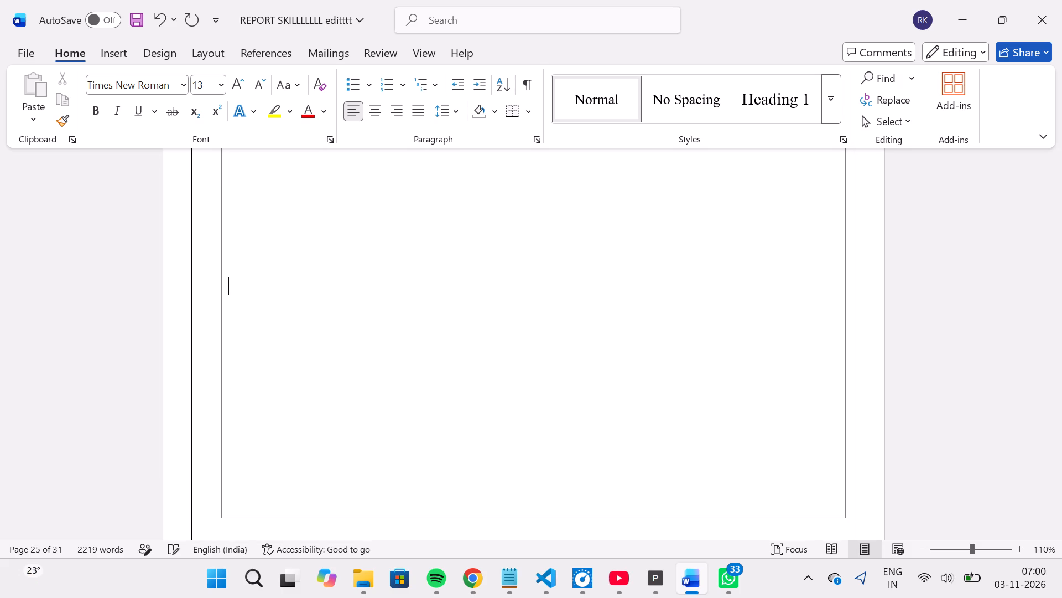
{"action": "key", "text": "BackSpace"}
{"action": "key", "text": "BackSpace"}
{"action": "key", "text": "BackSpace"}
{"action": "key", "text": "BackSpace"}
{"action": "key", "text": "BackSpace"}
{"action": "key", "text": "BackSpace"}
{"action": "key", "text": "BackSpace"}
{"action": "key", "text": "BackSpace"}
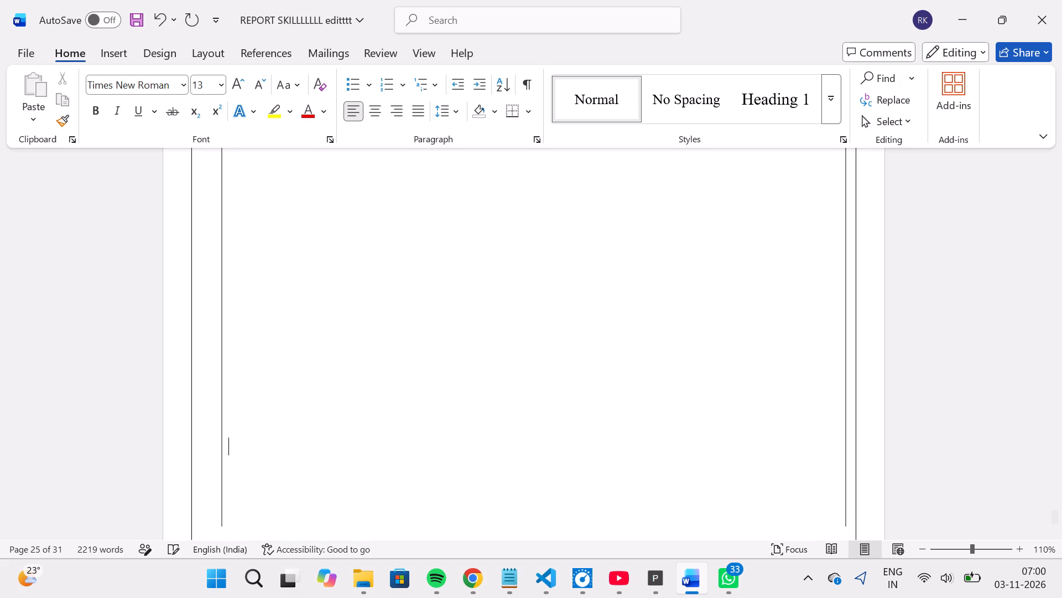
{"action": "key", "text": "BackSpace"}
{"action": "key", "text": "BackSpace"}
{"action": "key", "text": "BackSpace"}
{"action": "key", "text": "BackSpace"}
{"action": "key", "text": "BackSpace"}
{"action": "key", "text": "BackSpace"}
{"action": "key", "text": "BackSpace"}
{"action": "key", "text": "BackSpace"}
{"action": "key", "text": "BackSpace"}
{"action": "key", "text": "BackSpace"}
{"action": "key", "text": "BackSpace"}
{"action": "key", "text": "BackSpace"}
{"action": "key", "text": "BackSpace"}
{"action": "key", "text": "BackSpace"}
{"action": "key", "text": "BackSpace"}
{"action": "key", "text": "BackSpace"}
{"action": "key", "text": "BackSpace"}
{"action": "key", "text": "BackSpace"}
{"action": "key", "text": "BackSpace"}
{"action": "key", "text": "BackSpace"}
{"action": "key", "text": "BackSpace"}
{"action": "key", "text": "BackSpace"}
{"action": "key", "text": "BackSpace"}
{"action": "key", "text": "BackSpace"}
{"action": "key", "text": "BackSpace"}
{"action": "key", "text": "BackSpace"}
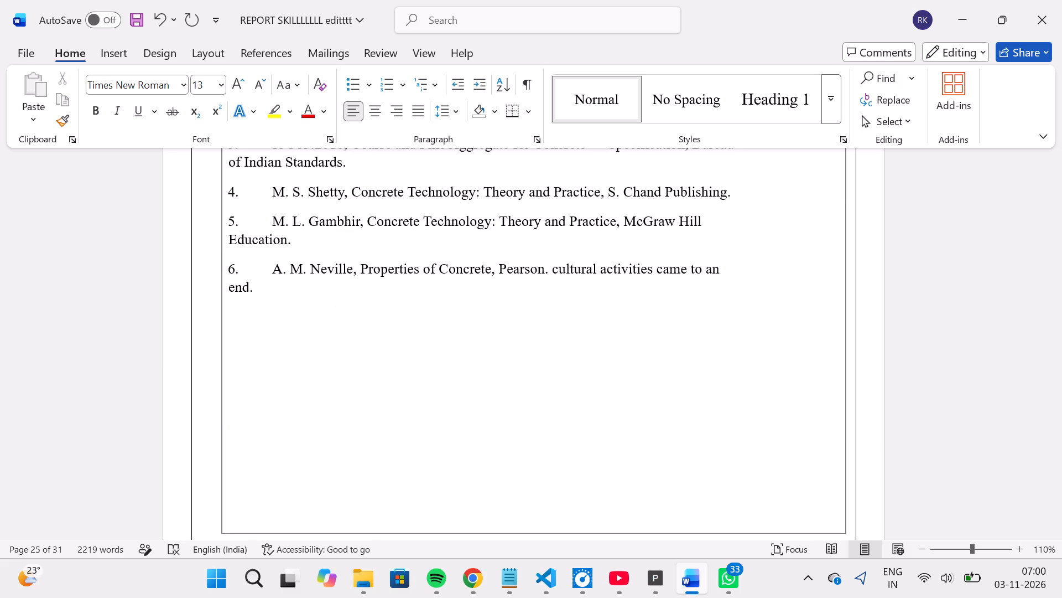
Review the end of the References and the photo pages that precede the Conclusion.
{"action": "scroll", "coordinate": [499, 315], "scroll_direction": "down", "scroll_amount": 12}
{"action": "scroll", "coordinate": [498, 317], "scroll_direction": "up", "scroll_amount": 7}
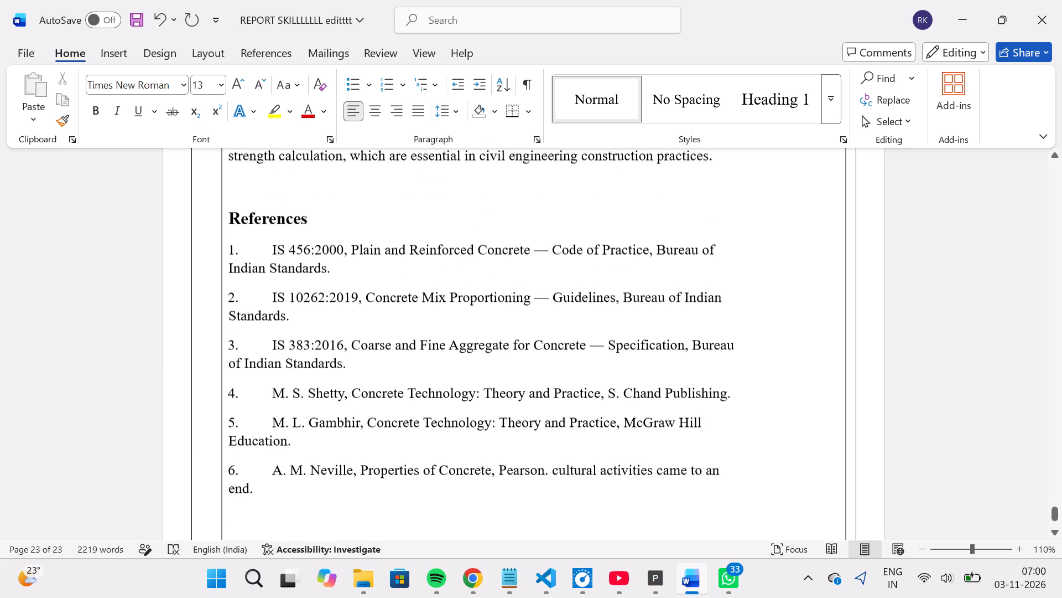
{"action": "scroll", "coordinate": [498, 317], "scroll_direction": "up", "scroll_amount": 16}
{"action": "scroll", "coordinate": [507, 297], "scroll_direction": "up", "scroll_amount": 5}
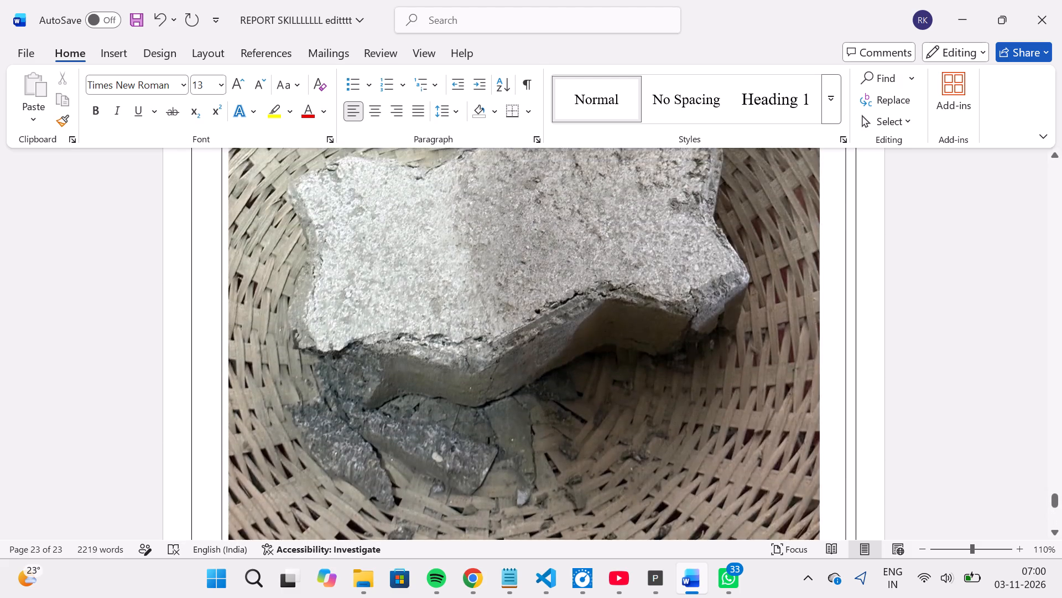
{"action": "scroll", "coordinate": [507, 296], "scroll_direction": "up", "scroll_amount": 20}
{"action": "scroll", "coordinate": [520, 294], "scroll_direction": "up", "scroll_amount": 5}
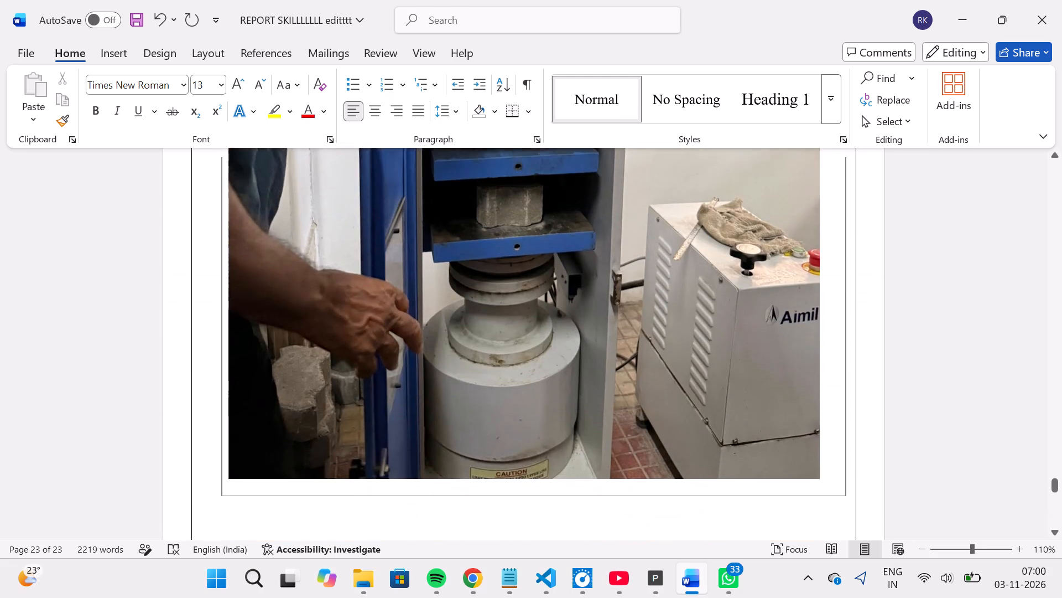
{"action": "scroll", "coordinate": [522, 295], "scroll_direction": "up", "scroll_amount": 19}
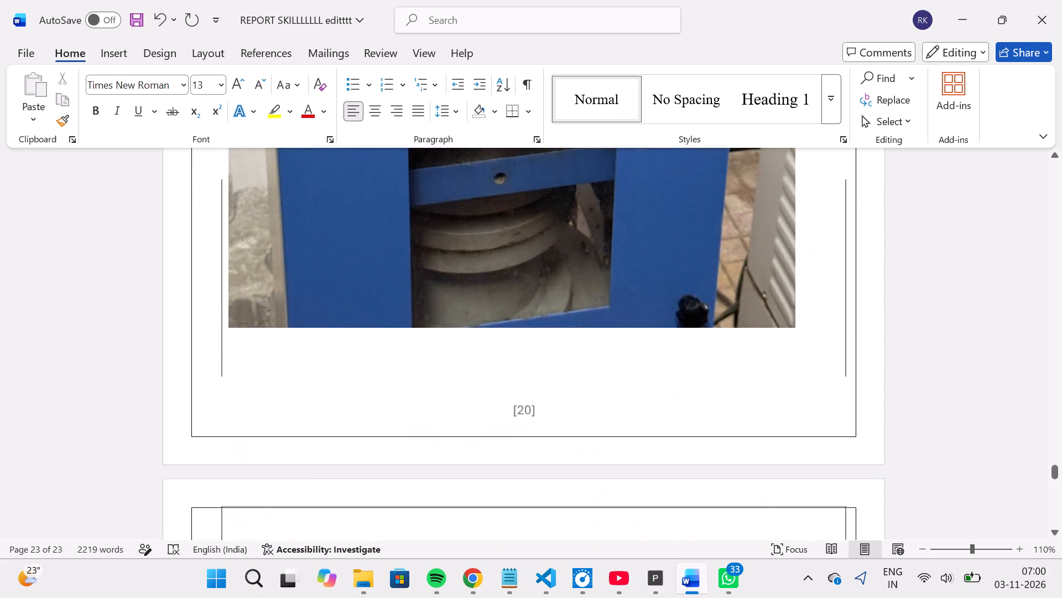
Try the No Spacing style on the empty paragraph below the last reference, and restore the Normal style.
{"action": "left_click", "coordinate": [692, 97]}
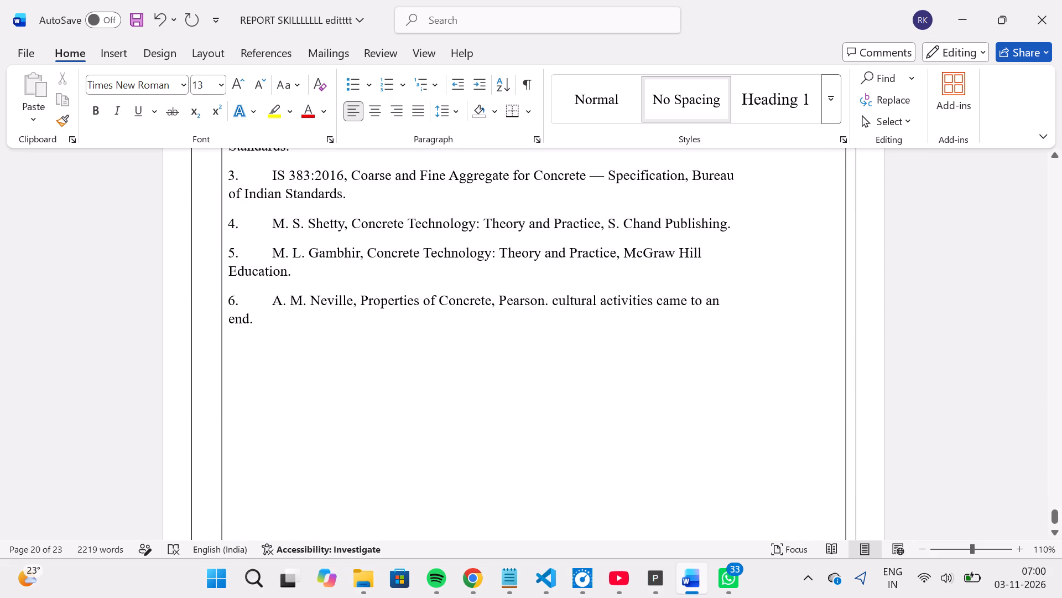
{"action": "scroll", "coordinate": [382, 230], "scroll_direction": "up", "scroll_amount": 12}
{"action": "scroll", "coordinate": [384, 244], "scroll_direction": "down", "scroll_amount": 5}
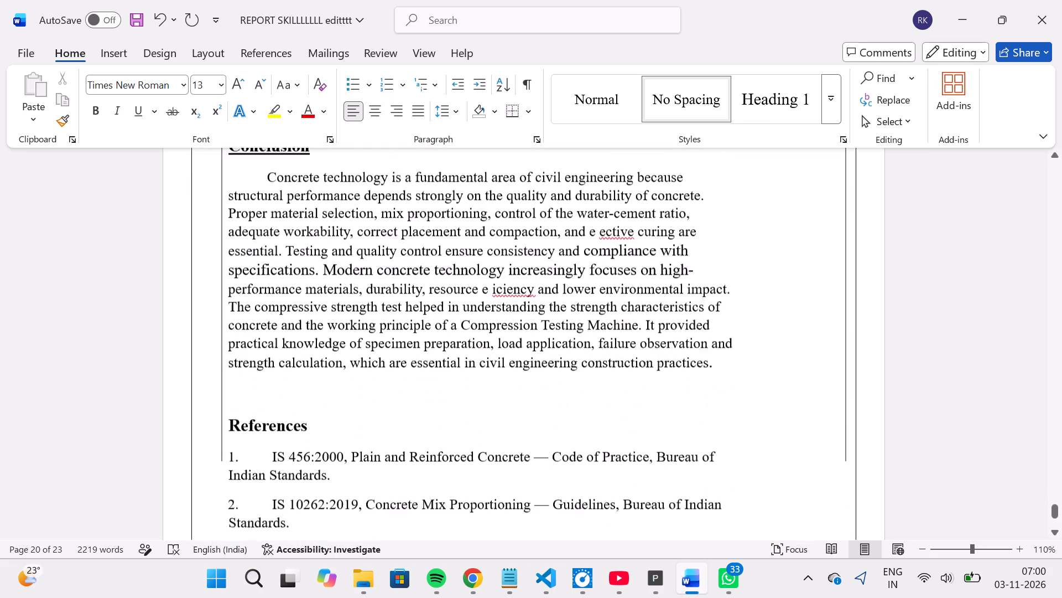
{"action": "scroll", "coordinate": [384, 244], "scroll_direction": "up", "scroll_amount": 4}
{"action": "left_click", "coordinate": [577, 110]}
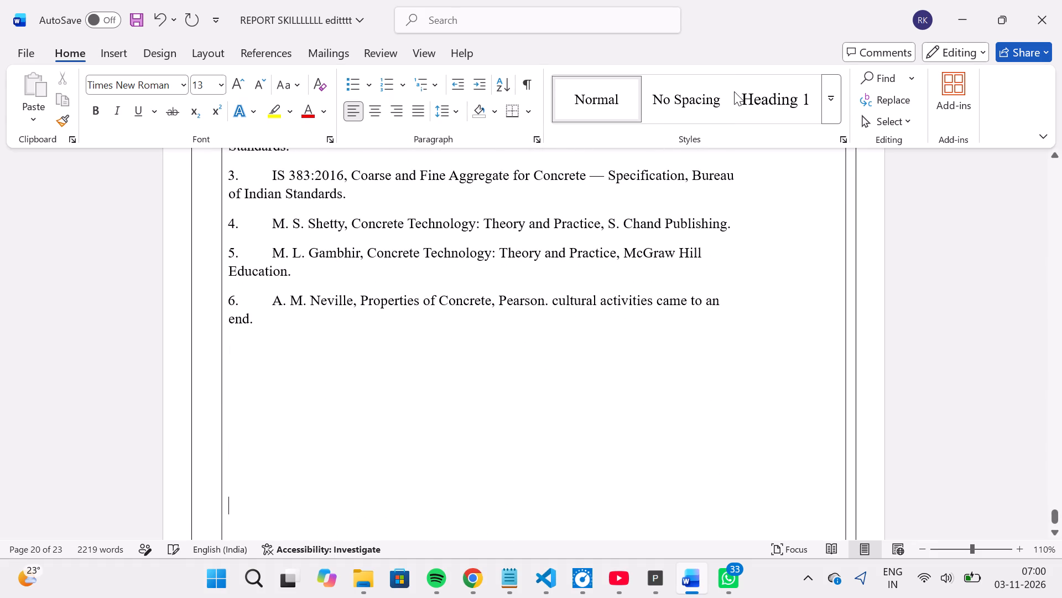
Examine the transition between the broken concrete block photo on page 22 and the Conclusion page.
{"action": "scroll", "coordinate": [494, 212], "scroll_direction": "up", "scroll_amount": 5}
{"action": "scroll", "coordinate": [456, 250], "scroll_direction": "up", "scroll_amount": 9}
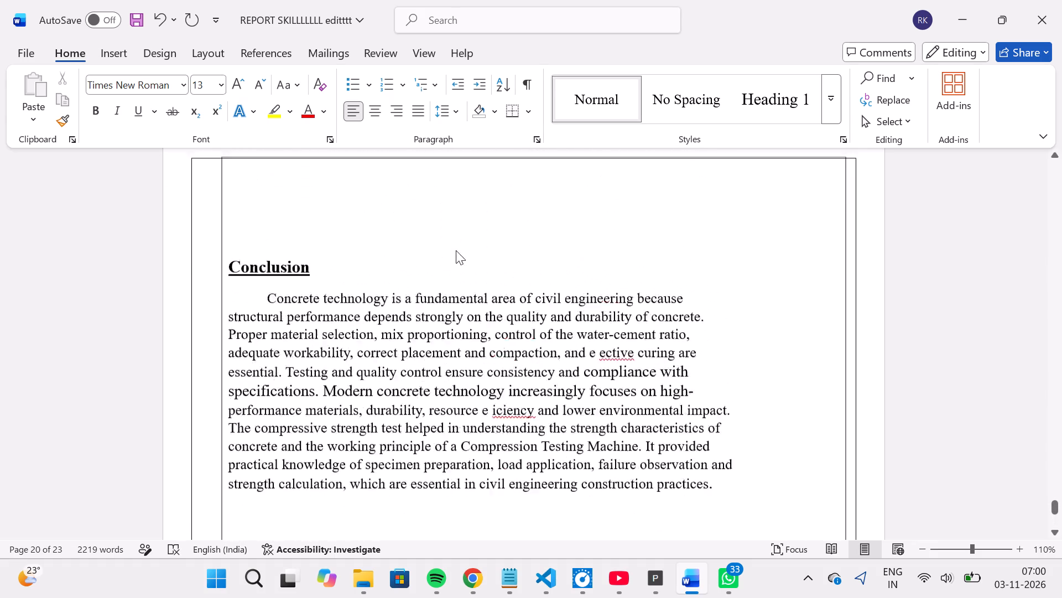
{"action": "scroll", "coordinate": [456, 250], "scroll_direction": "up", "scroll_amount": 3}
{"action": "scroll", "coordinate": [456, 250], "scroll_direction": "down", "scroll_amount": 6}
{"action": "scroll", "coordinate": [456, 250], "scroll_direction": "up", "scroll_amount": 1}
{"action": "scroll", "coordinate": [456, 250], "scroll_direction": "down", "scroll_amount": 6}
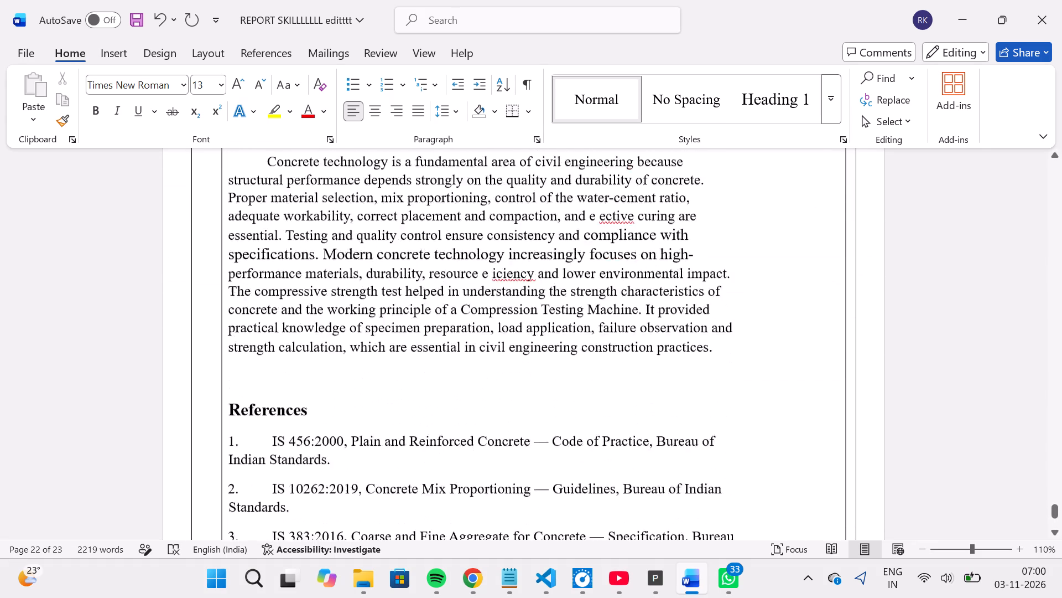
{"action": "scroll", "coordinate": [456, 256], "scroll_direction": "up", "scroll_amount": 6}
{"action": "scroll", "coordinate": [456, 256], "scroll_direction": "down", "scroll_amount": 1}
{"action": "scroll", "coordinate": [456, 256], "scroll_direction": "up", "scroll_amount": 11}
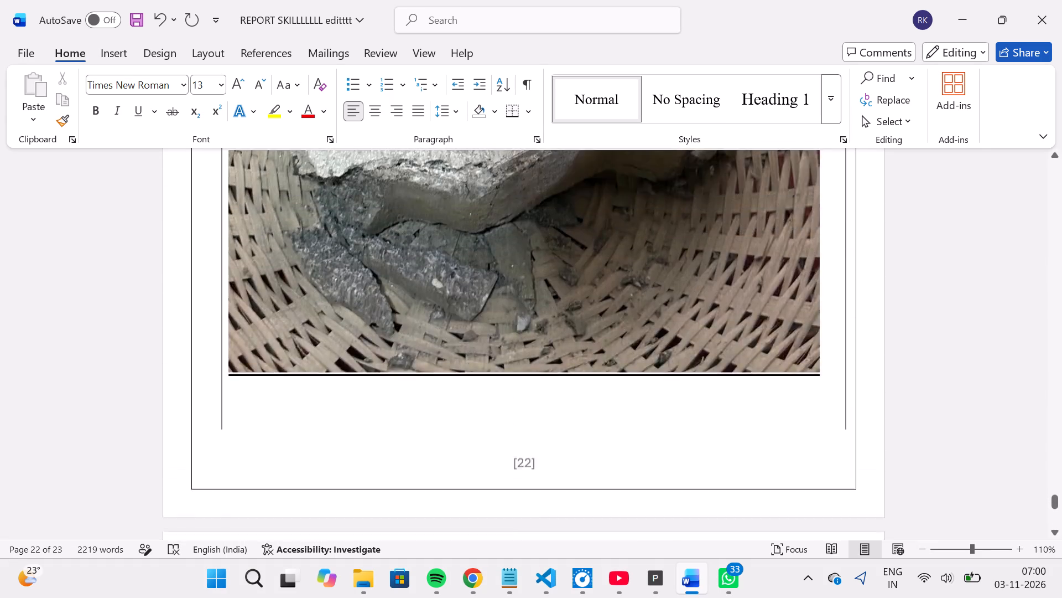
{"action": "scroll", "coordinate": [461, 250], "scroll_direction": "up", "scroll_amount": 6}
{"action": "scroll", "coordinate": [465, 248], "scroll_direction": "down", "scroll_amount": 3}
{"action": "scroll", "coordinate": [466, 265], "scroll_direction": "up", "scroll_amount": 1}
{"action": "scroll", "coordinate": [466, 265], "scroll_direction": "down", "scroll_amount": 7}
{"action": "scroll", "coordinate": [426, 290], "scroll_direction": "down", "scroll_amount": 5}
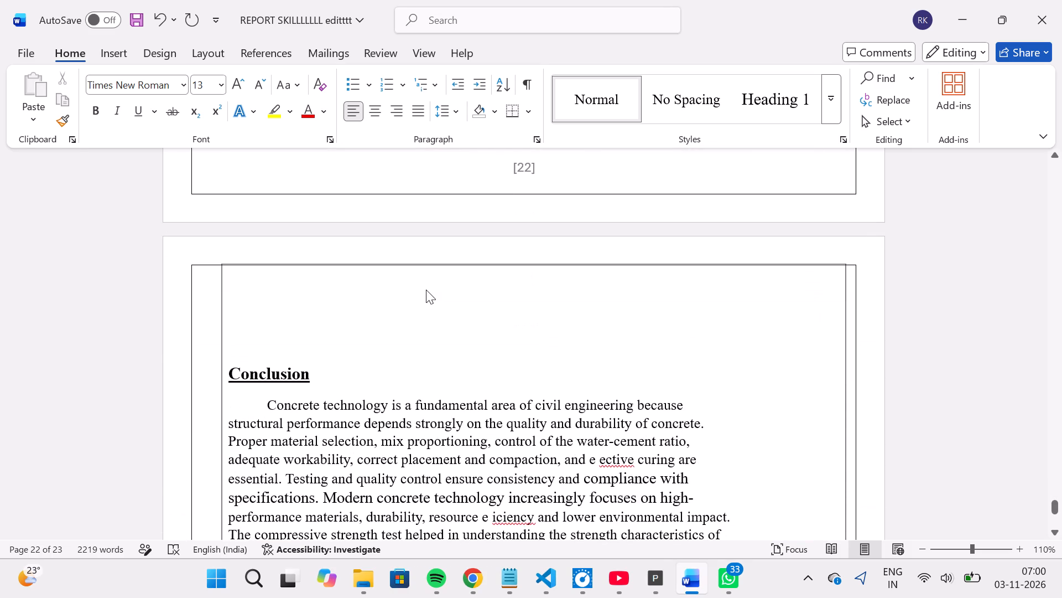
{"action": "scroll", "coordinate": [334, 291], "scroll_direction": "up", "scroll_amount": 3}
{"action": "scroll", "coordinate": [334, 291], "scroll_direction": "down", "scroll_amount": 4}
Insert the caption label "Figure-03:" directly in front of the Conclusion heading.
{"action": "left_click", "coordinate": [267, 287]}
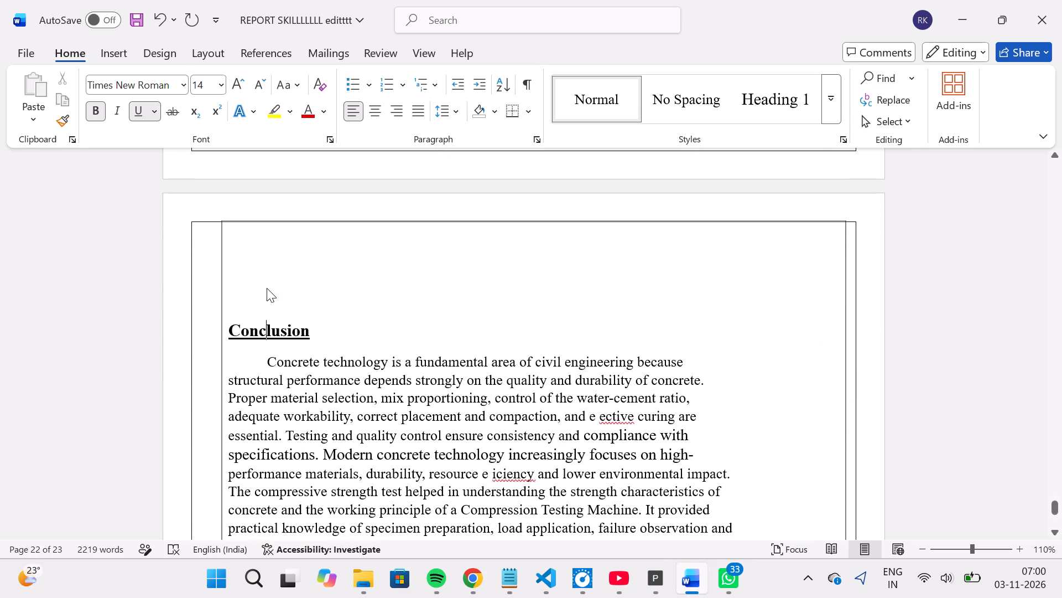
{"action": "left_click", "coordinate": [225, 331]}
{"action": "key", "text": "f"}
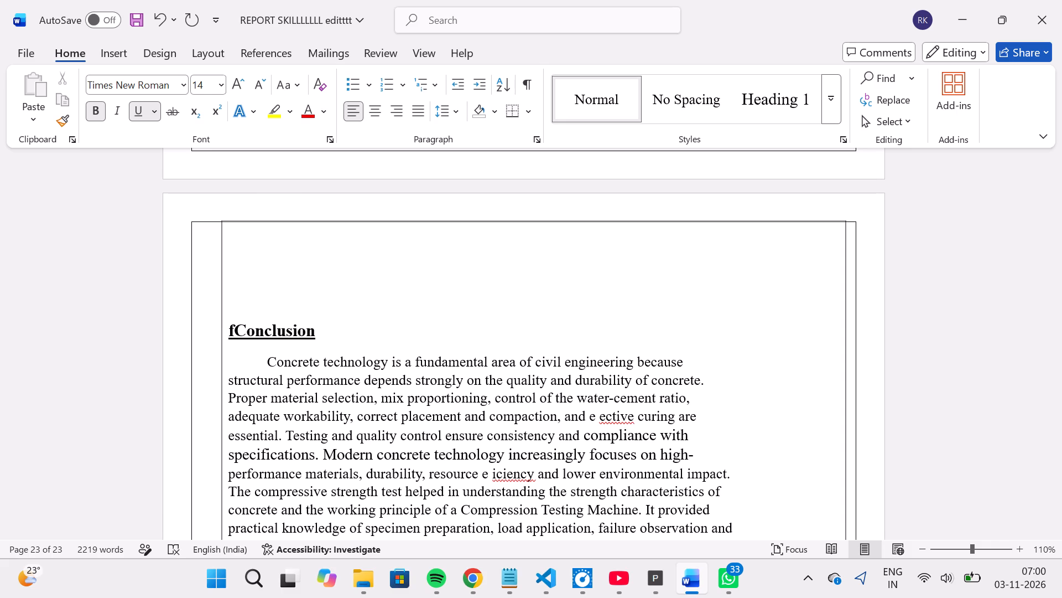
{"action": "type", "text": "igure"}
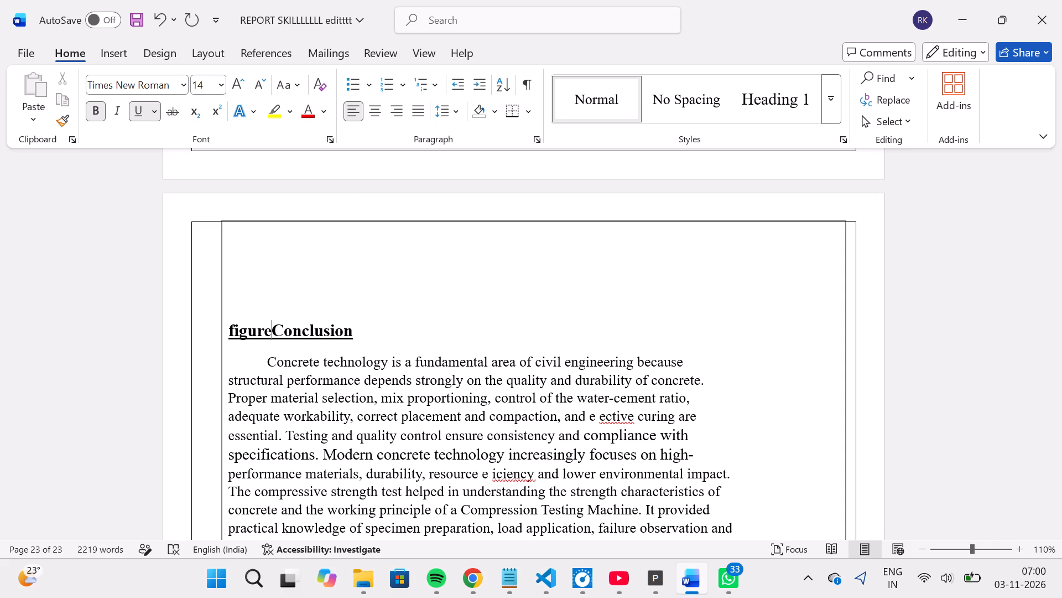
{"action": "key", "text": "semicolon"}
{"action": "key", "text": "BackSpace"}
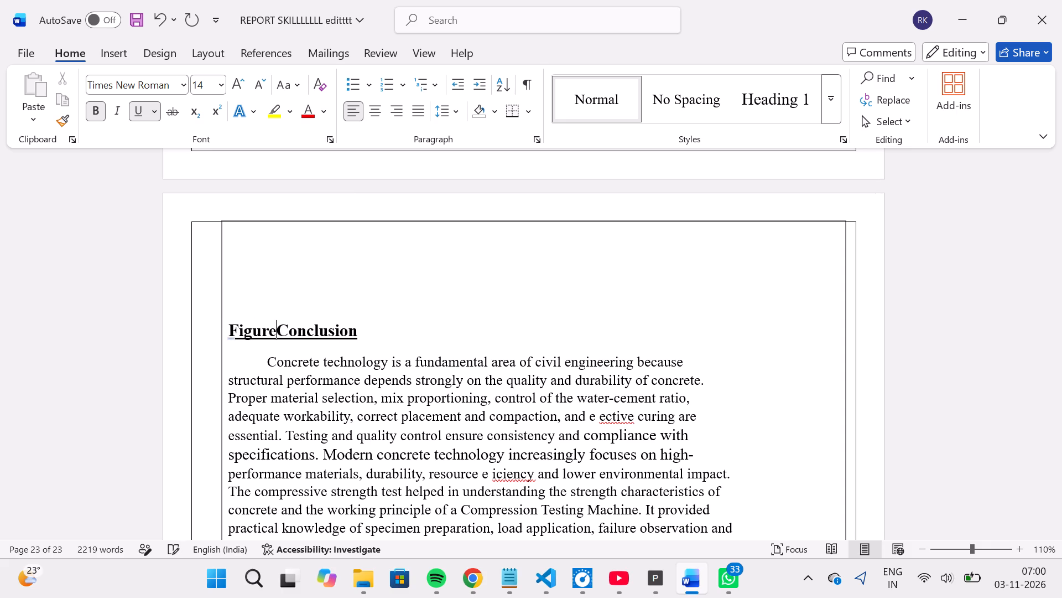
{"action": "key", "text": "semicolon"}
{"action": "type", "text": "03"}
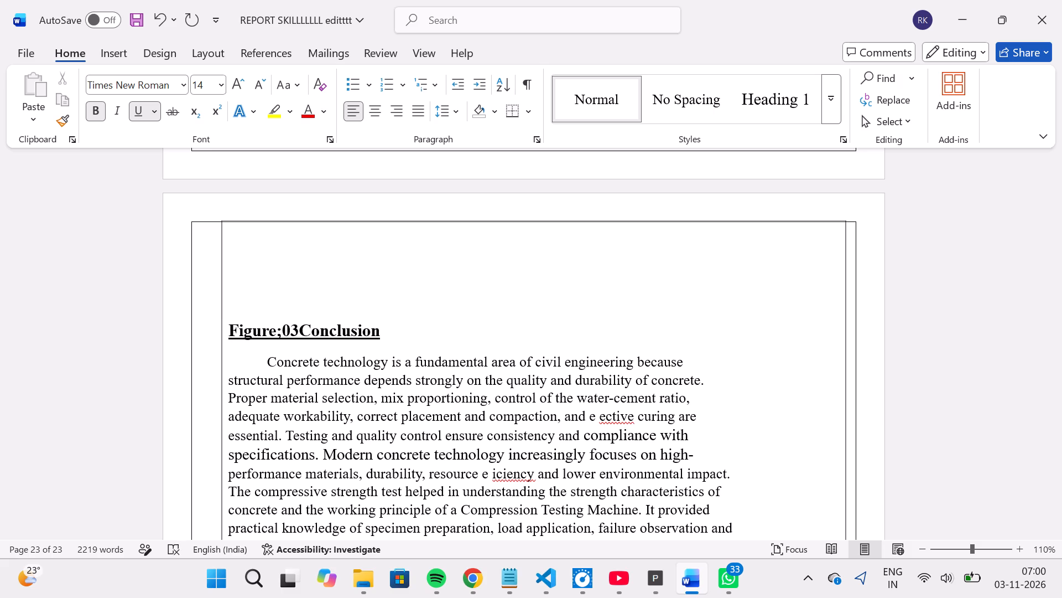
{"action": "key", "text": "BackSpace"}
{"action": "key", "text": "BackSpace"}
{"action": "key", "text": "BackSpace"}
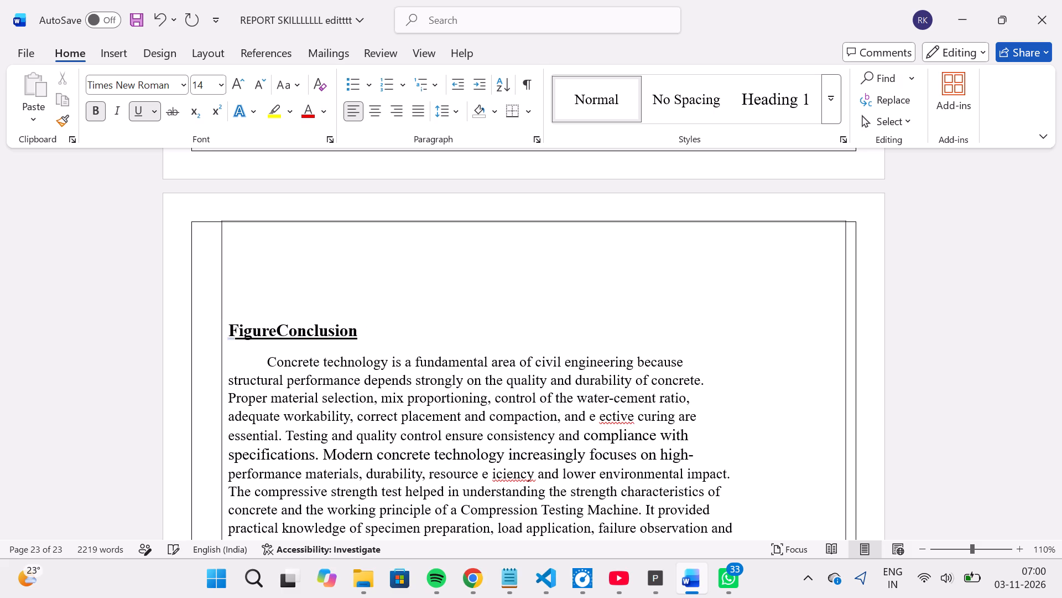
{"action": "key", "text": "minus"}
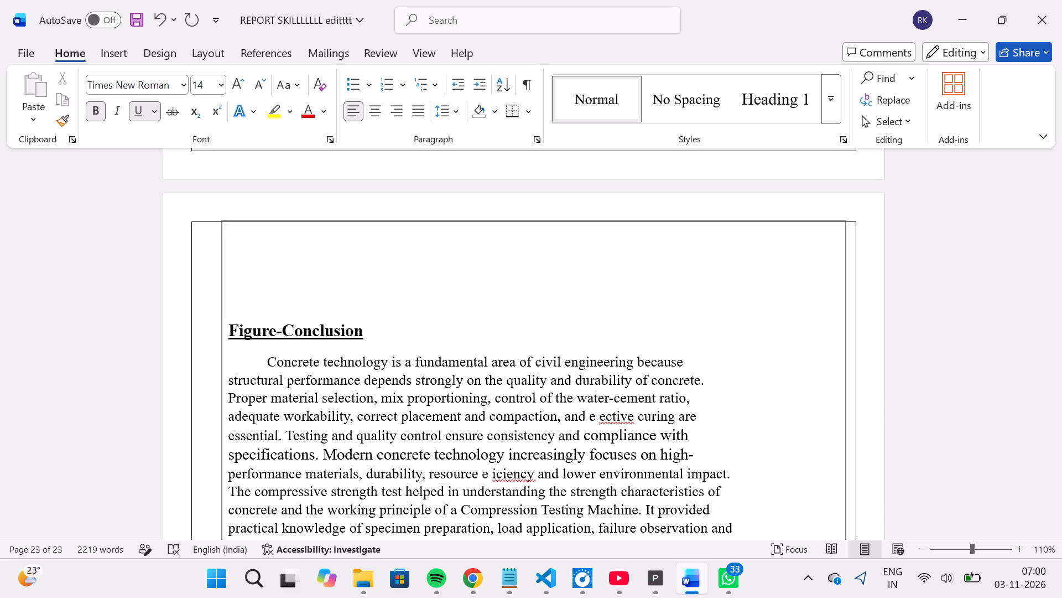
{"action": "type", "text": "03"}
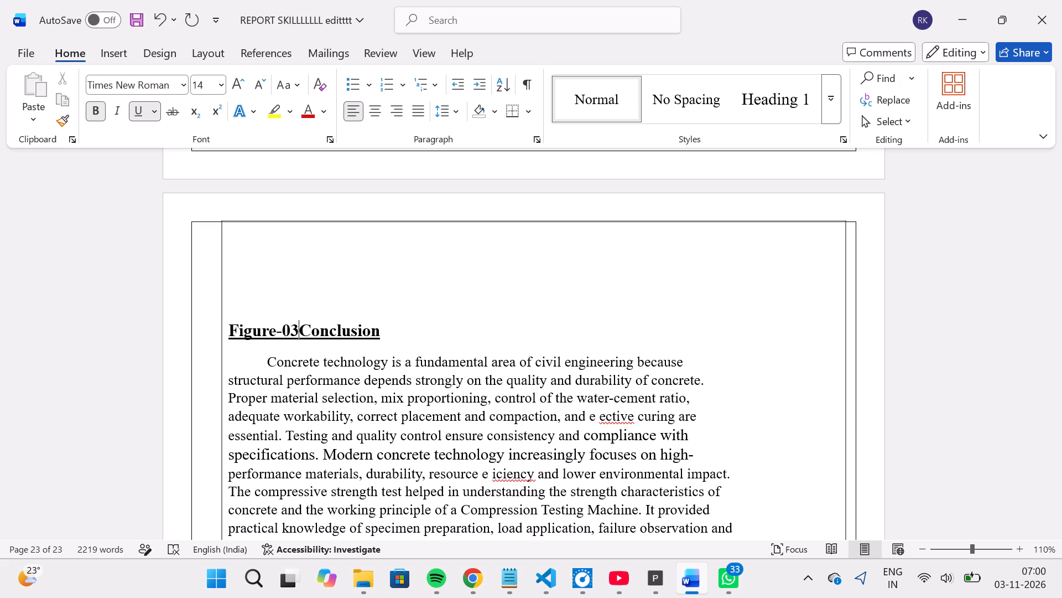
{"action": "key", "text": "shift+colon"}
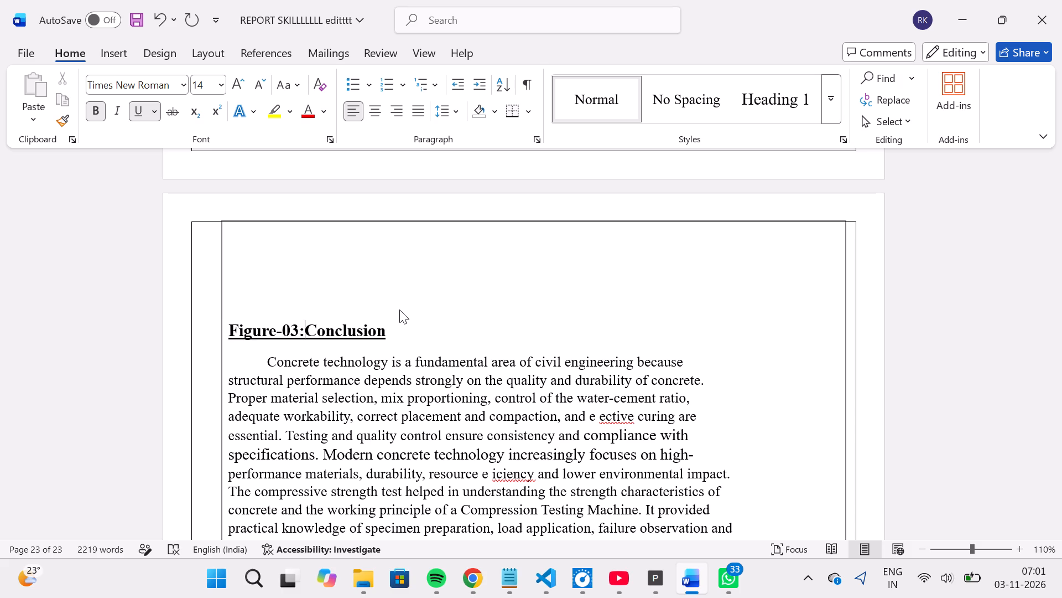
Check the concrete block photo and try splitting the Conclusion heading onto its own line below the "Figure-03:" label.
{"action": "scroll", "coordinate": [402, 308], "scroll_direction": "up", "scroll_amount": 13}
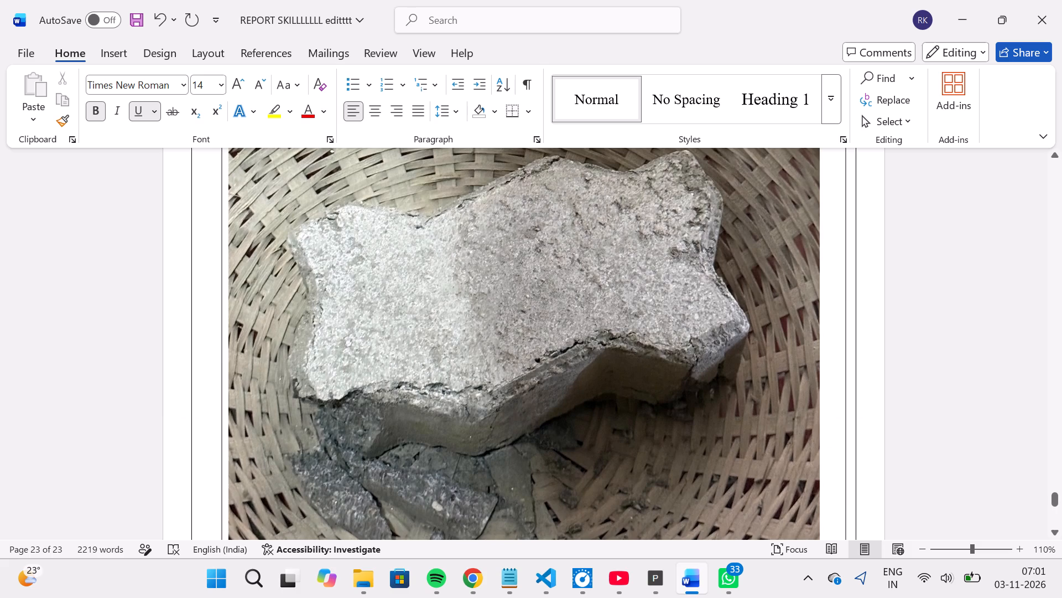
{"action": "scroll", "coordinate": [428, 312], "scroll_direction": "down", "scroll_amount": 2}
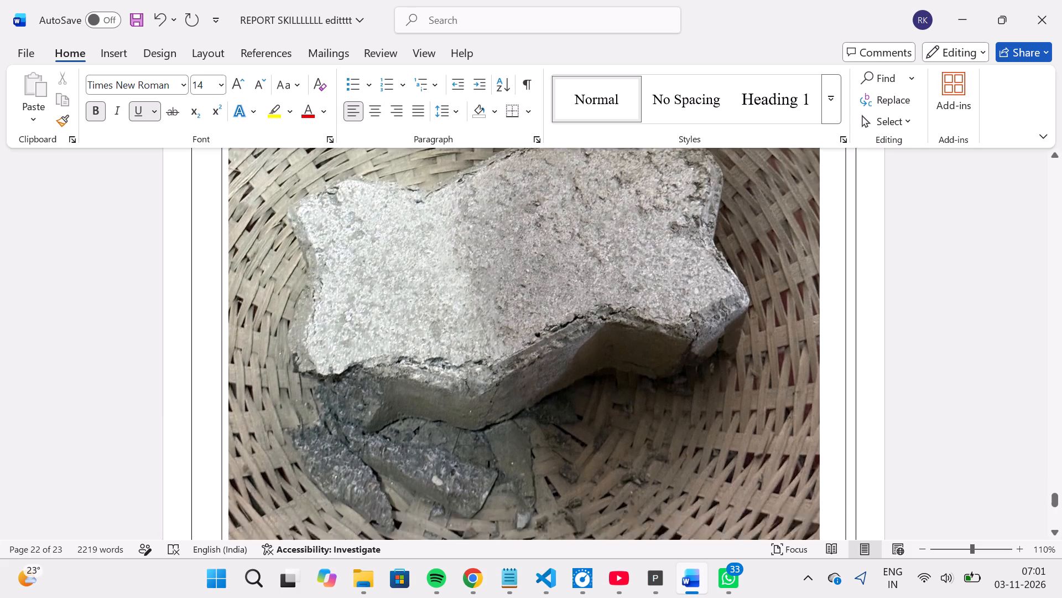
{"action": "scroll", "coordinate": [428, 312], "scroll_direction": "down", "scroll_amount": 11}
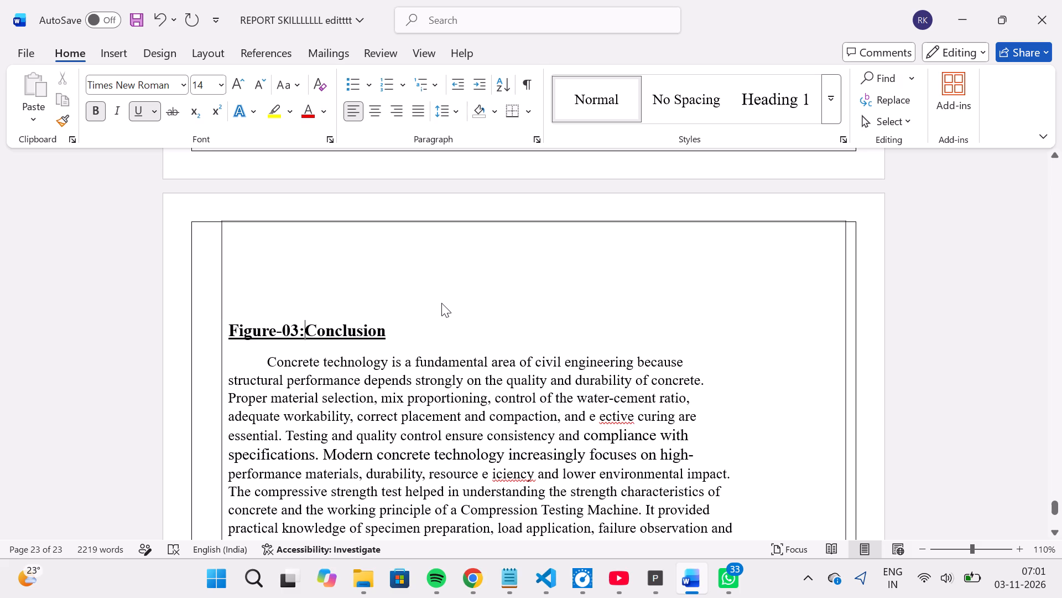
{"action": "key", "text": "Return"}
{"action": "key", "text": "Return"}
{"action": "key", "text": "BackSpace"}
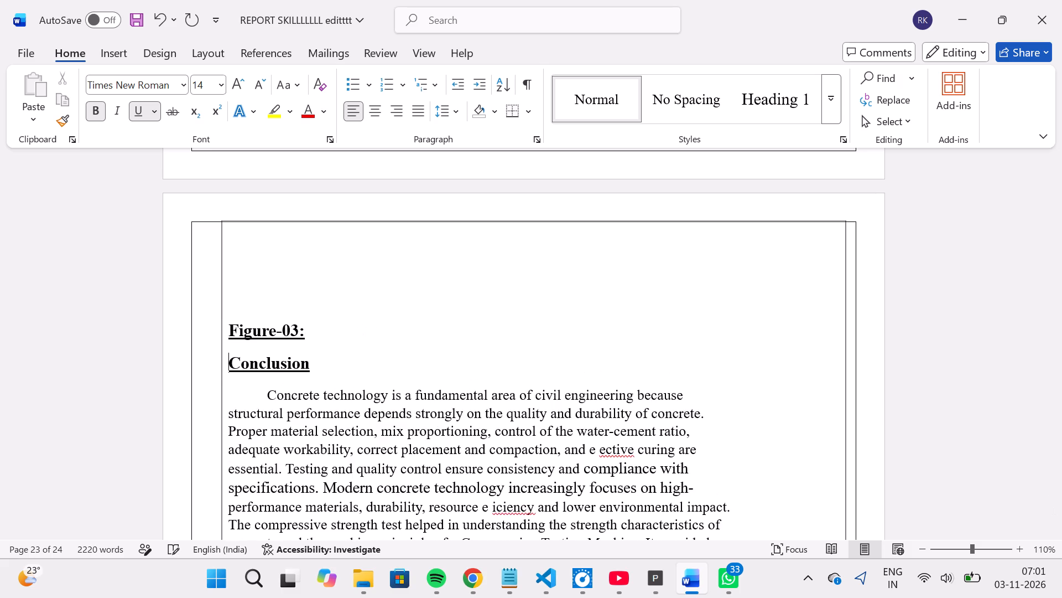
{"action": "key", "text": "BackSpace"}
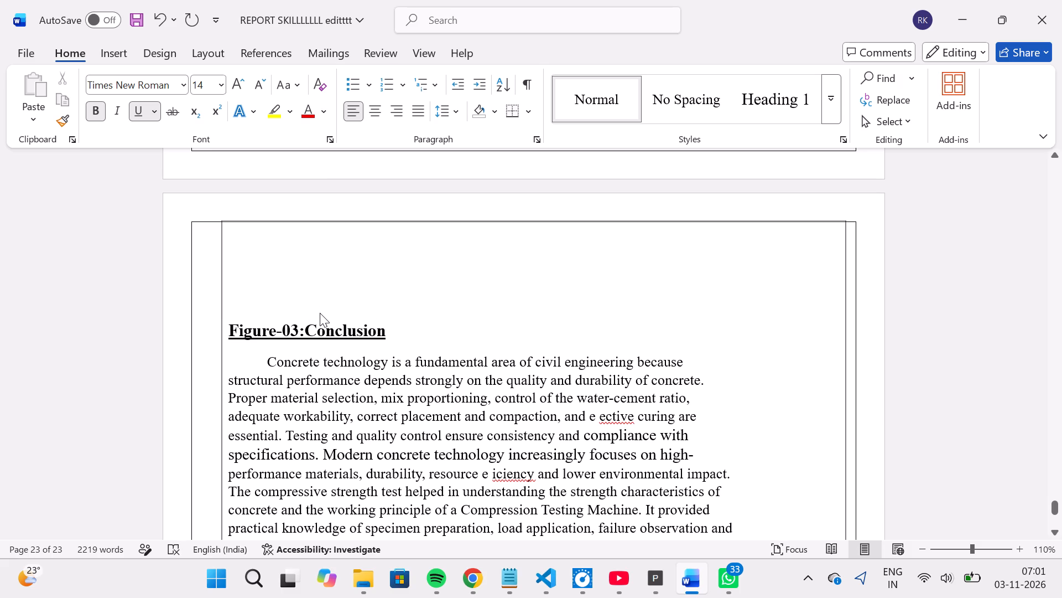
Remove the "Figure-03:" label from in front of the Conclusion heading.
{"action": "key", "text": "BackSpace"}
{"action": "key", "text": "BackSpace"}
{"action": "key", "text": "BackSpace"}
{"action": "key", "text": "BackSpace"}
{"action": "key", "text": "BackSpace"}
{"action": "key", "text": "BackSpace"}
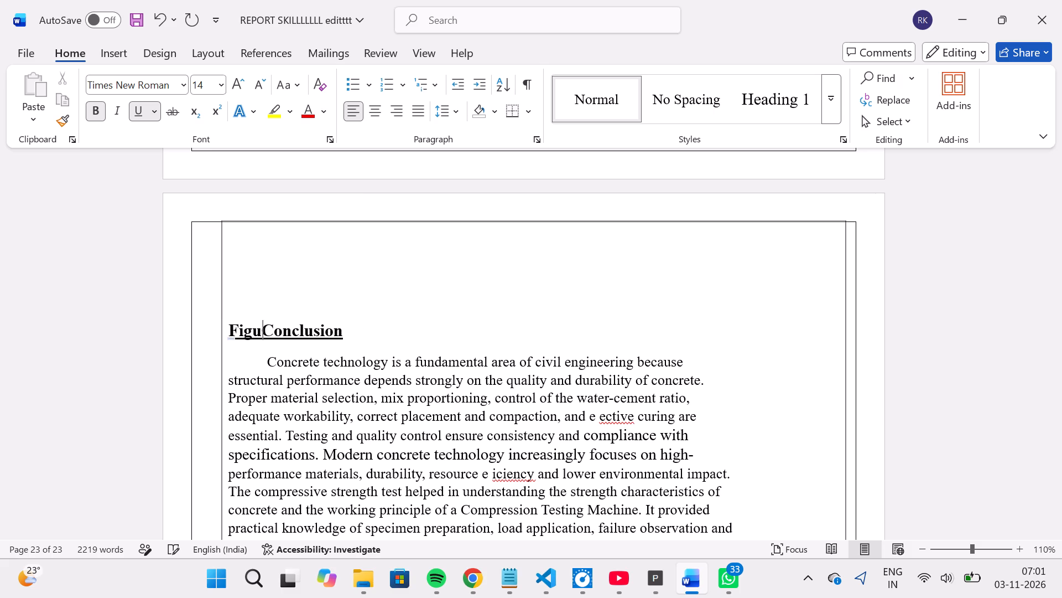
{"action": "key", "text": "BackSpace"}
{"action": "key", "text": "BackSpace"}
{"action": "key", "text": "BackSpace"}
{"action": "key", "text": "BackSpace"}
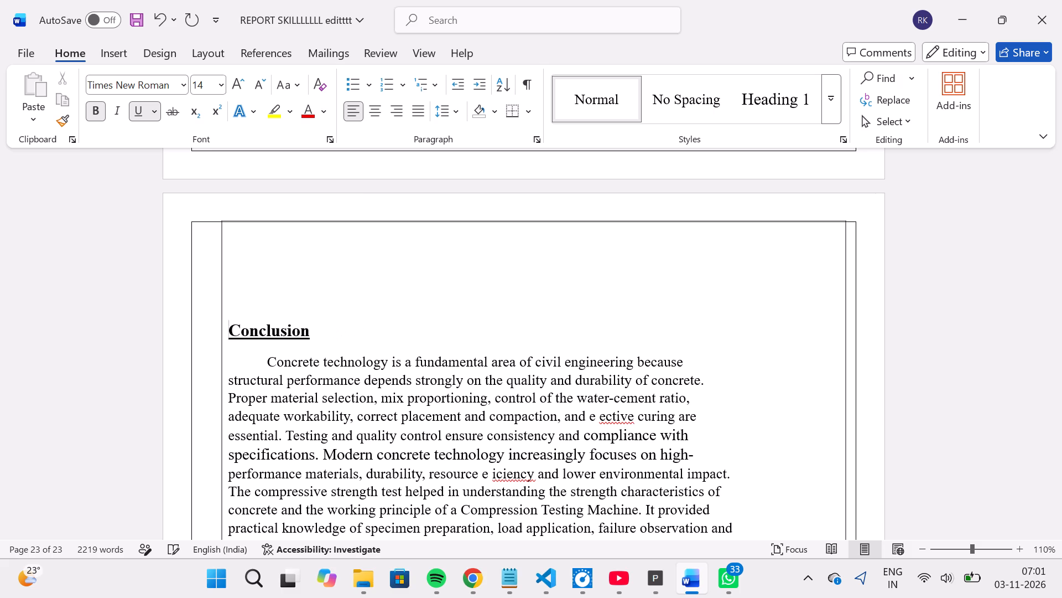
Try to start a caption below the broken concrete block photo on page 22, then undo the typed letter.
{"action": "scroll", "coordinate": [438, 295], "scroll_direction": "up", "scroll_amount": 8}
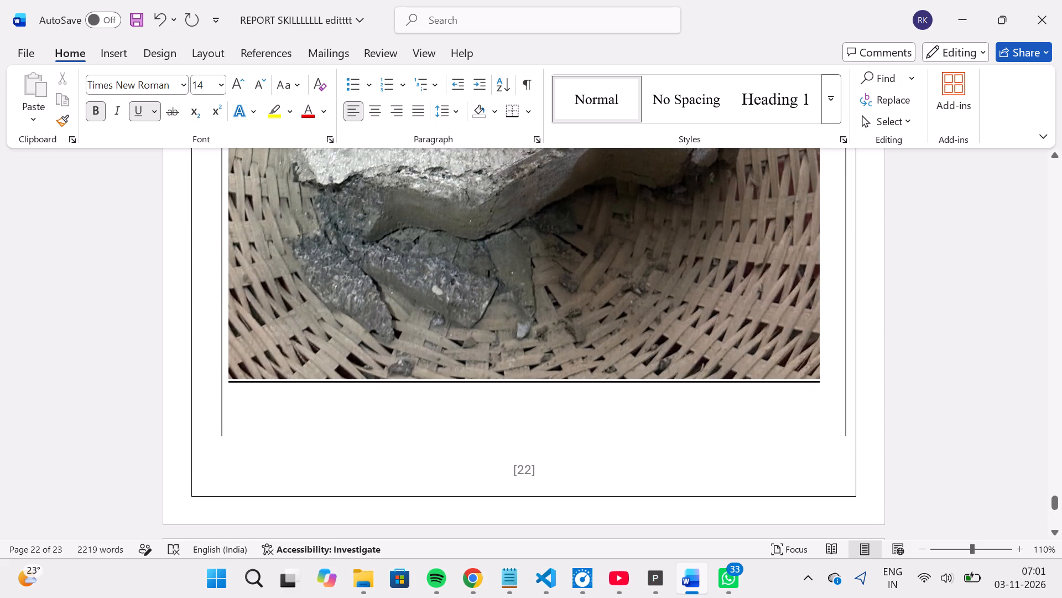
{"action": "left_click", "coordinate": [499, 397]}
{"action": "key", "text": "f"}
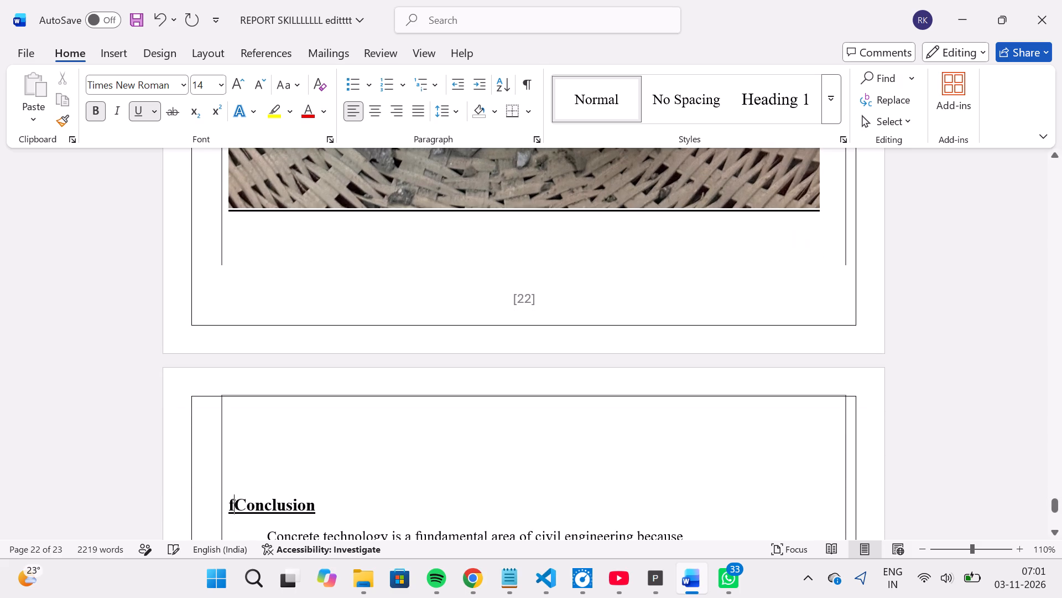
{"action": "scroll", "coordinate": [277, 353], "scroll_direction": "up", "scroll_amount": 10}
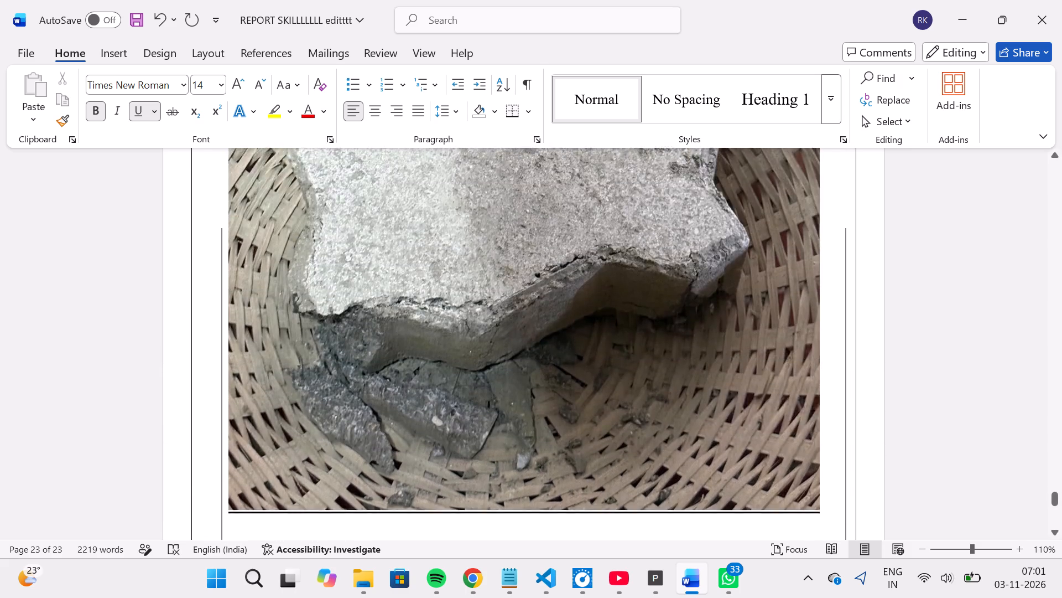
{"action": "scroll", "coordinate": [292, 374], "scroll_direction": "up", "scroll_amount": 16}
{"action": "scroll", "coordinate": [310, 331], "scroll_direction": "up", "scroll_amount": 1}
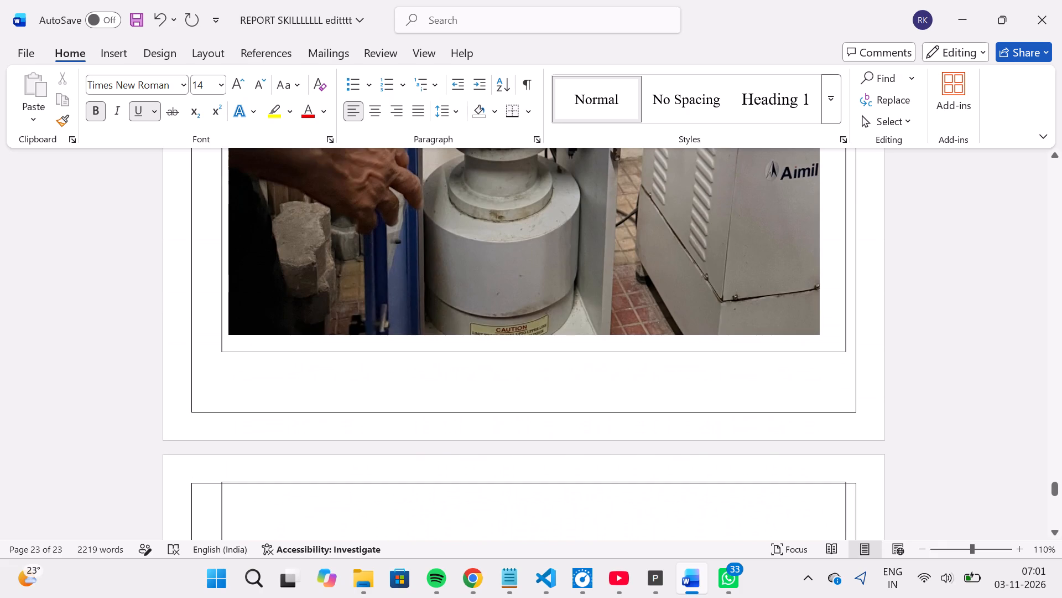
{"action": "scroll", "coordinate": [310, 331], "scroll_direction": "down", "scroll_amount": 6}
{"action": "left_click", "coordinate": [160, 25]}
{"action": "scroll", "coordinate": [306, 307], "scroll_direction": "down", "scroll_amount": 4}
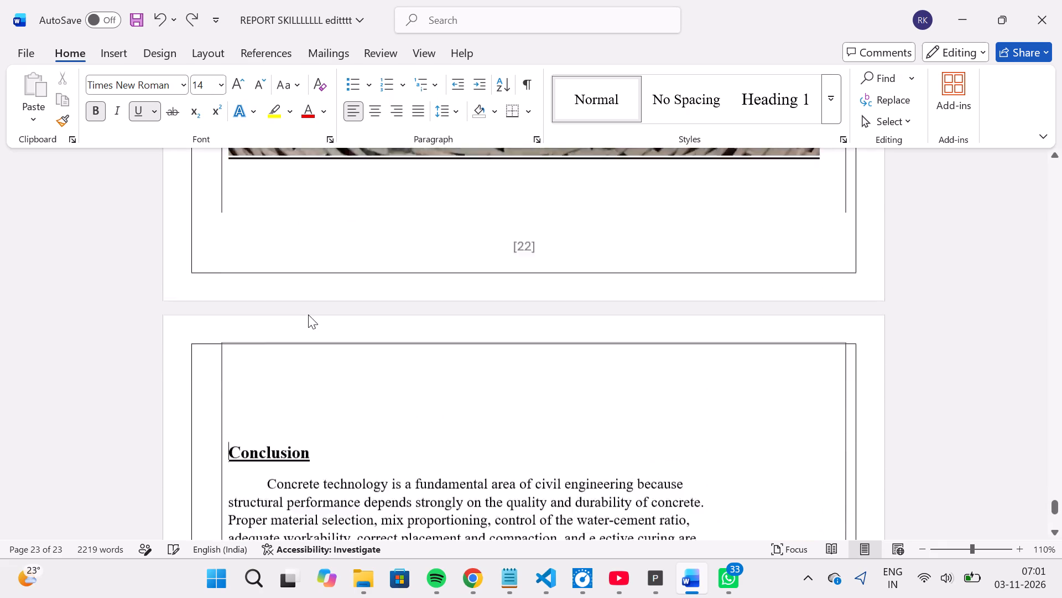
Check the space around the broken concrete block photo for a caption position and undo one more earlier edit.
{"action": "scroll", "coordinate": [308, 315], "scroll_direction": "up", "scroll_amount": 9}
{"action": "left_click", "coordinate": [263, 438]}
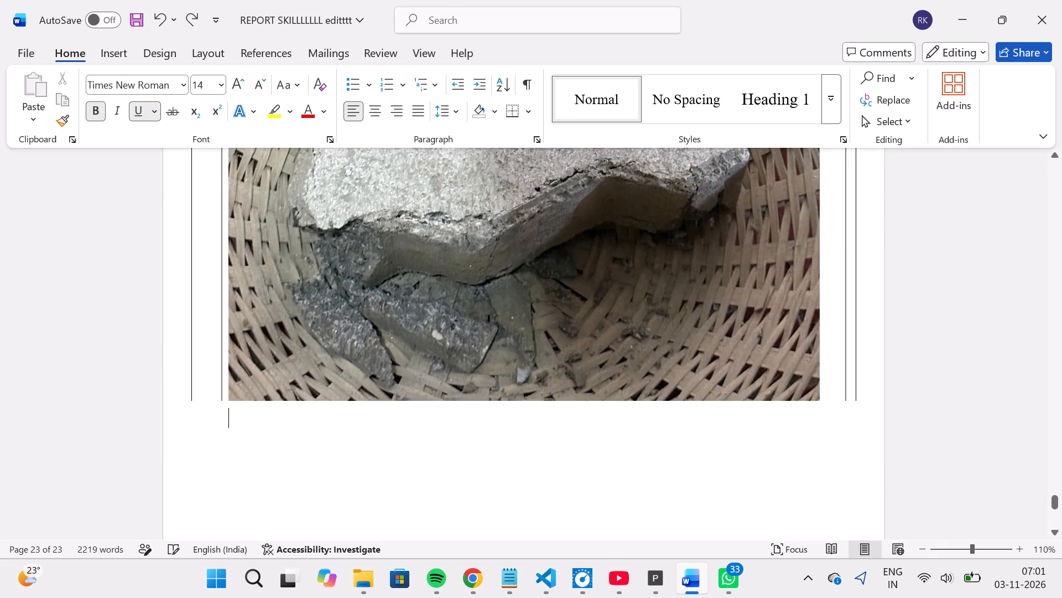
{"action": "scroll", "coordinate": [431, 393], "scroll_direction": "down", "scroll_amount": 5}
{"action": "scroll", "coordinate": [431, 395], "scroll_direction": "up", "scroll_amount": 9}
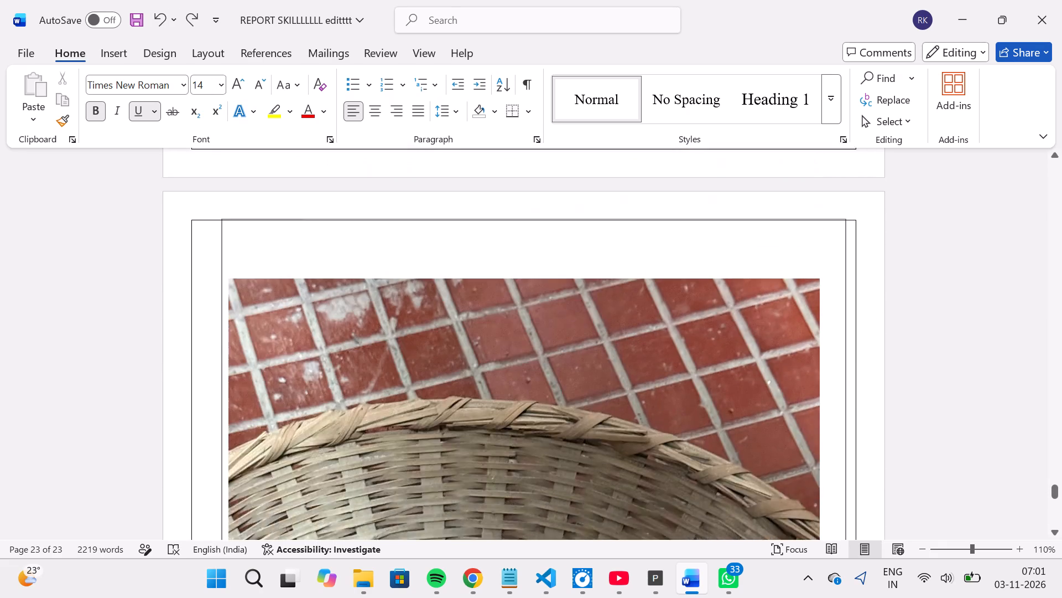
{"action": "scroll", "coordinate": [431, 403], "scroll_direction": "up", "scroll_amount": 1}
{"action": "scroll", "coordinate": [431, 404], "scroll_direction": "down", "scroll_amount": 6}
{"action": "left_click", "coordinate": [153, 16]}
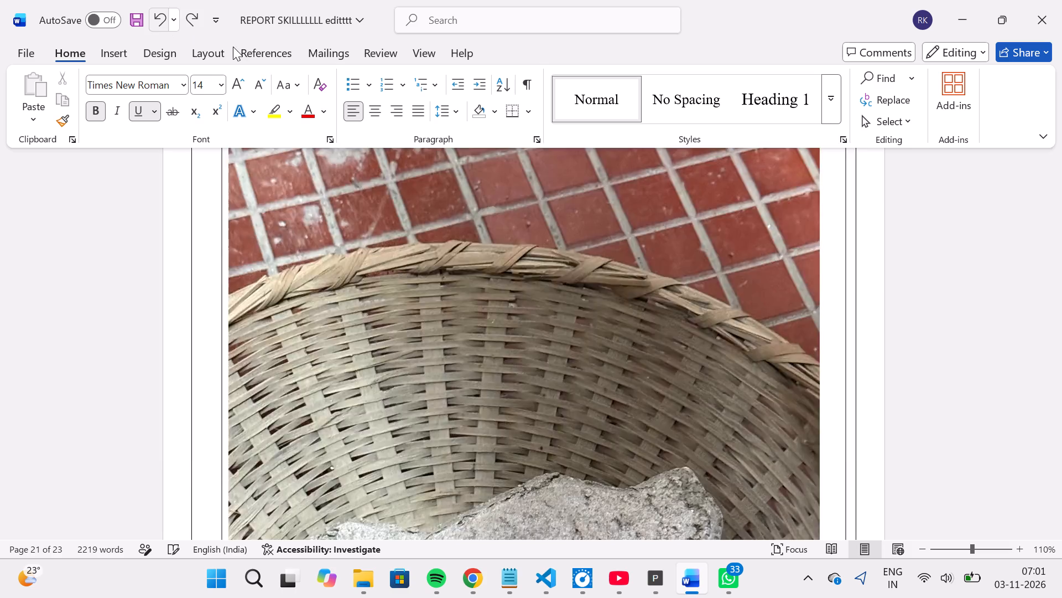
Examine the photo pages from the broken concrete block back to the digital indicator of the testing machine.
{"action": "scroll", "coordinate": [371, 234], "scroll_direction": "down", "scroll_amount": 5}
{"action": "scroll", "coordinate": [376, 263], "scroll_direction": "up", "scroll_amount": 9}
{"action": "scroll", "coordinate": [382, 298], "scroll_direction": "down", "scroll_amount": 1}
{"action": "scroll", "coordinate": [382, 298], "scroll_direction": "up", "scroll_amount": 7}
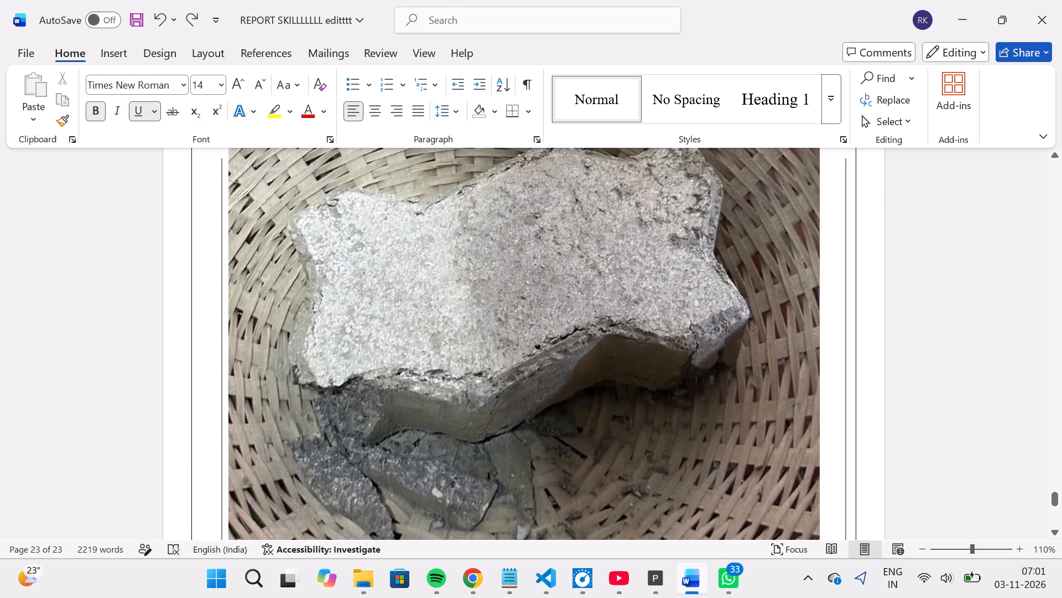
{"action": "scroll", "coordinate": [391, 317], "scroll_direction": "up", "scroll_amount": 20}
{"action": "scroll", "coordinate": [391, 317], "scroll_direction": "up", "scroll_amount": 7}
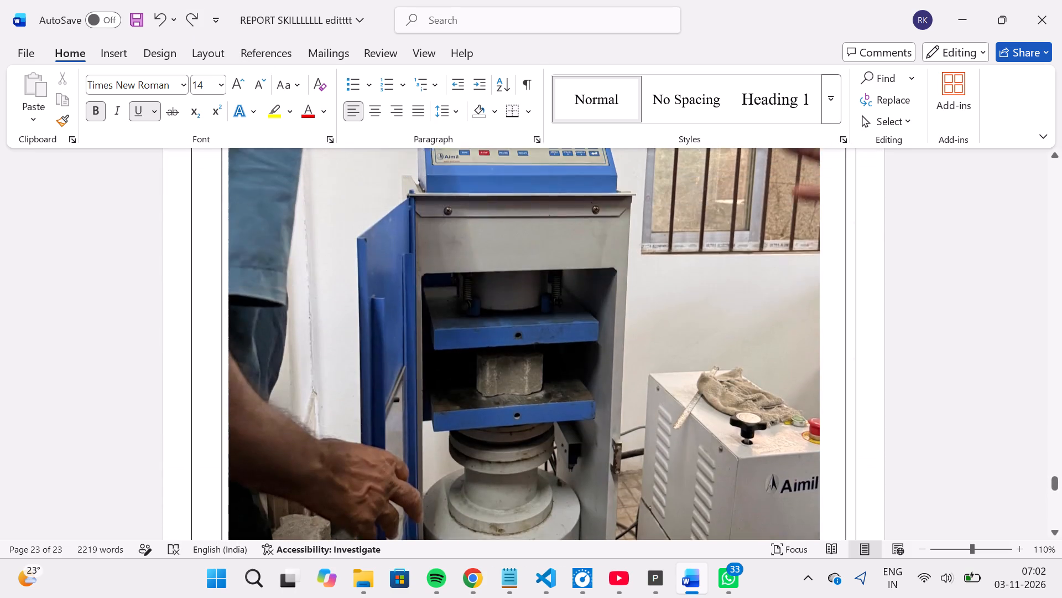
{"action": "scroll", "coordinate": [403, 311], "scroll_direction": "up", "scroll_amount": 15}
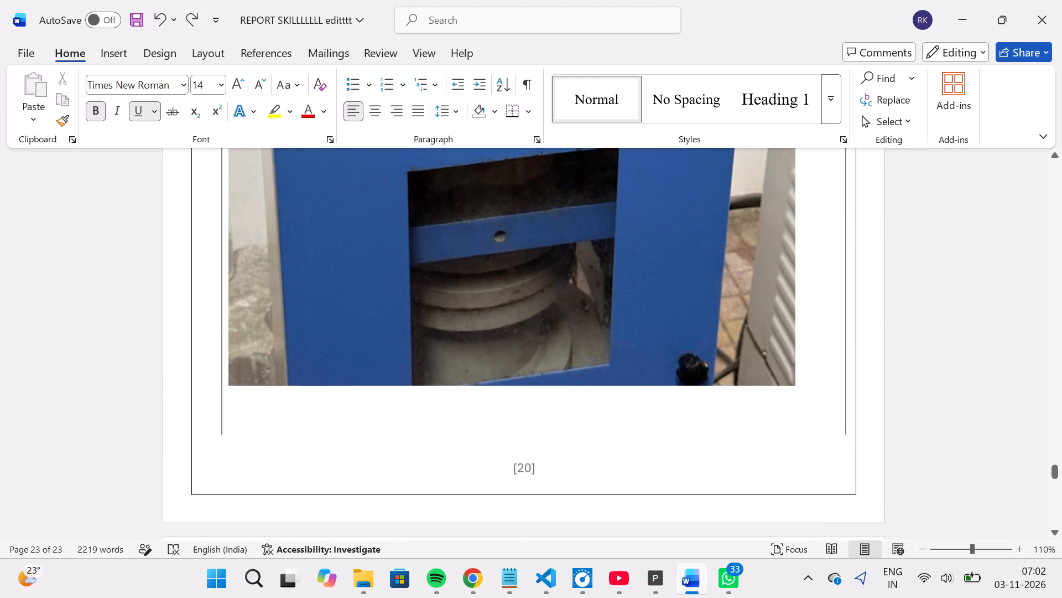
{"action": "scroll", "coordinate": [404, 308], "scroll_direction": "up", "scroll_amount": 18}
{"action": "scroll", "coordinate": [404, 308], "scroll_direction": "down", "scroll_amount": 1}
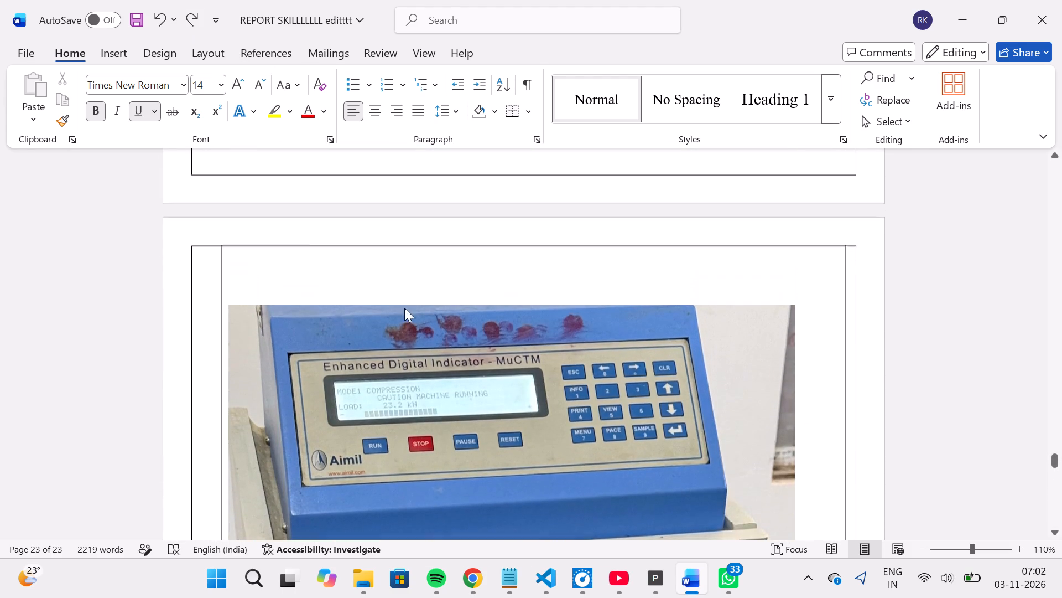
Review the report's text pages from the Result and Precautions sections back to the start of the table of contents.
{"action": "scroll", "coordinate": [404, 308], "scroll_direction": "up", "scroll_amount": 4}
{"action": "scroll", "coordinate": [457, 354], "scroll_direction": "up", "scroll_amount": 9}
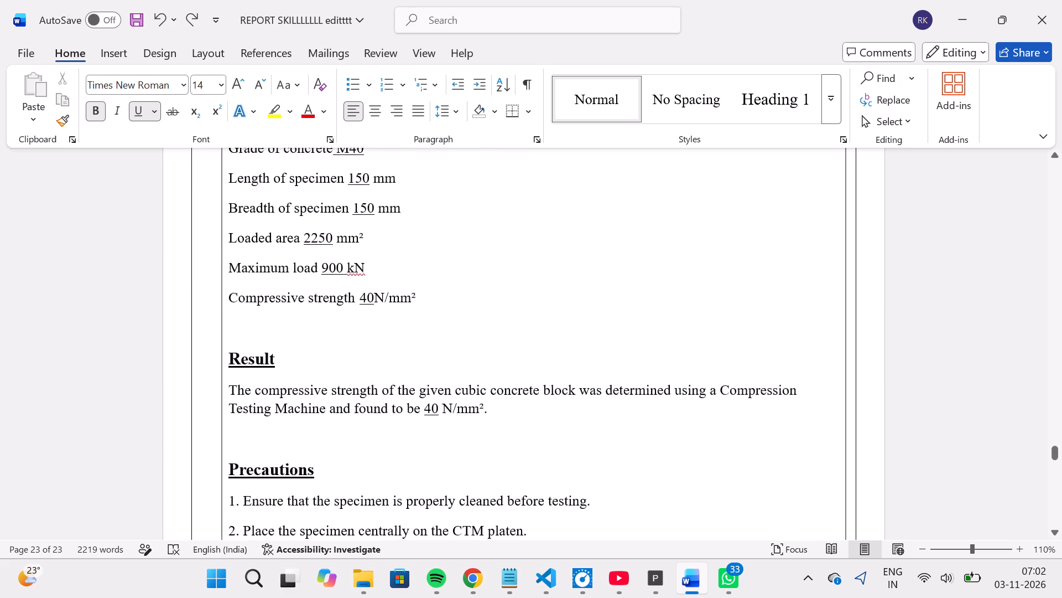
{"action": "scroll", "coordinate": [459, 357], "scroll_direction": "up", "scroll_amount": 16}
{"action": "scroll", "coordinate": [465, 353], "scroll_direction": "up", "scroll_amount": 5}
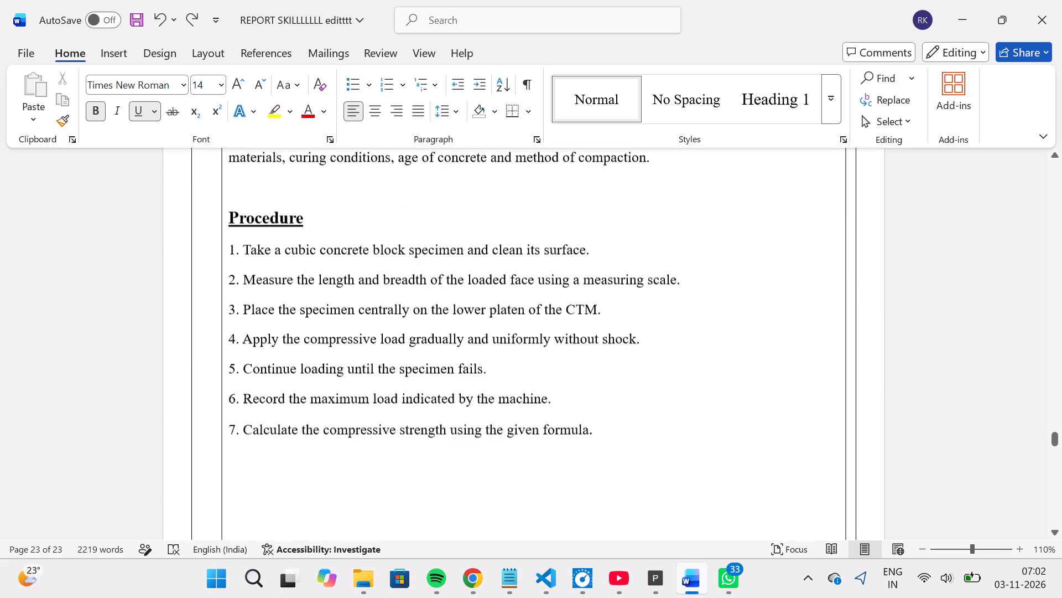
{"action": "scroll", "coordinate": [465, 348], "scroll_direction": "up", "scroll_amount": 15}
{"action": "scroll", "coordinate": [469, 345], "scroll_direction": "up", "scroll_amount": 8}
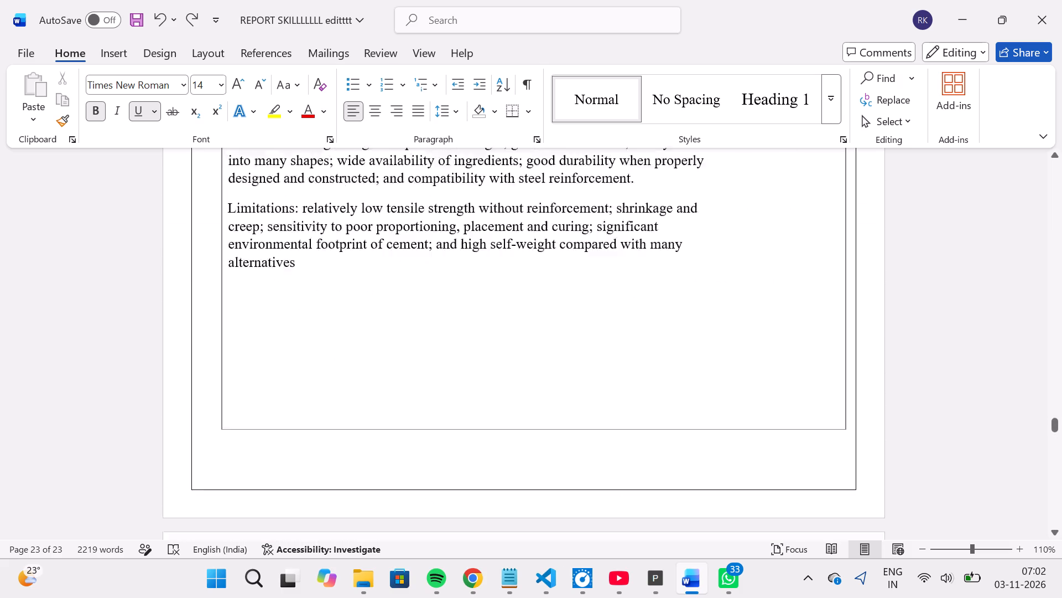
{"action": "scroll", "coordinate": [469, 345], "scroll_direction": "up", "scroll_amount": 17}
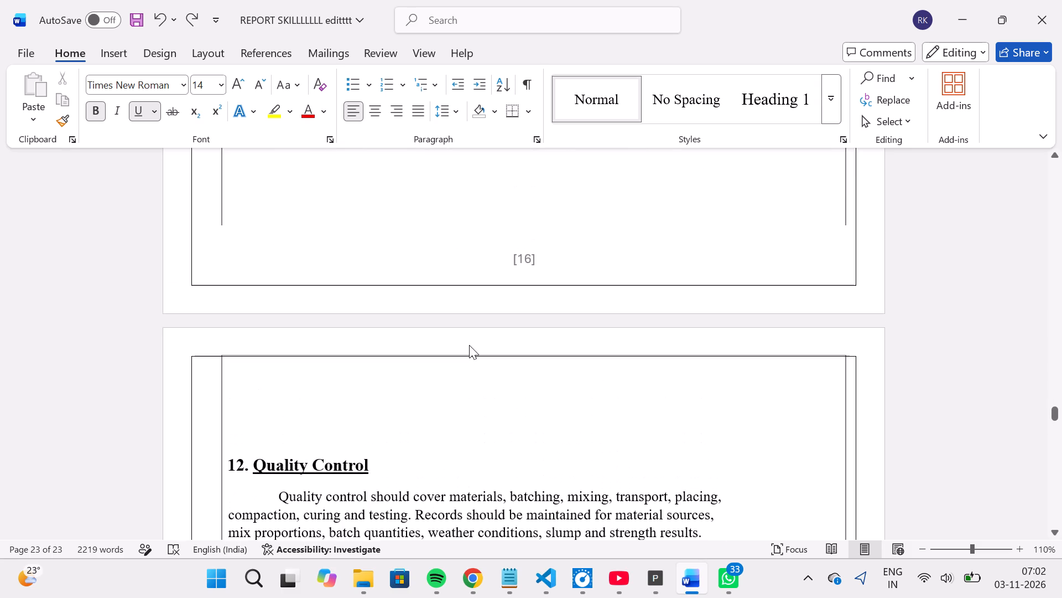
{"action": "scroll", "coordinate": [469, 345], "scroll_direction": "up", "scroll_amount": 19}
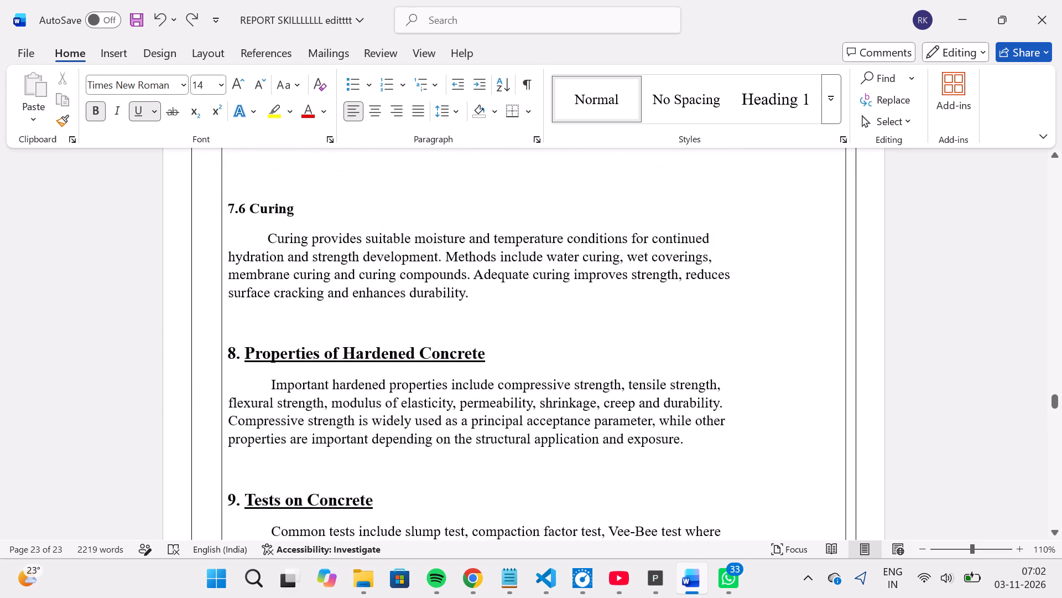
{"action": "scroll", "coordinate": [471, 333], "scroll_direction": "up", "scroll_amount": 20}
{"action": "scroll", "coordinate": [471, 333], "scroll_direction": "up", "scroll_amount": 7}
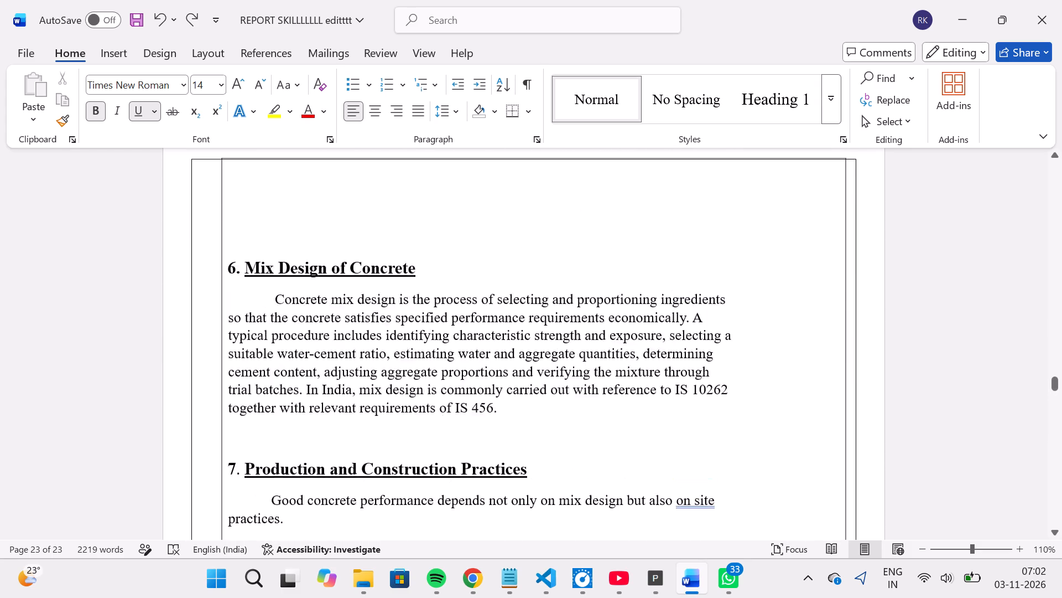
{"action": "scroll", "coordinate": [503, 318], "scroll_direction": "up", "scroll_amount": 16}
{"action": "scroll", "coordinate": [503, 316], "scroll_direction": "up", "scroll_amount": 5}
{"action": "scroll", "coordinate": [503, 316], "scroll_direction": "up", "scroll_amount": 17}
{"action": "scroll", "coordinate": [503, 316], "scroll_direction": "up", "scroll_amount": 16}
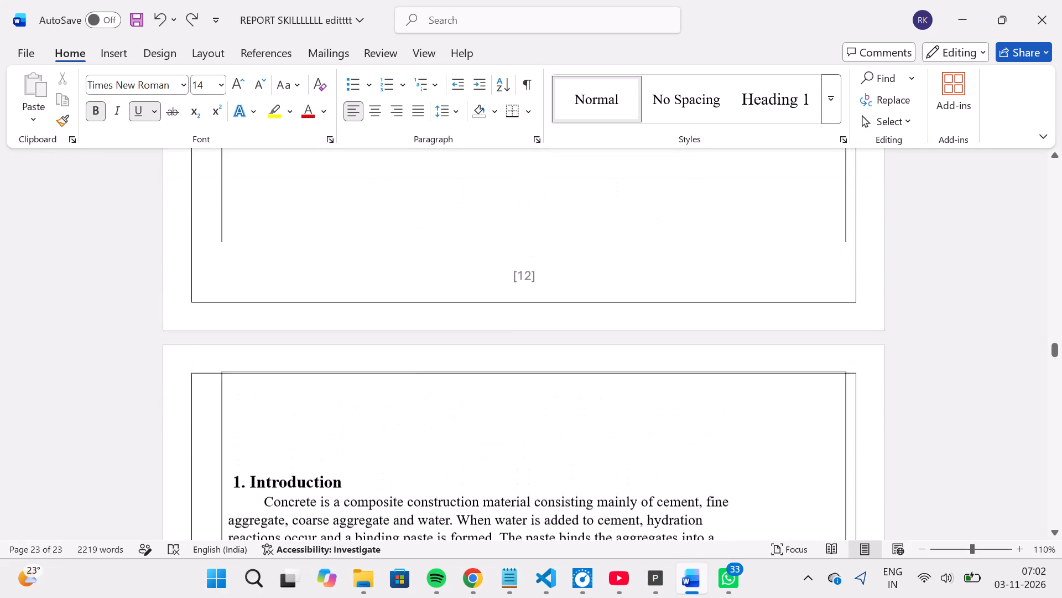
{"action": "scroll", "coordinate": [503, 316], "scroll_direction": "up", "scroll_amount": 14}
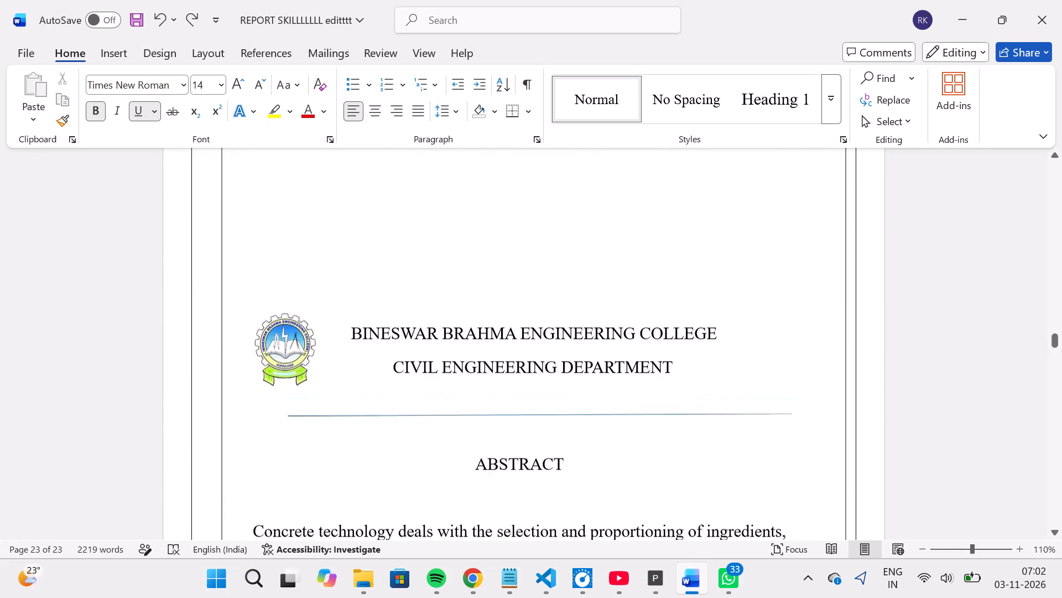
{"action": "scroll", "coordinate": [503, 316], "scroll_direction": "up", "scroll_amount": 16}
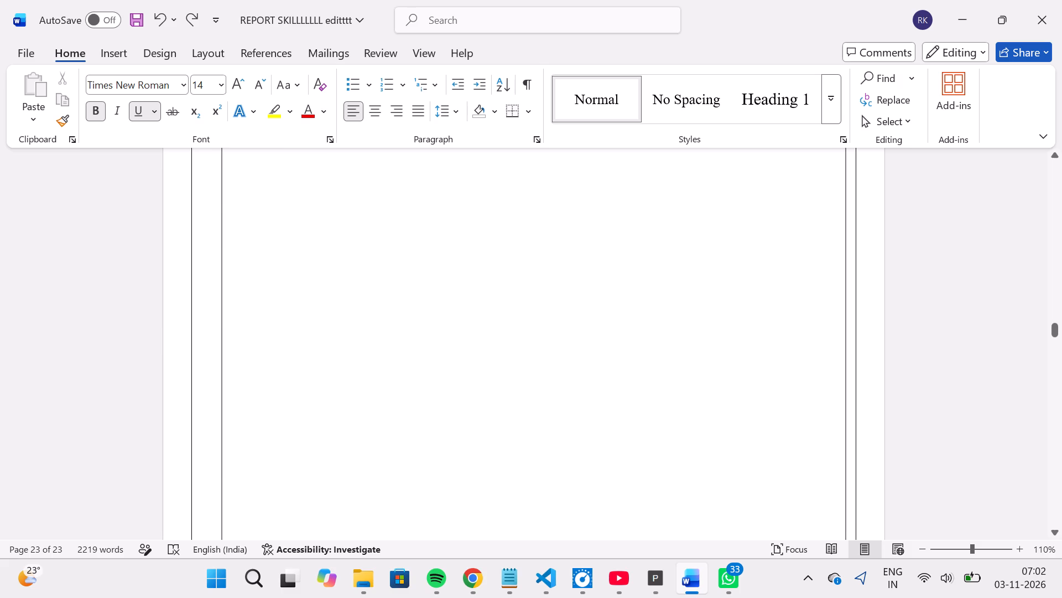
{"action": "scroll", "coordinate": [507, 321], "scroll_direction": "up", "scroll_amount": 9}
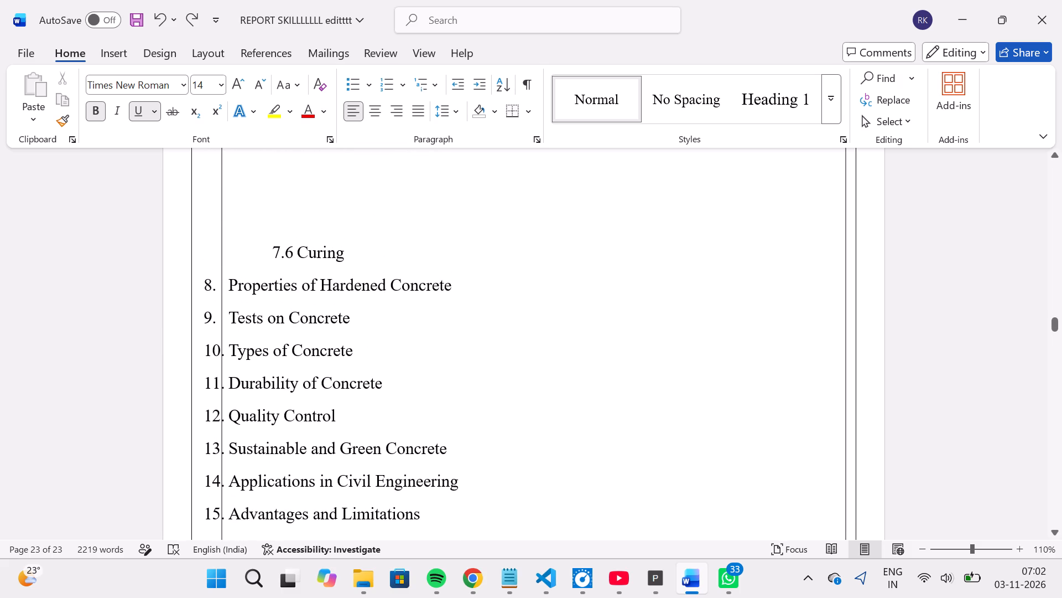
{"action": "scroll", "coordinate": [513, 287], "scroll_direction": "up", "scroll_amount": 4}
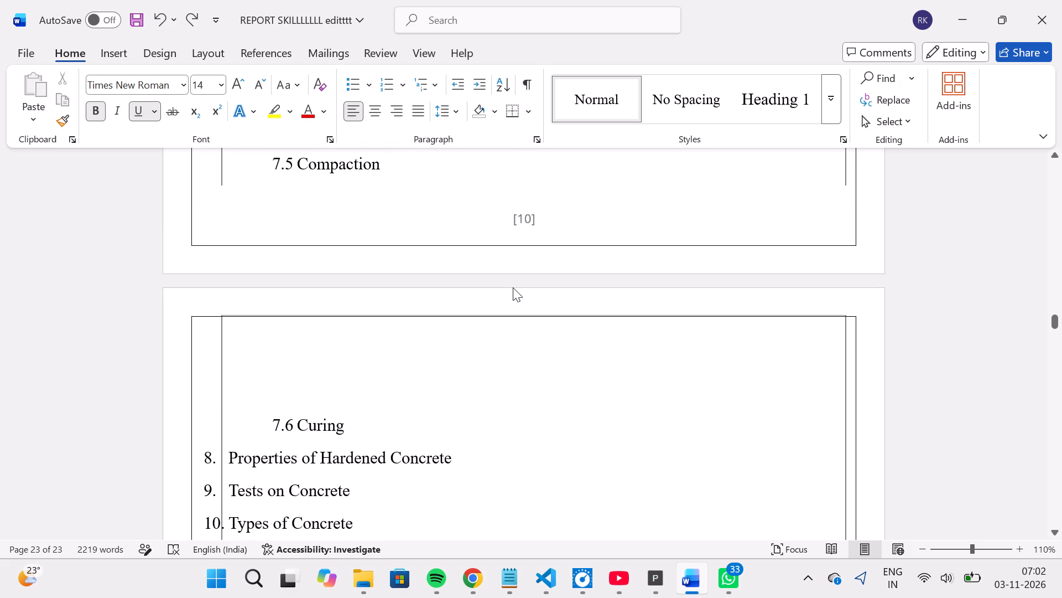
{"action": "scroll", "coordinate": [513, 287], "scroll_direction": "up", "scroll_amount": 9}
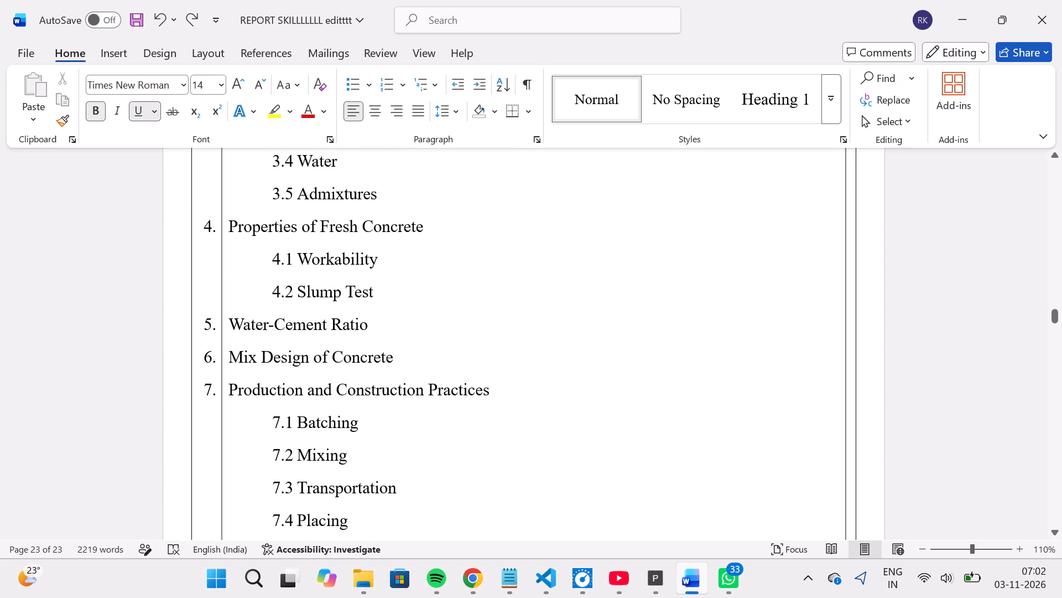
{"action": "scroll", "coordinate": [513, 287], "scroll_direction": "up", "scroll_amount": 10}
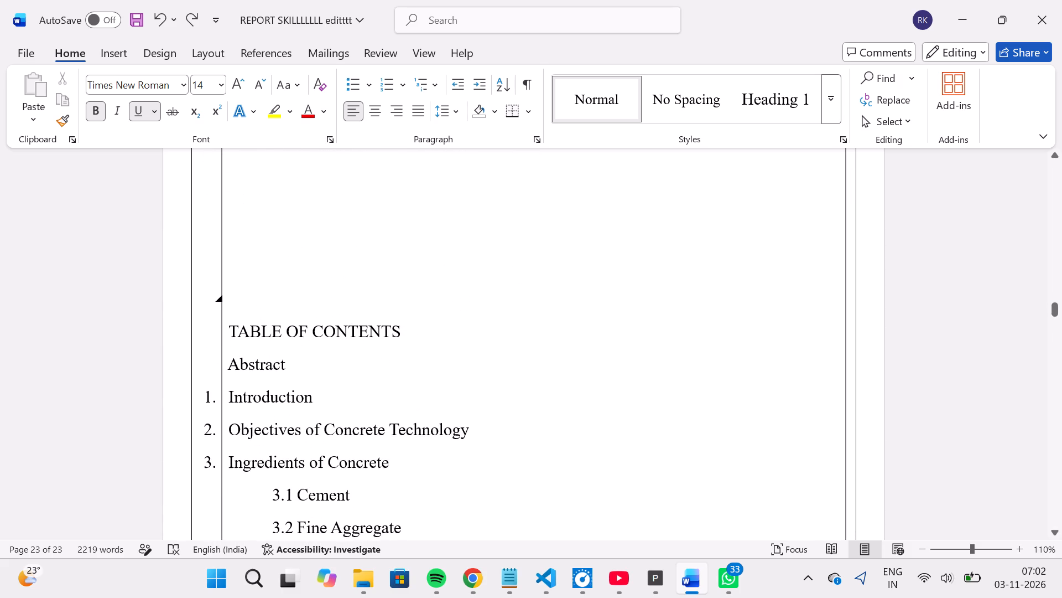
Format the Abstract, Introduction and Objectives of Concrete Technology entries in the table of contents as a bulleted list.
{"action": "left_click", "coordinate": [201, 399]}
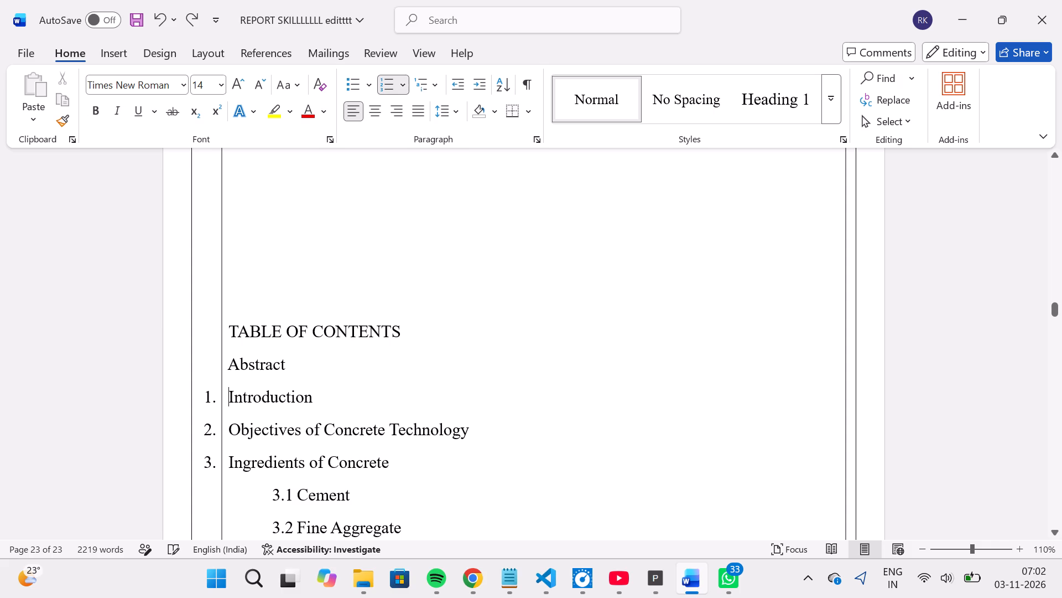
{"action": "left_click_drag", "start_coordinate": [202, 395], "coordinate": [215, 415]}
{"action": "left_click", "coordinate": [211, 401]}
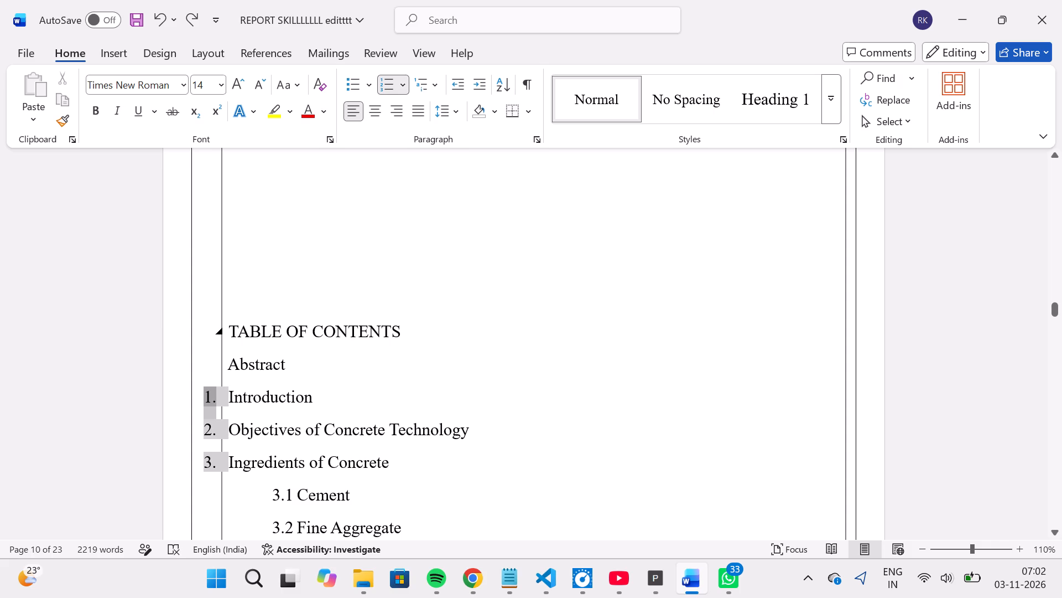
{"action": "key", "text": "Right"}
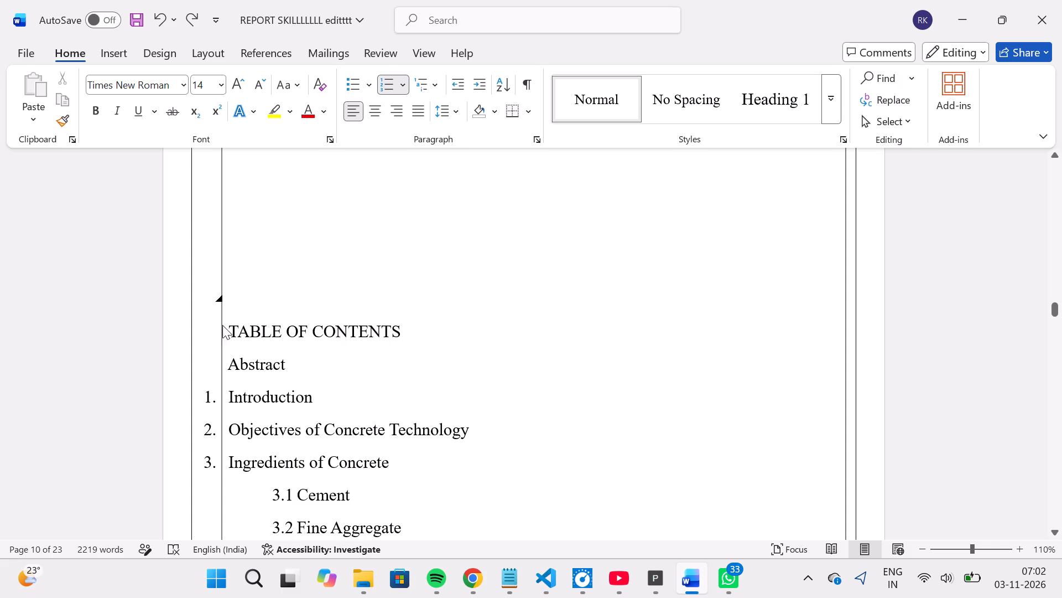
{"action": "left_click", "coordinate": [201, 396]}
{"action": "right_click_drag", "start_coordinate": [201, 396], "coordinate": [351, 456]}
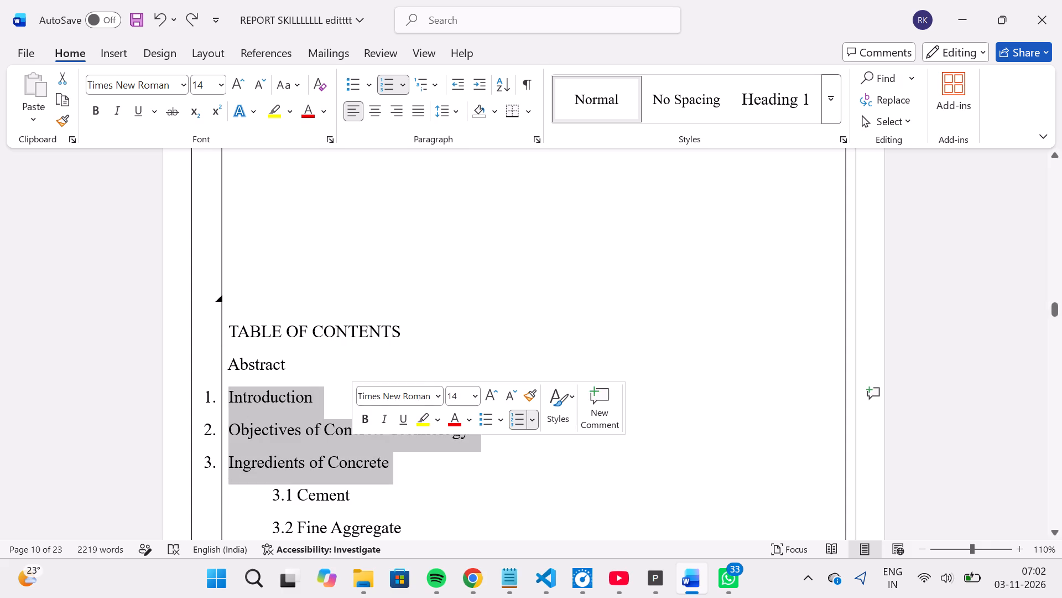
{"action": "left_click", "coordinate": [453, 303]}
{"action": "left_click", "coordinate": [200, 392]}
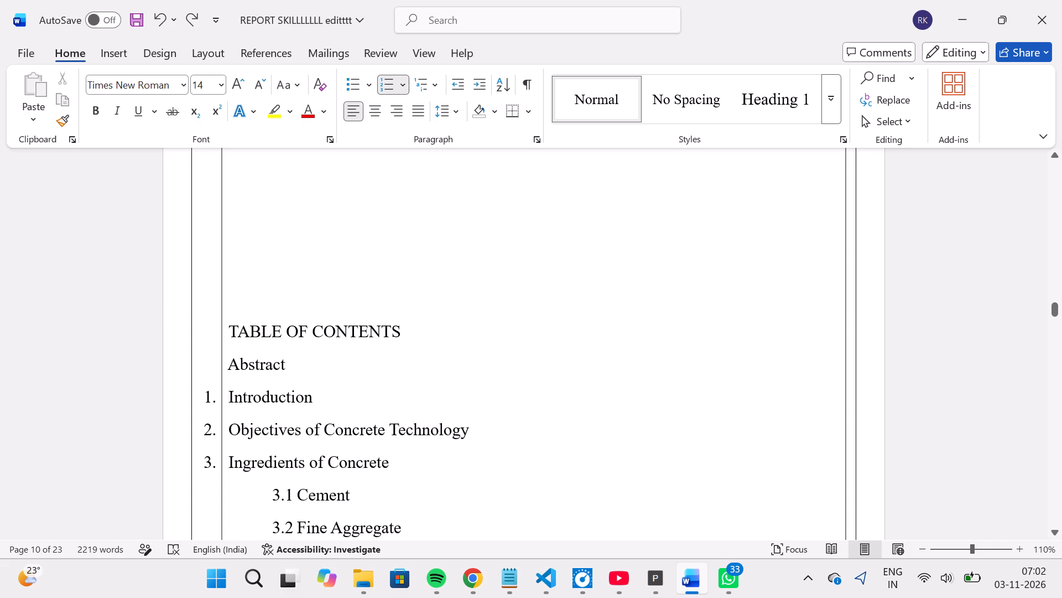
{"action": "left_click", "coordinate": [197, 396]}
{"action": "left_click_drag", "start_coordinate": [209, 385], "coordinate": [202, 435]}
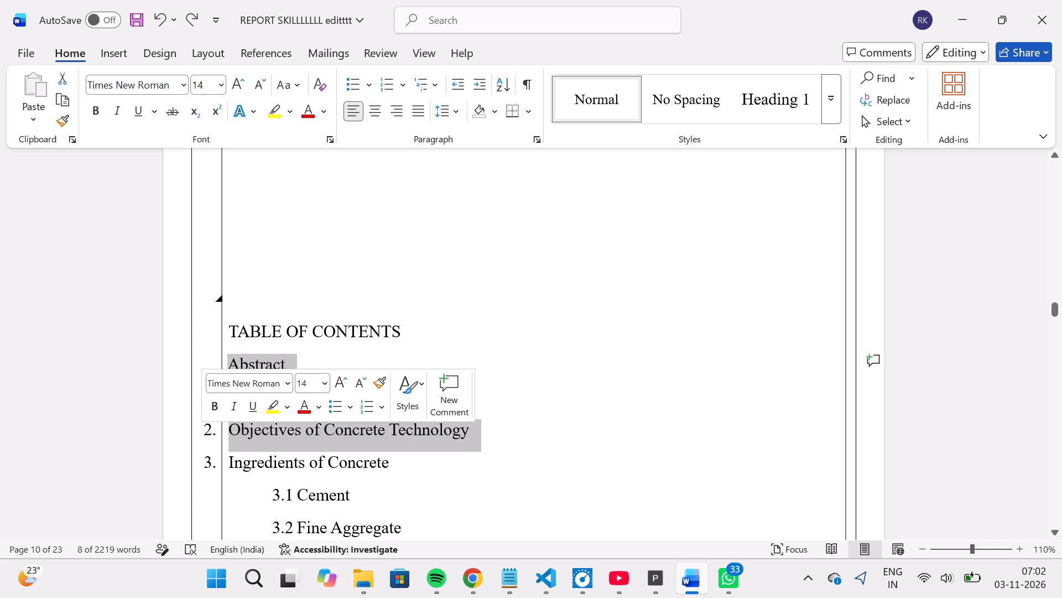
{"action": "left_click", "coordinate": [332, 410]}
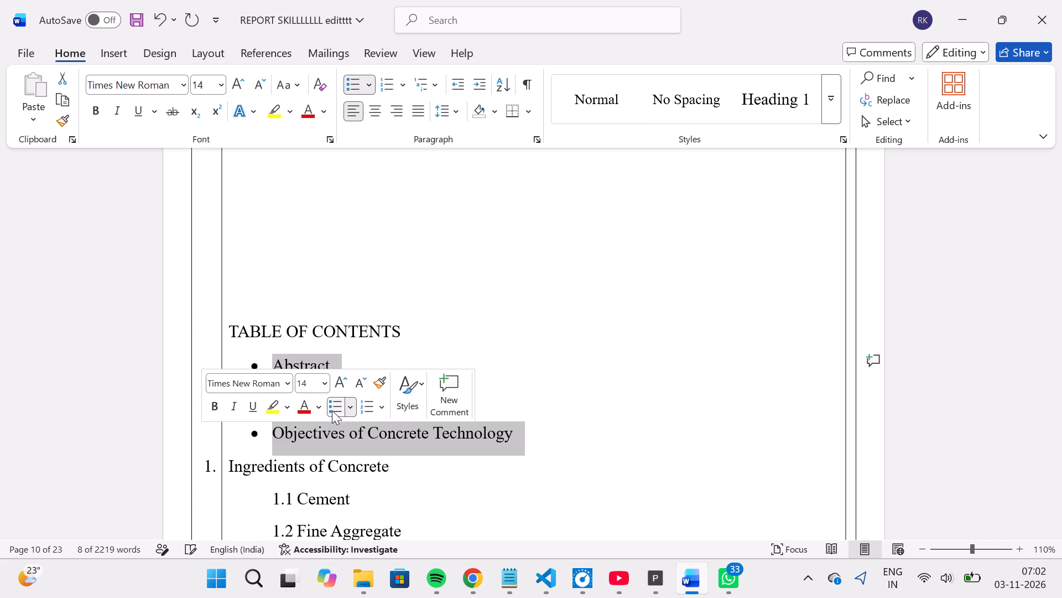
{"action": "scroll", "coordinate": [332, 410], "scroll_direction": "down", "scroll_amount": 3}
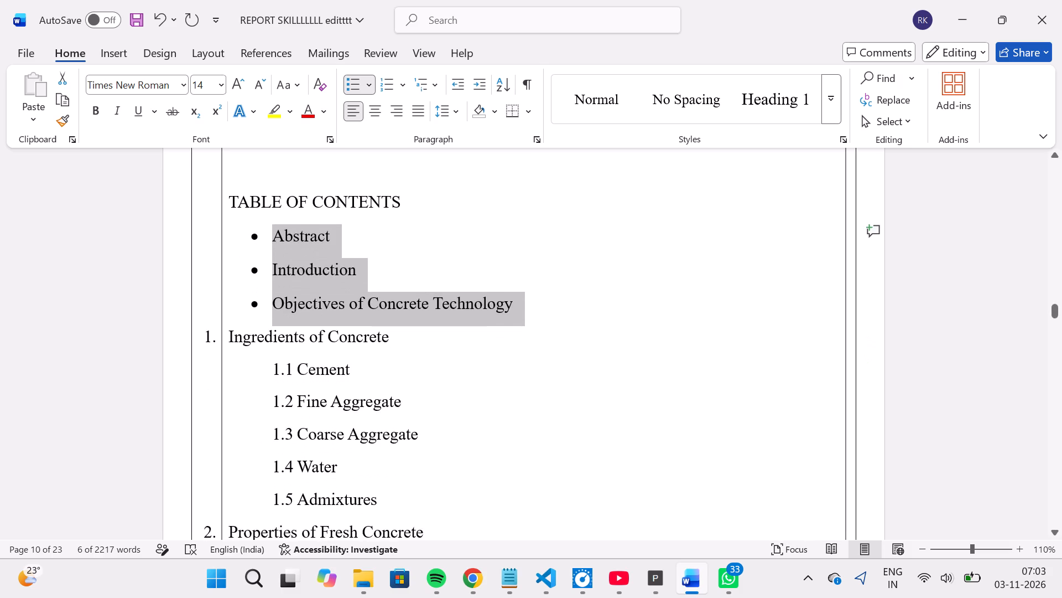
Undo the bulleted list formatting on the Abstract, Introduction and Objectives of Concrete Technology entries in the table of contents.
{"action": "scroll", "coordinate": [332, 410], "scroll_direction": "down", "scroll_amount": 5}
{"action": "scroll", "coordinate": [332, 410], "scroll_direction": "up", "scroll_amount": 7}
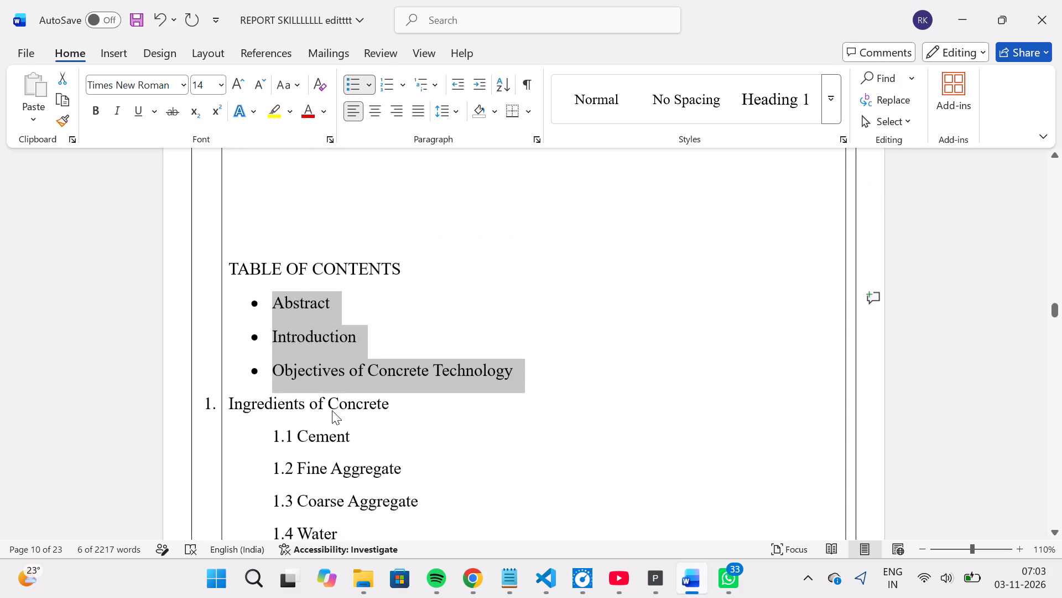
{"action": "left_click", "coordinate": [157, 21]}
{"action": "left_click", "coordinate": [695, 396]}
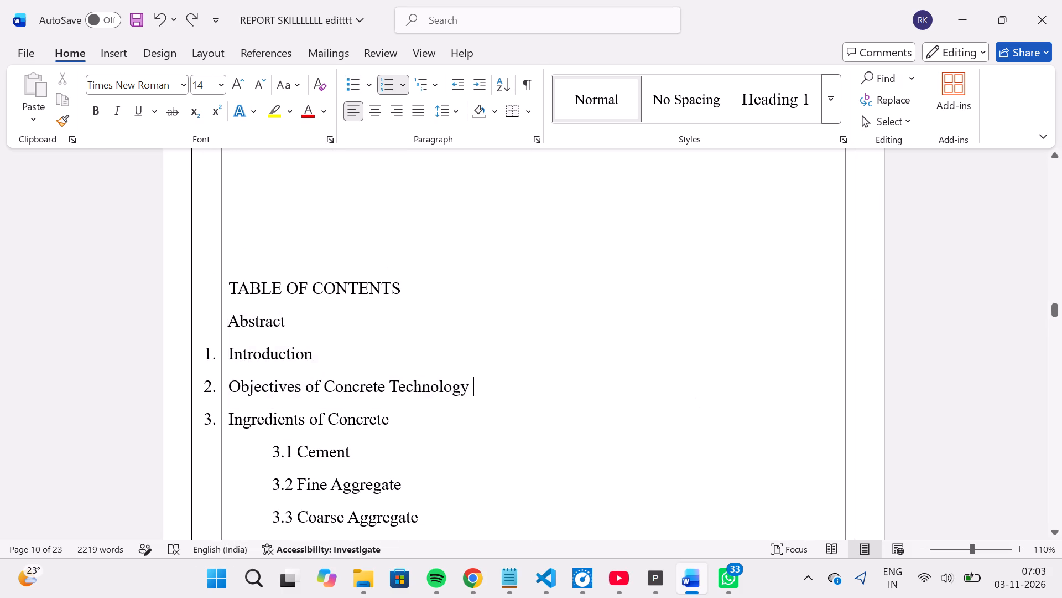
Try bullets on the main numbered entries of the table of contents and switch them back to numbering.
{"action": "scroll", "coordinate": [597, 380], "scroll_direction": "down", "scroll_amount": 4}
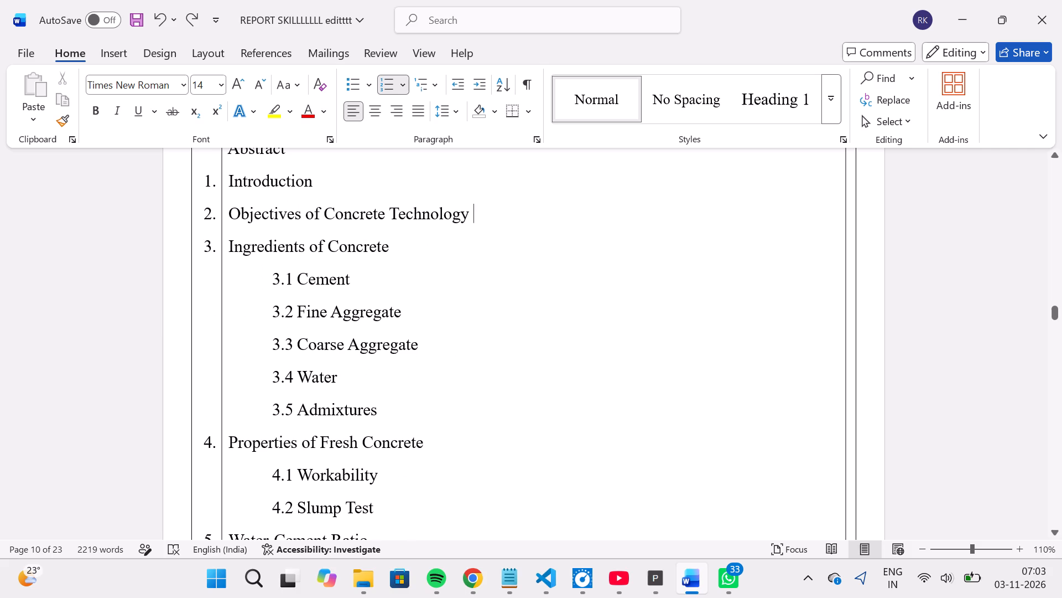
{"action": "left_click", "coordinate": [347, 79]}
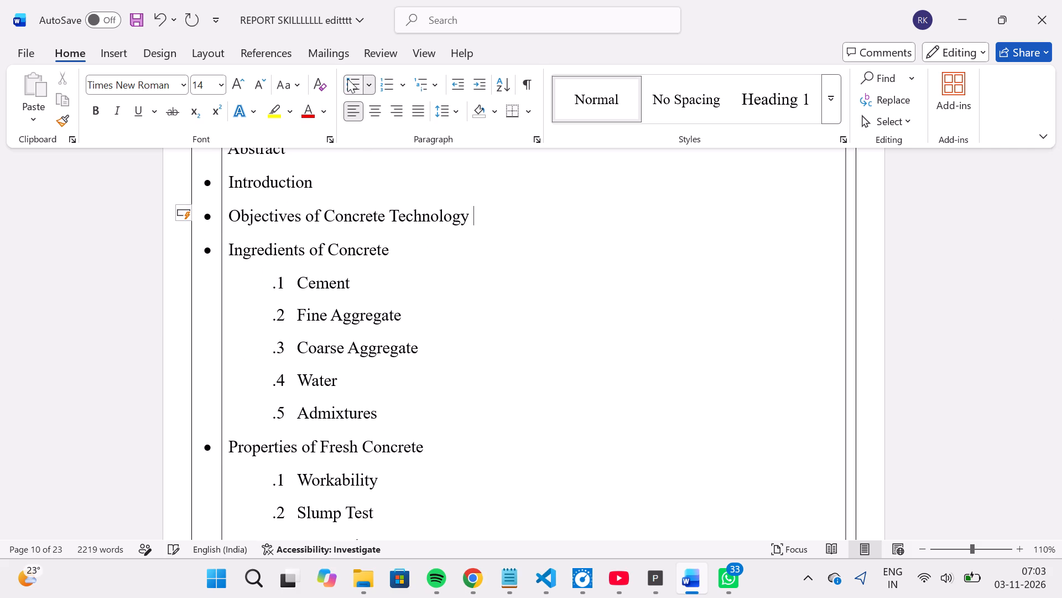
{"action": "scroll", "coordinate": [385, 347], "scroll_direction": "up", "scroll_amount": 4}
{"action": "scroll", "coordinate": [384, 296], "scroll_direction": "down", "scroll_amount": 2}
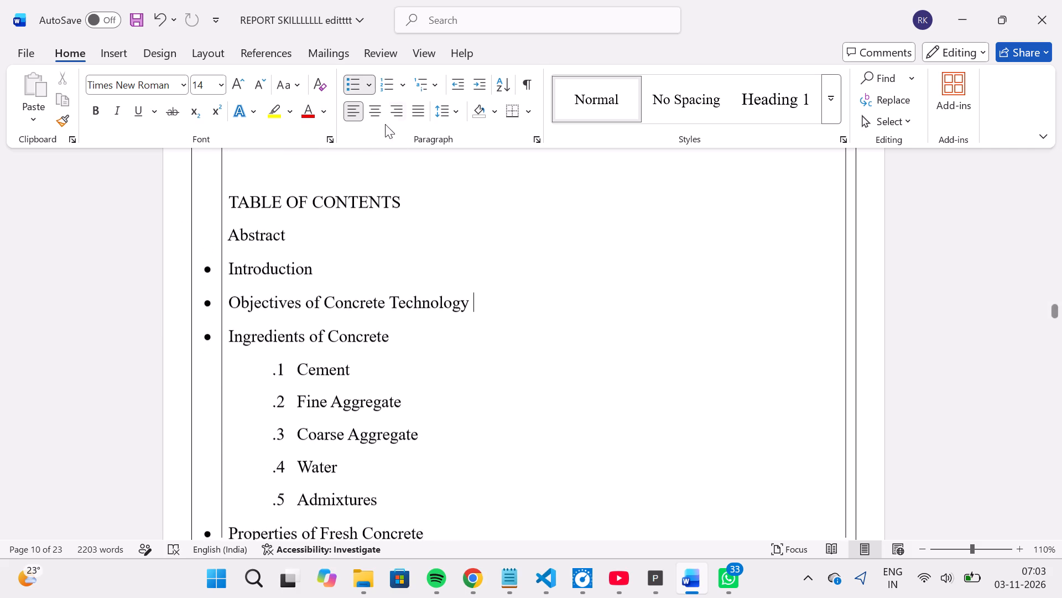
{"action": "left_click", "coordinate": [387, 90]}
Remove and reapply the numbering on the Objectives of Concrete Technology entry in the table of contents.
{"action": "left_click", "coordinate": [419, 84]}
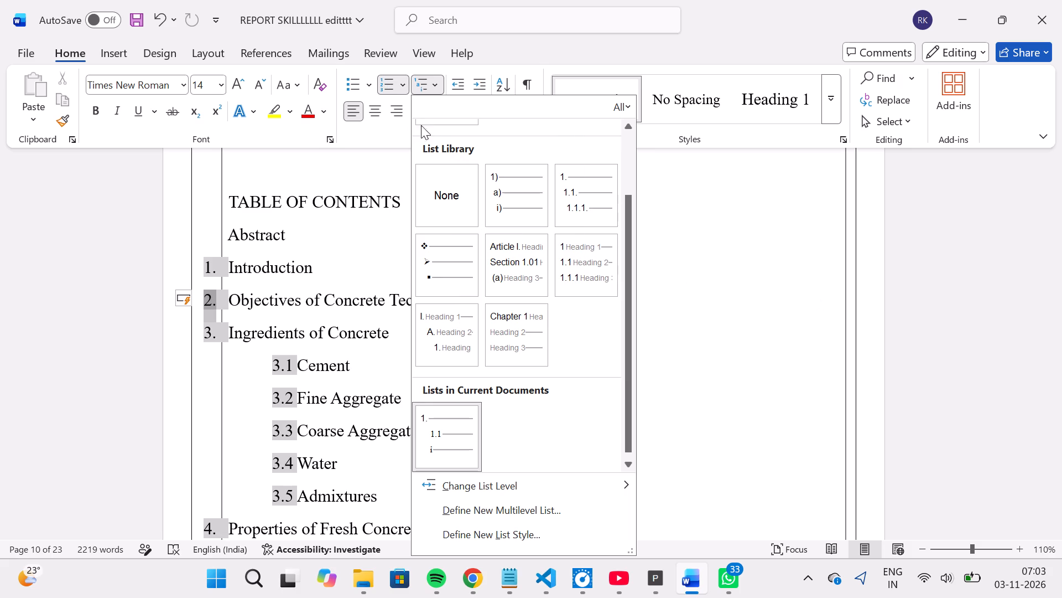
{"action": "left_click", "coordinate": [396, 87]}
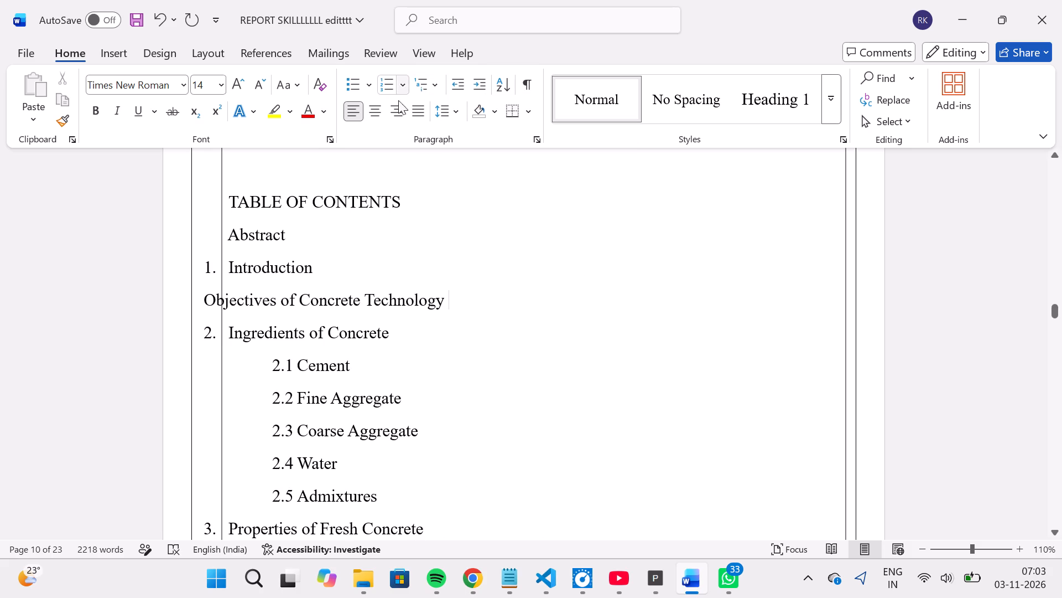
{"action": "left_click", "coordinate": [390, 85]}
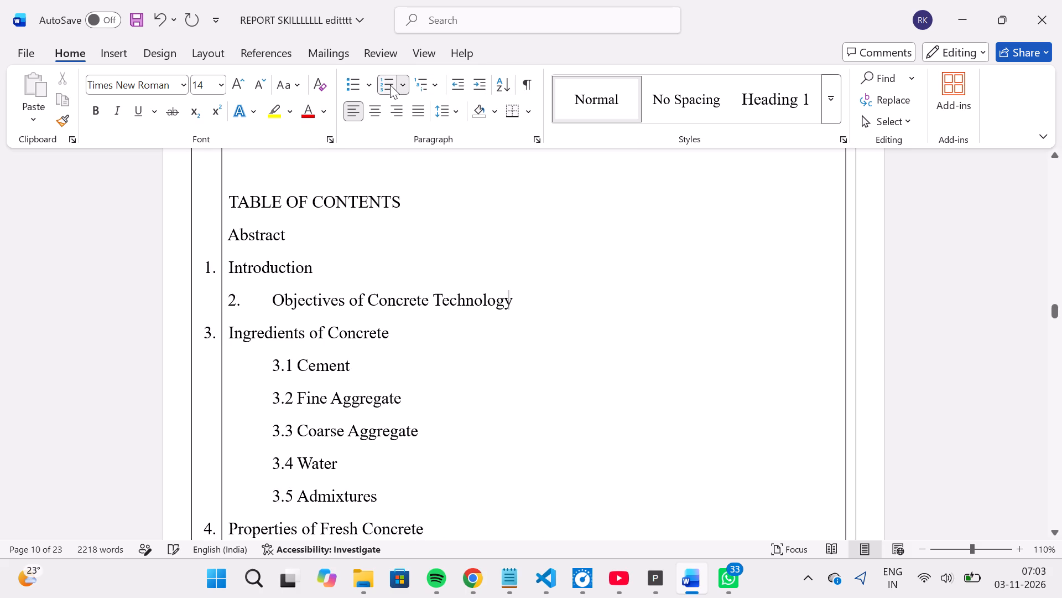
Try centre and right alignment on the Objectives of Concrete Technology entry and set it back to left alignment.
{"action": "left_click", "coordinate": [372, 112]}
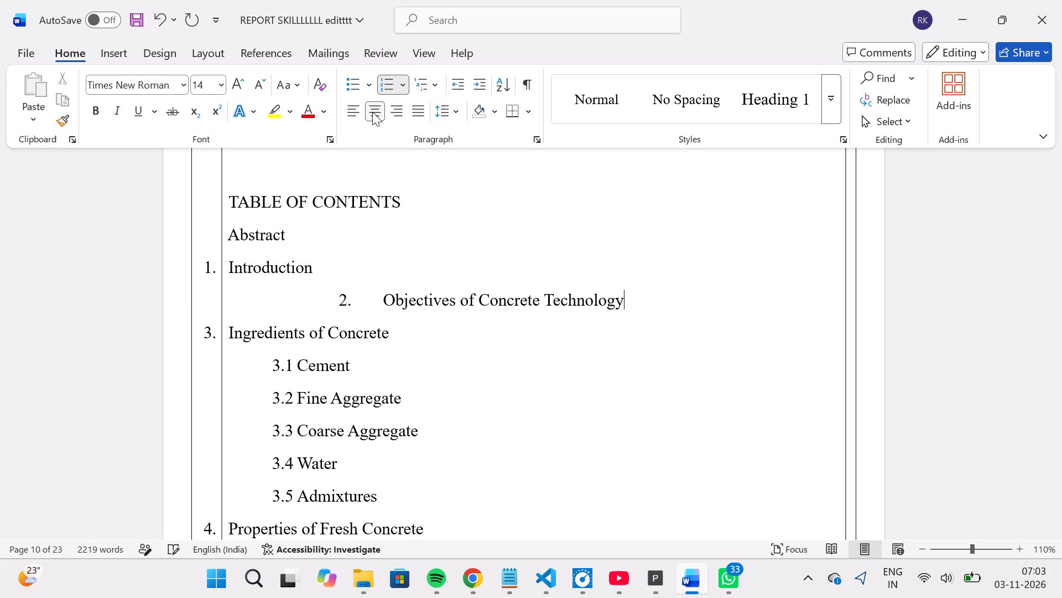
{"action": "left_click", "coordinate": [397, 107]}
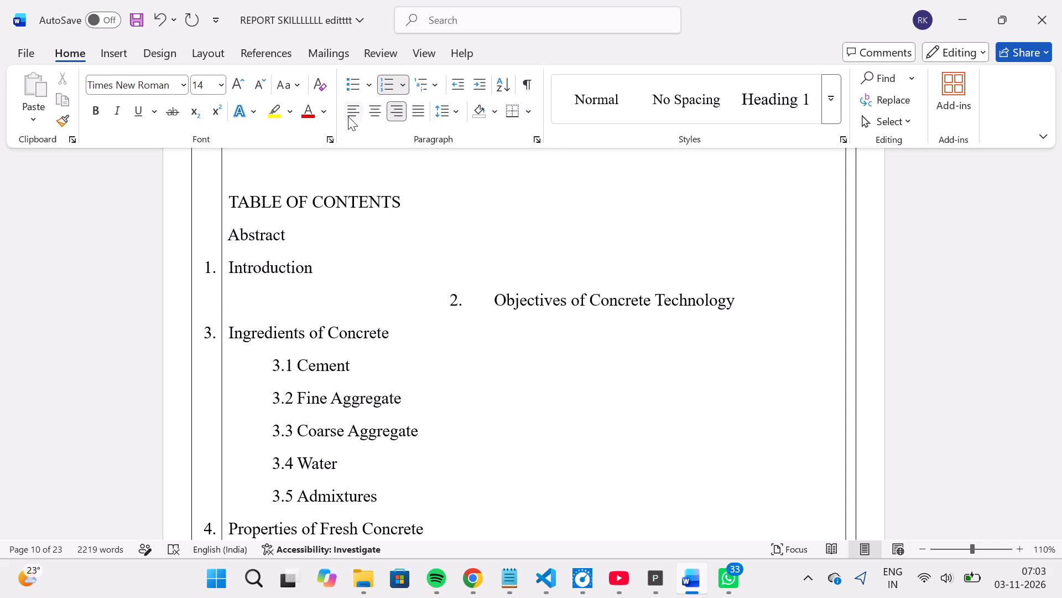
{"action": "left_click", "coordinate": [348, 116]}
Remove the numbering from the Objectives of Concrete Technology entry in the table of contents.
{"action": "left_click", "coordinate": [386, 83]}
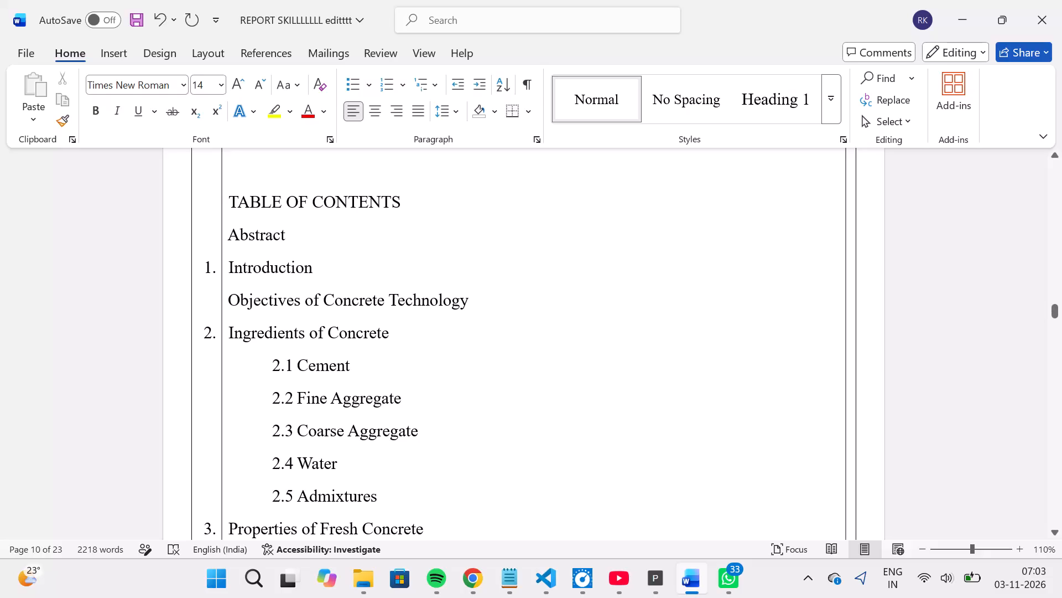
Review the numbering of the table of contents entries from Abstract through to References.
{"action": "scroll", "coordinate": [461, 295], "scroll_direction": "down", "scroll_amount": 6}
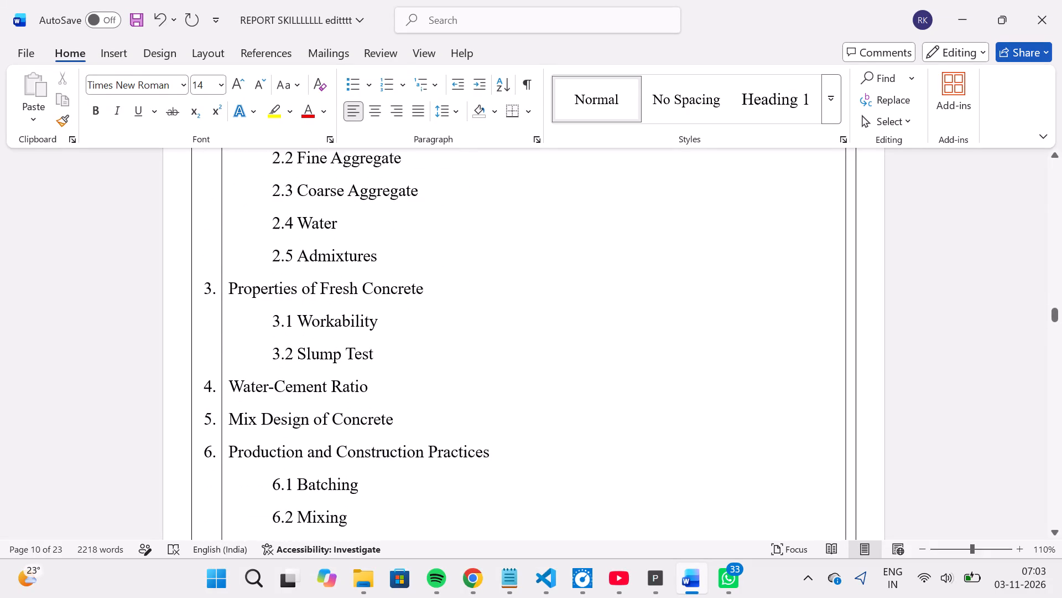
{"action": "scroll", "coordinate": [461, 288], "scroll_direction": "down", "scroll_amount": 2}
{"action": "scroll", "coordinate": [461, 290], "scroll_direction": "up", "scroll_amount": 9}
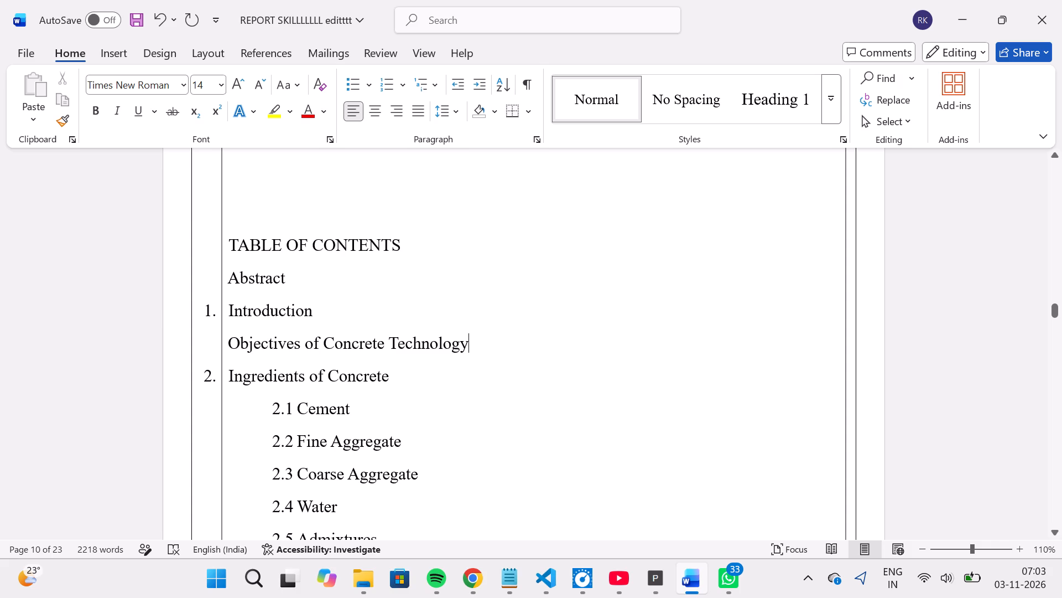
{"action": "scroll", "coordinate": [439, 310], "scroll_direction": "down", "scroll_amount": 14}
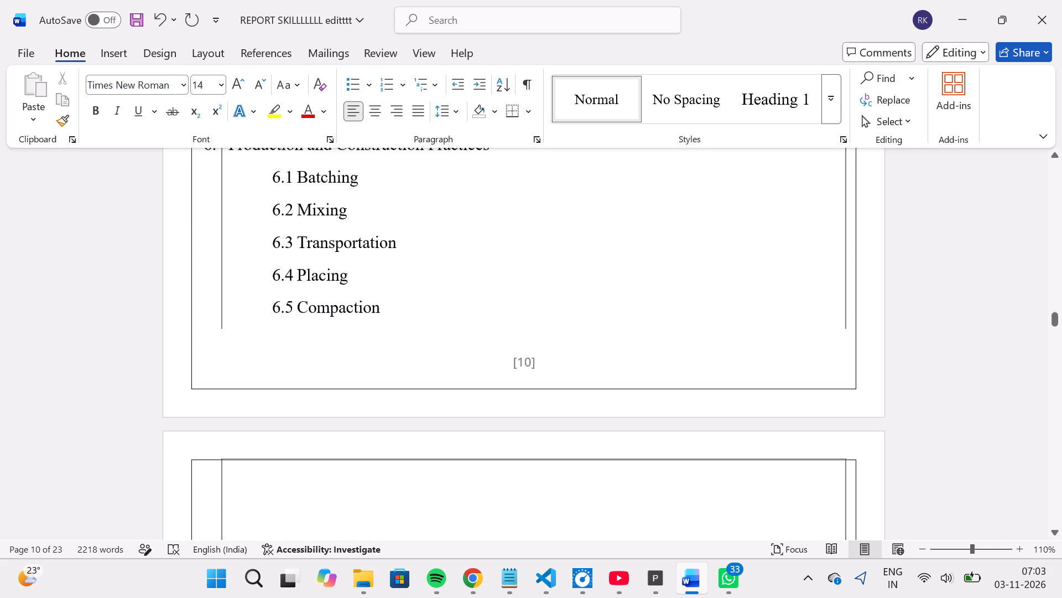
{"action": "scroll", "coordinate": [438, 312], "scroll_direction": "down", "scroll_amount": 9}
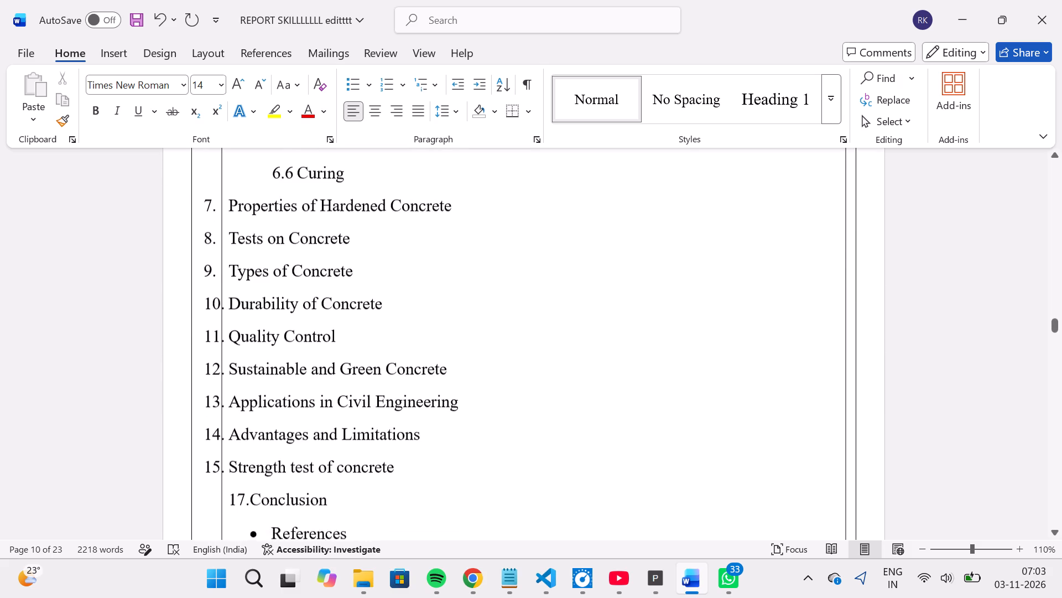
{"action": "scroll", "coordinate": [434, 317], "scroll_direction": "down", "scroll_amount": 7}
{"action": "scroll", "coordinate": [434, 317], "scroll_direction": "up", "scroll_amount": 5}
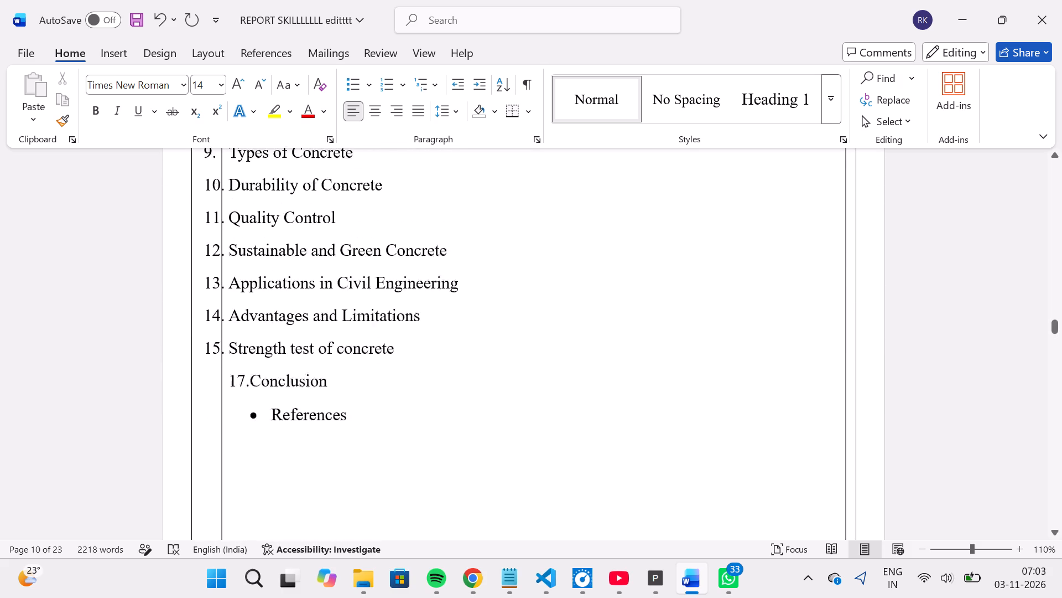
{"action": "scroll", "coordinate": [434, 317], "scroll_direction": "down", "scroll_amount": 7}
{"action": "scroll", "coordinate": [434, 317], "scroll_direction": "up", "scroll_amount": 1}
{"action": "scroll", "coordinate": [434, 317], "scroll_direction": "down", "scroll_amount": 14}
{"action": "scroll", "coordinate": [434, 317], "scroll_direction": "up", "scroll_amount": 1}
Review the report's text pages from the Introduction through the concrete topics to the compressive strength test sections.
{"action": "scroll", "coordinate": [434, 317], "scroll_direction": "down", "scroll_amount": 16}
{"action": "scroll", "coordinate": [434, 317], "scroll_direction": "down", "scroll_amount": 10}
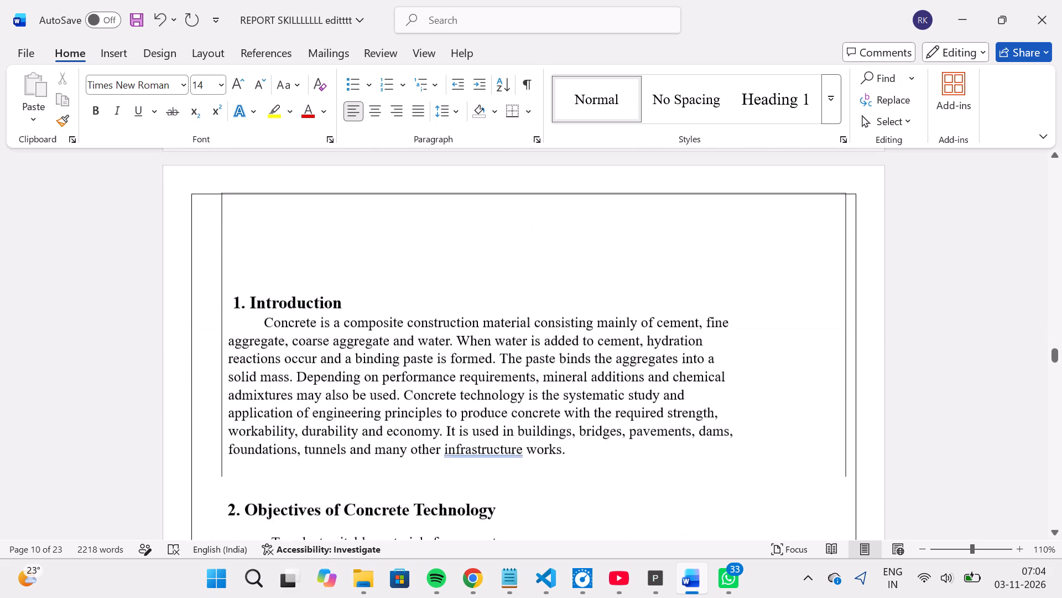
{"action": "scroll", "coordinate": [433, 320], "scroll_direction": "down", "scroll_amount": 15}
{"action": "scroll", "coordinate": [200, 389], "scroll_direction": "down", "scroll_amount": 5}
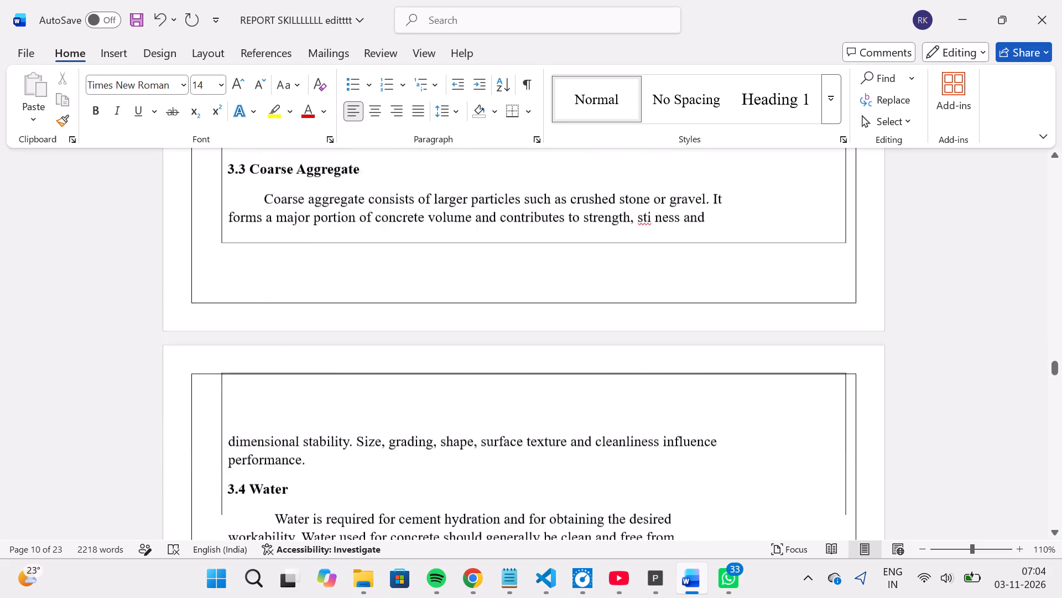
{"action": "scroll", "coordinate": [299, 352], "scroll_direction": "down", "scroll_amount": 13}
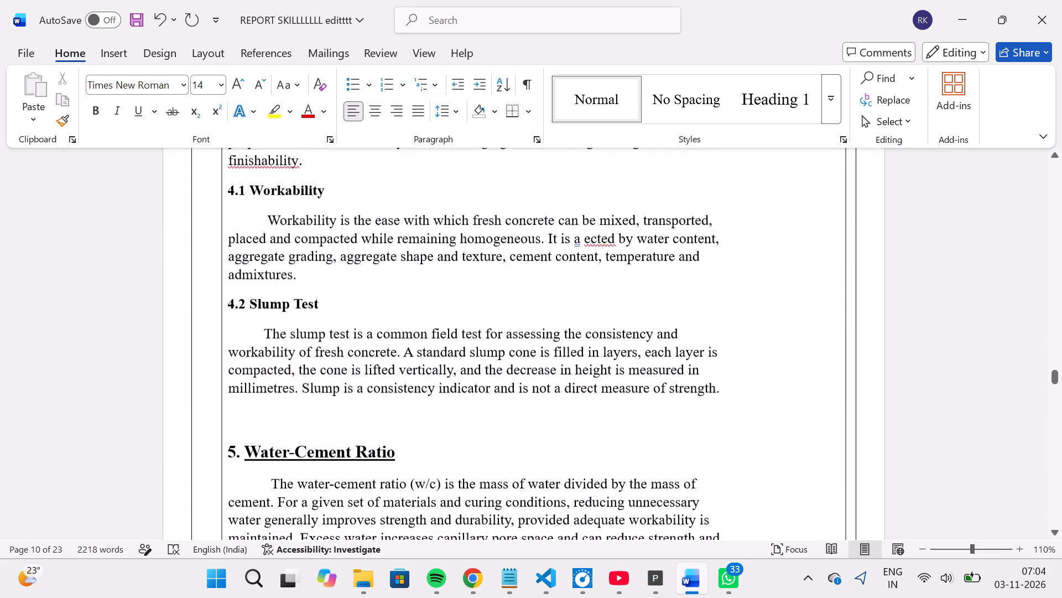
{"action": "scroll", "coordinate": [296, 360], "scroll_direction": "down", "scroll_amount": 17}
{"action": "scroll", "coordinate": [290, 372], "scroll_direction": "down", "scroll_amount": 16}
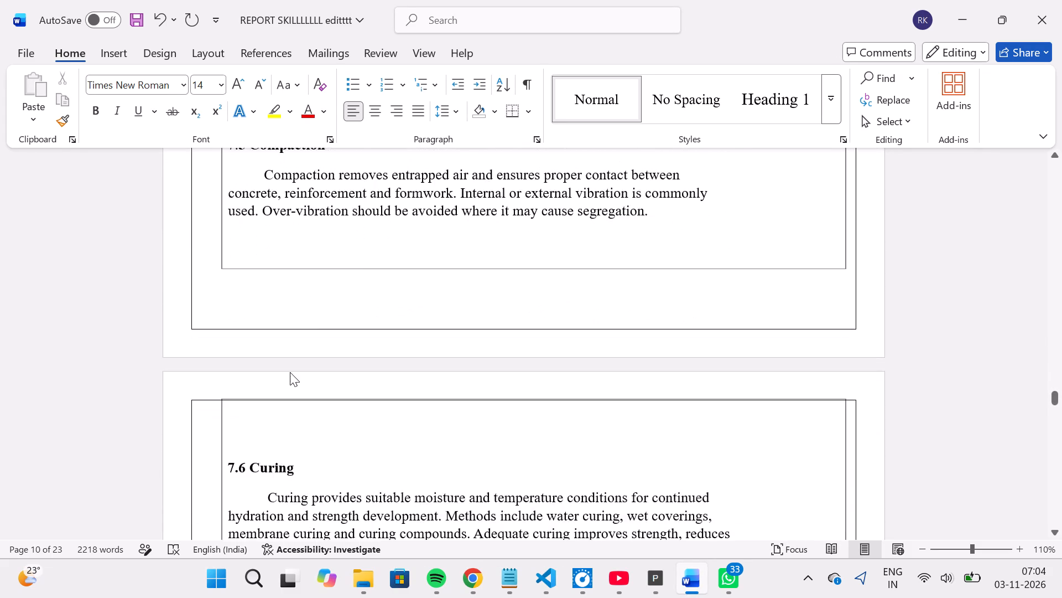
{"action": "scroll", "coordinate": [290, 372], "scroll_direction": "down", "scroll_amount": 8}
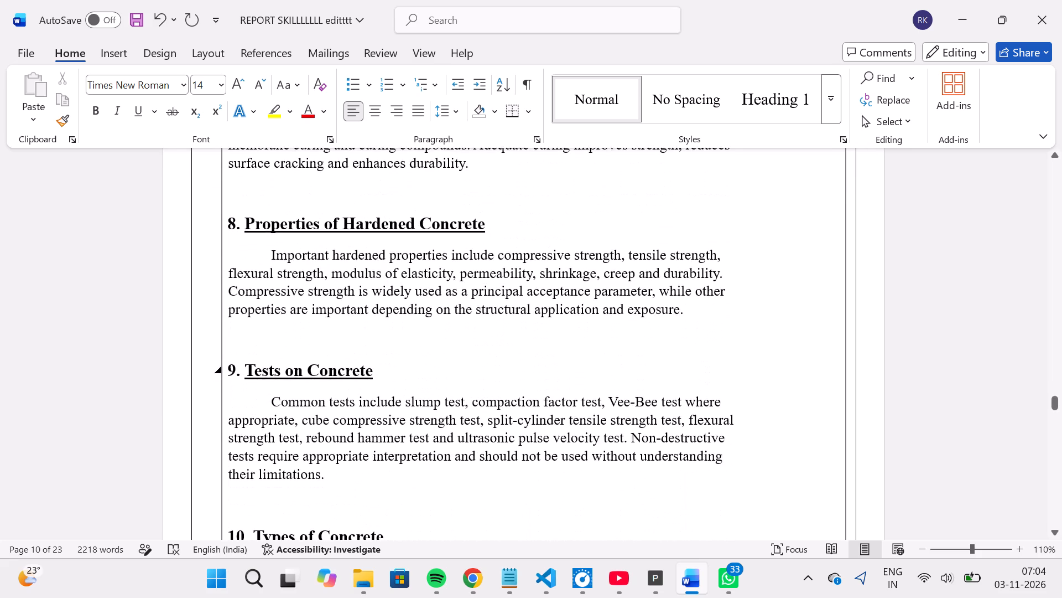
{"action": "scroll", "coordinate": [290, 372], "scroll_direction": "down", "scroll_amount": 6}
{"action": "scroll", "coordinate": [290, 372], "scroll_direction": "up", "scroll_amount": 1}
{"action": "scroll", "coordinate": [290, 372], "scroll_direction": "down", "scroll_amount": 11}
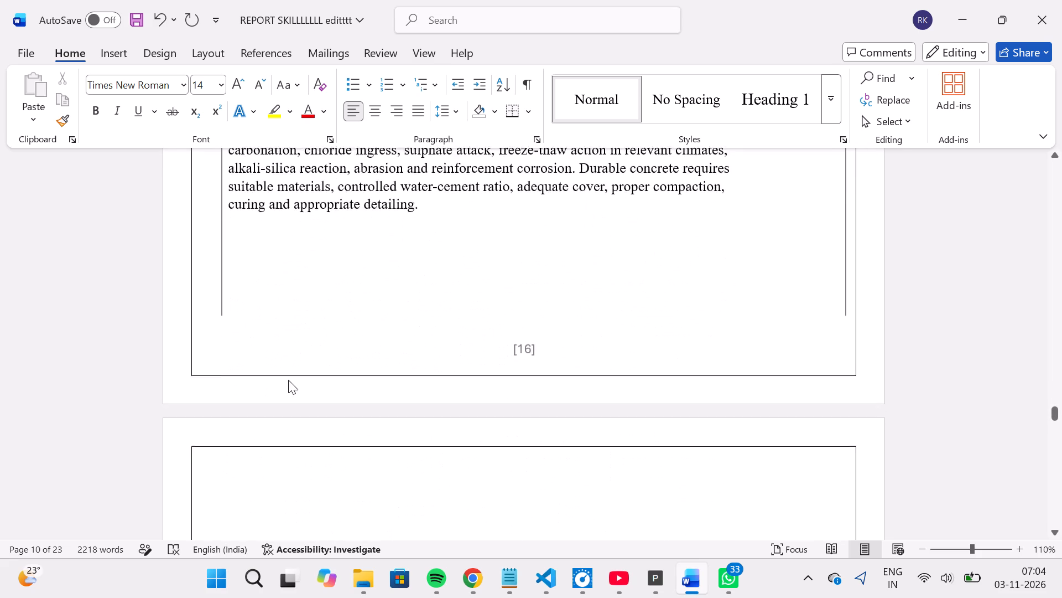
{"action": "scroll", "coordinate": [288, 380], "scroll_direction": "down", "scroll_amount": 11}
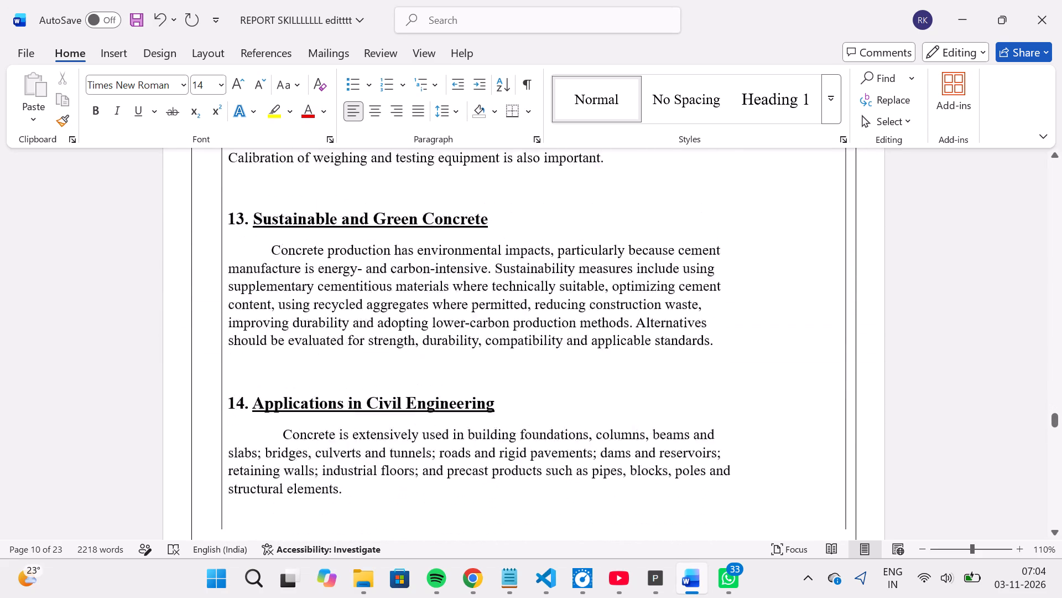
{"action": "scroll", "coordinate": [288, 380], "scroll_direction": "down", "scroll_amount": 16}
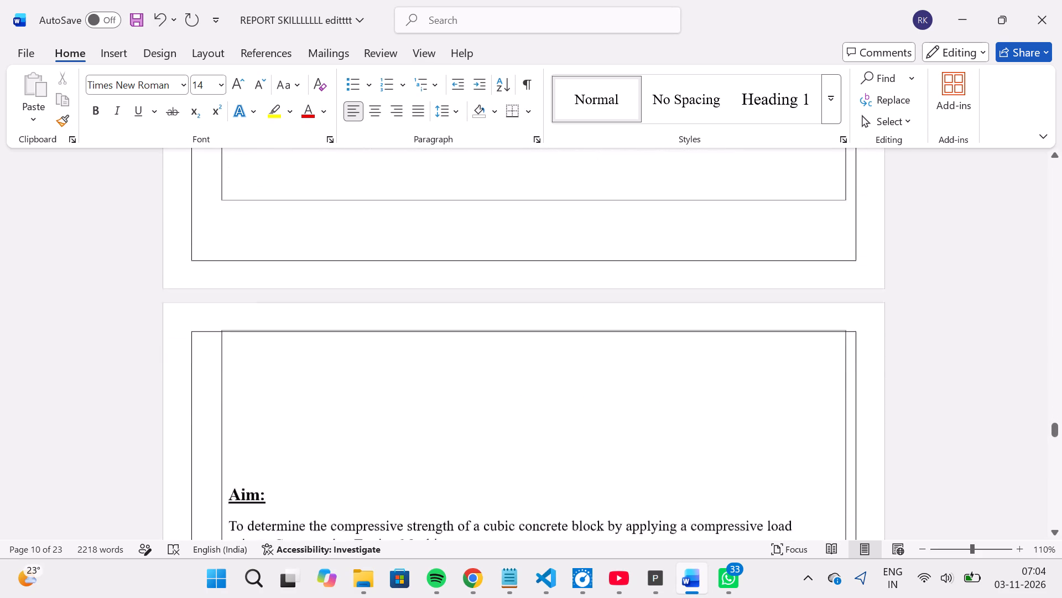
{"action": "scroll", "coordinate": [288, 385], "scroll_direction": "down", "scroll_amount": 14}
{"action": "scroll", "coordinate": [288, 385], "scroll_direction": "up", "scroll_amount": 1}
{"action": "scroll", "coordinate": [288, 385], "scroll_direction": "down", "scroll_amount": 17}
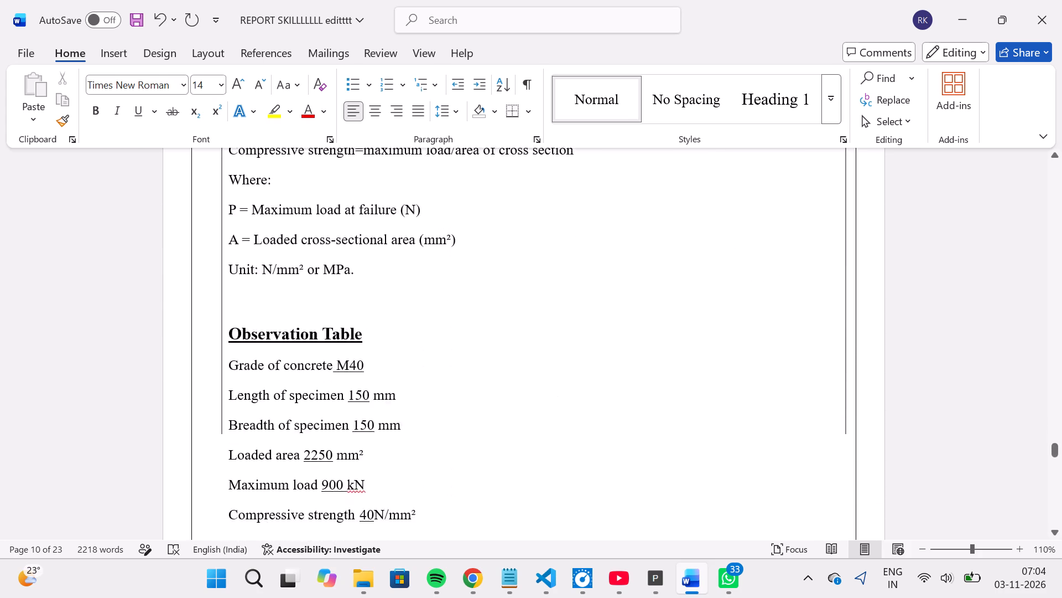
{"action": "scroll", "coordinate": [288, 386], "scroll_direction": "down", "scroll_amount": 16}
Examine the photo pages from the testing machine's digital indicator to the broken concrete block.
{"action": "scroll", "coordinate": [288, 389], "scroll_direction": "up", "scroll_amount": 1}
{"action": "scroll", "coordinate": [288, 389], "scroll_direction": "down", "scroll_amount": 2}
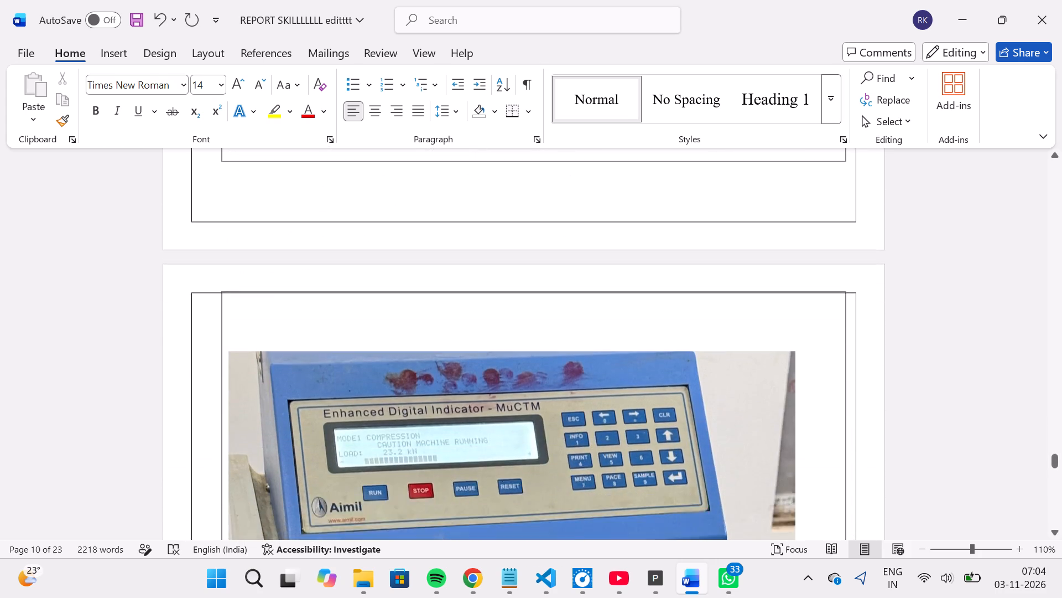
{"action": "scroll", "coordinate": [288, 389], "scroll_direction": "down", "scroll_amount": 10}
{"action": "scroll", "coordinate": [288, 389], "scroll_direction": "up", "scroll_amount": 1}
{"action": "scroll", "coordinate": [288, 389], "scroll_direction": "down", "scroll_amount": 11}
{"action": "scroll", "coordinate": [287, 394], "scroll_direction": "up", "scroll_amount": 1}
{"action": "scroll", "coordinate": [287, 394], "scroll_direction": "down", "scroll_amount": 7}
{"action": "scroll", "coordinate": [287, 394], "scroll_direction": "up", "scroll_amount": 1}
{"action": "scroll", "coordinate": [287, 394], "scroll_direction": "down", "scroll_amount": 6}
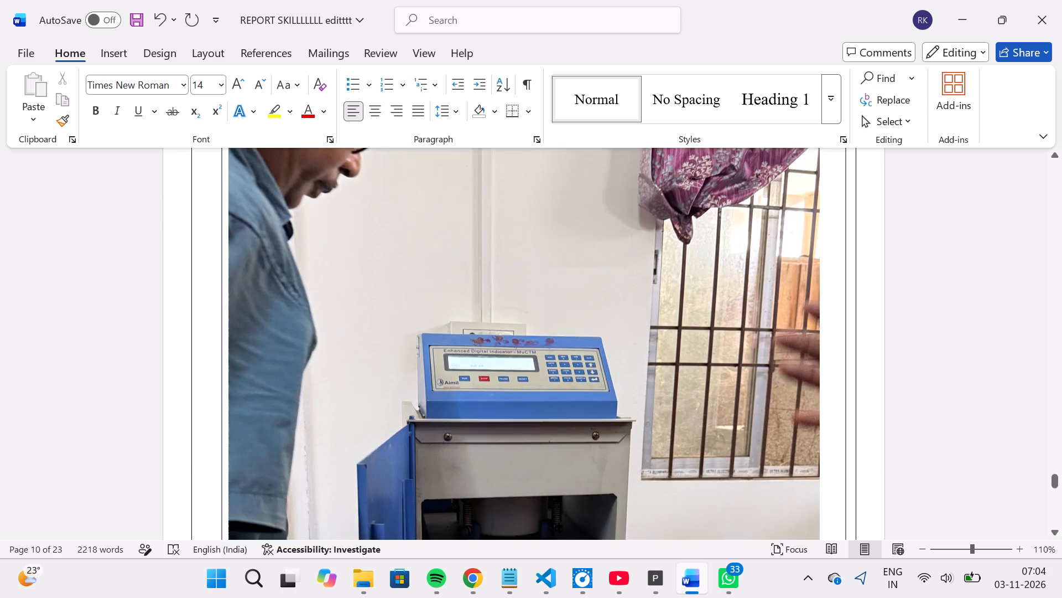
{"action": "scroll", "coordinate": [351, 349], "scroll_direction": "down", "scroll_amount": 15}
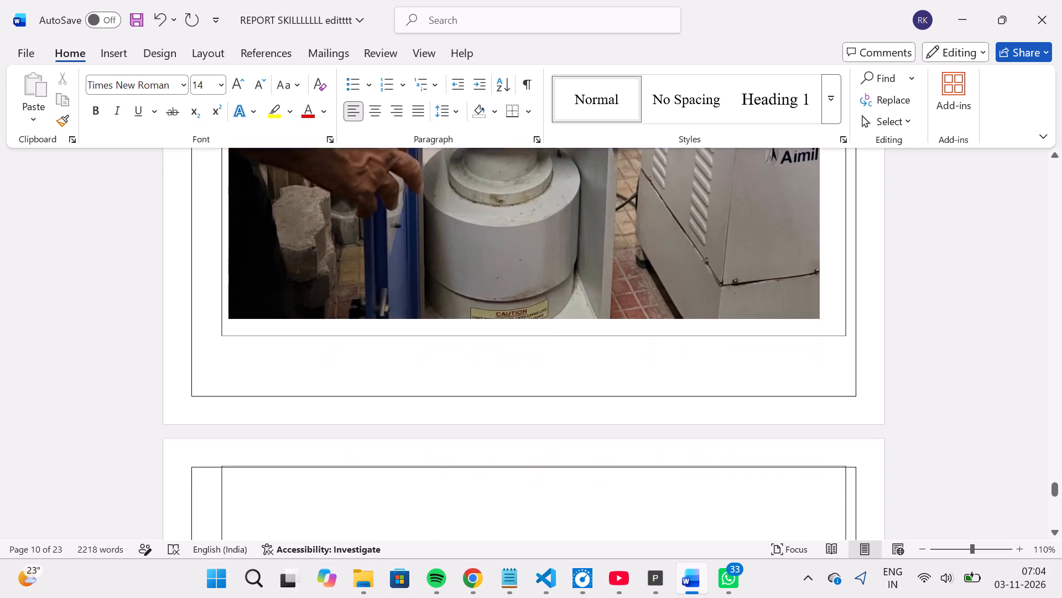
{"action": "scroll", "coordinate": [345, 364], "scroll_direction": "down", "scroll_amount": 6}
{"action": "scroll", "coordinate": [343, 369], "scroll_direction": "up", "scroll_amount": 1}
{"action": "scroll", "coordinate": [343, 369], "scroll_direction": "down", "scroll_amount": 12}
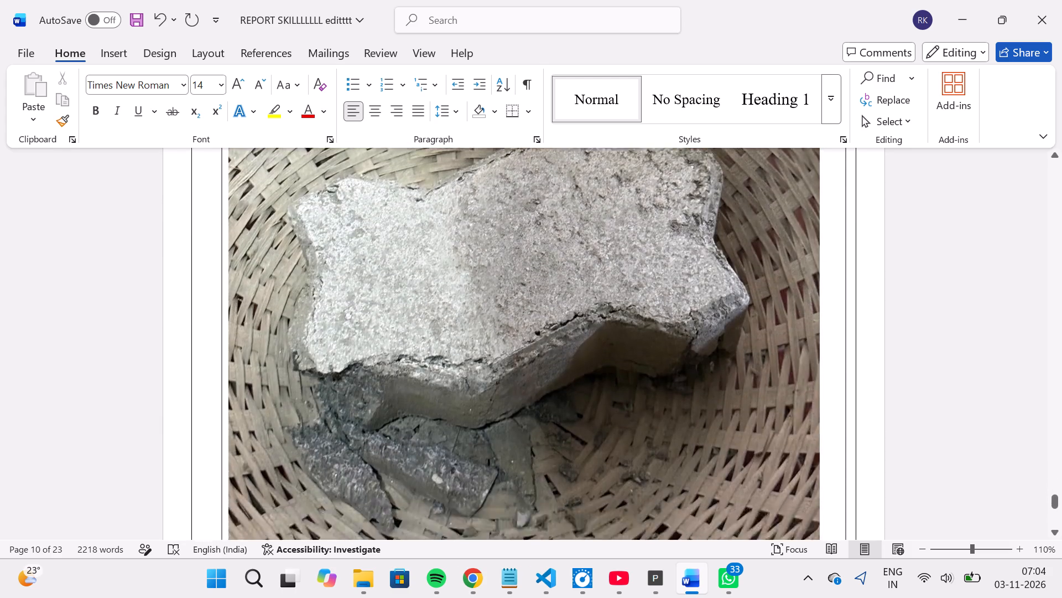
{"action": "scroll", "coordinate": [338, 378], "scroll_direction": "down", "scroll_amount": 11}
{"action": "scroll", "coordinate": [338, 378], "scroll_direction": "up", "scroll_amount": 4}
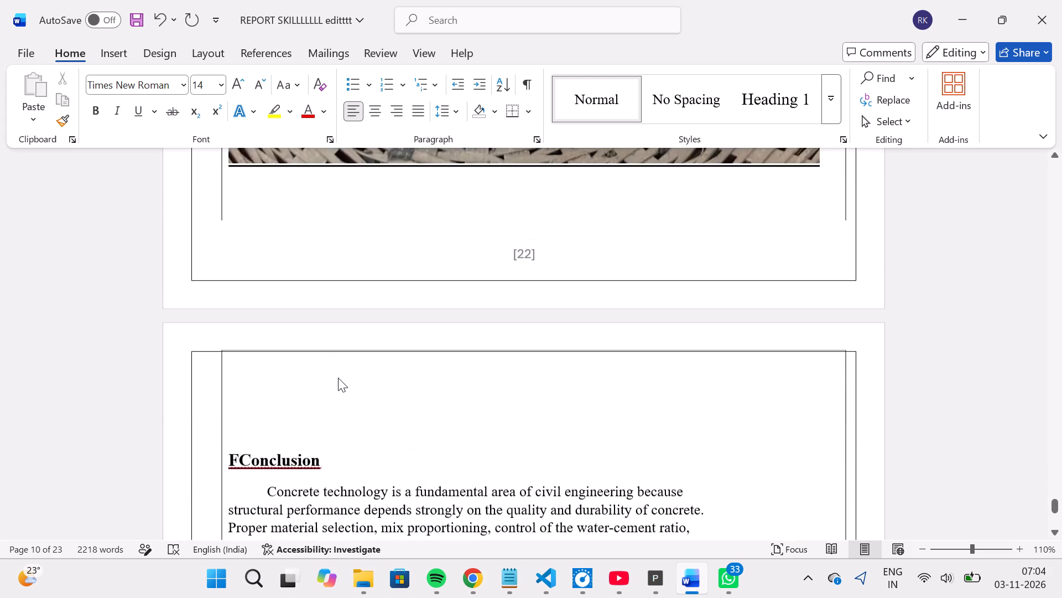
Delete the stray letter F at the start of the Conclusion heading.
{"action": "scroll", "coordinate": [338, 378], "scroll_direction": "down", "scroll_amount": 4}
{"action": "scroll", "coordinate": [338, 378], "scroll_direction": "up", "scroll_amount": 3}
{"action": "scroll", "coordinate": [338, 378], "scroll_direction": "down", "scroll_amount": 2}
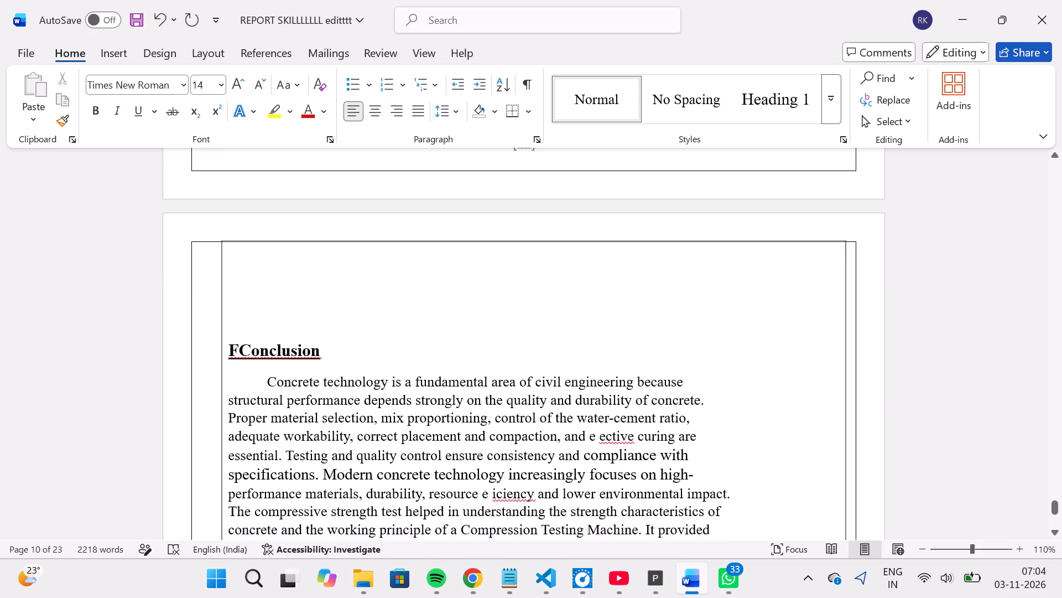
{"action": "scroll", "coordinate": [338, 378], "scroll_direction": "up", "scroll_amount": 3}
{"action": "scroll", "coordinate": [338, 378], "scroll_direction": "down", "scroll_amount": 4}
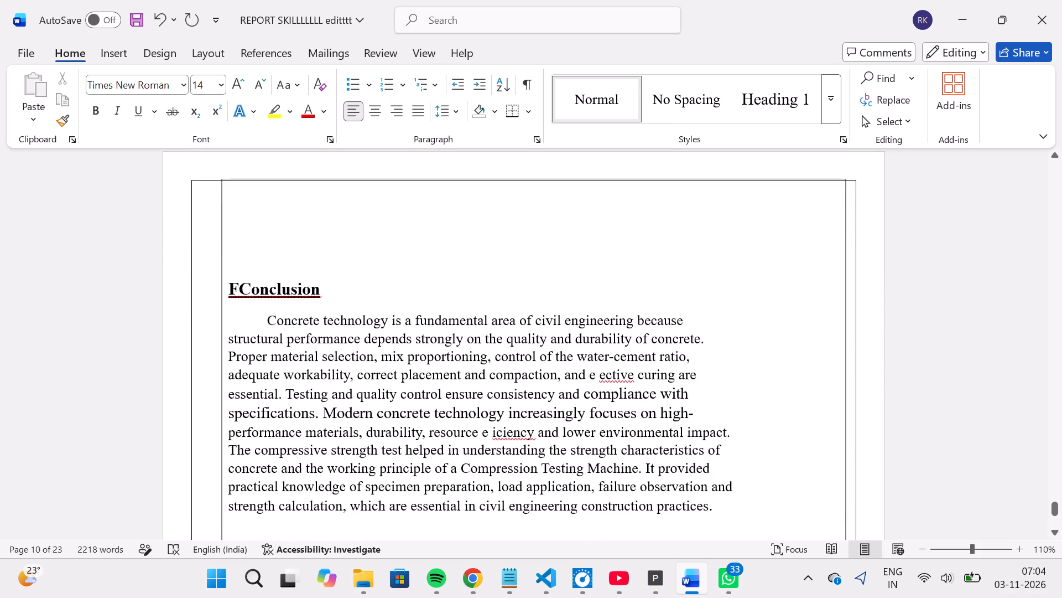
{"action": "scroll", "coordinate": [338, 378], "scroll_direction": "up", "scroll_amount": 3}
{"action": "scroll", "coordinate": [338, 378], "scroll_direction": "down", "scroll_amount": 3}
{"action": "scroll", "coordinate": [338, 378], "scroll_direction": "up", "scroll_amount": 2}
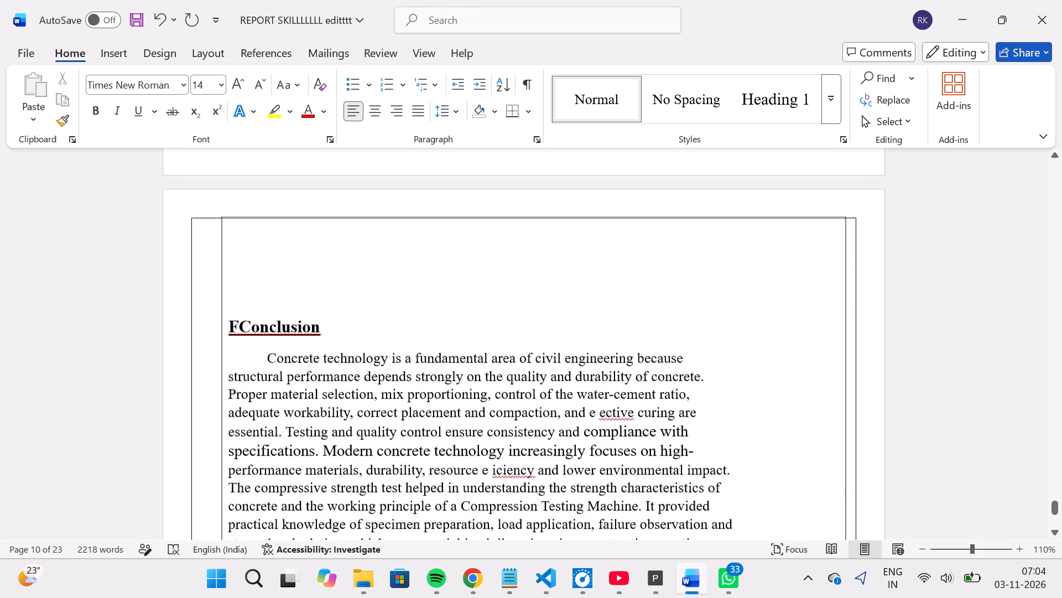
{"action": "scroll", "coordinate": [338, 378], "scroll_direction": "up", "scroll_amount": 1}
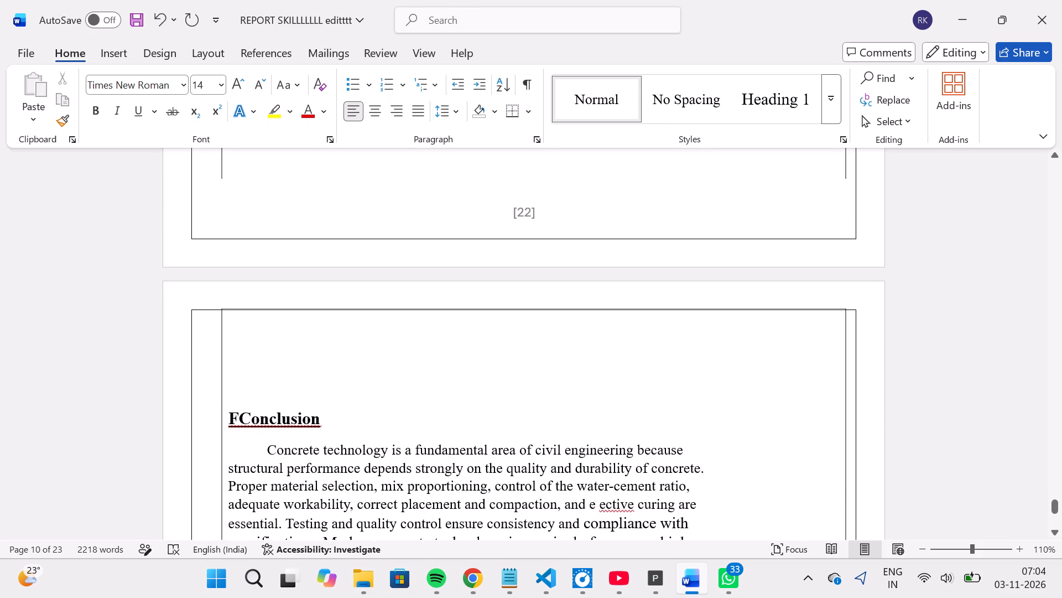
{"action": "left_click", "coordinate": [237, 415]}
{"action": "key", "text": "BackSpace"}
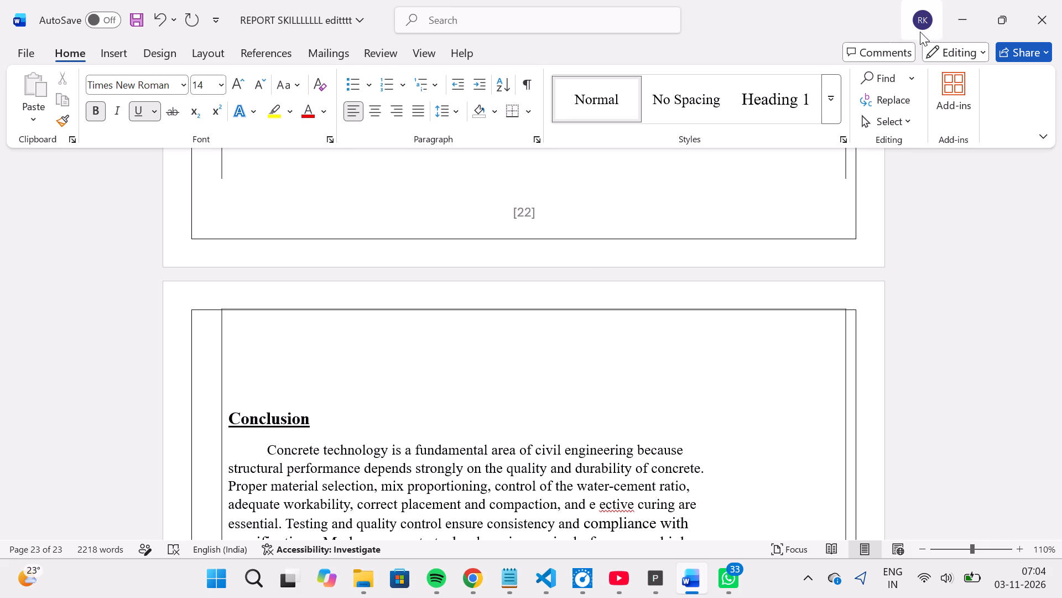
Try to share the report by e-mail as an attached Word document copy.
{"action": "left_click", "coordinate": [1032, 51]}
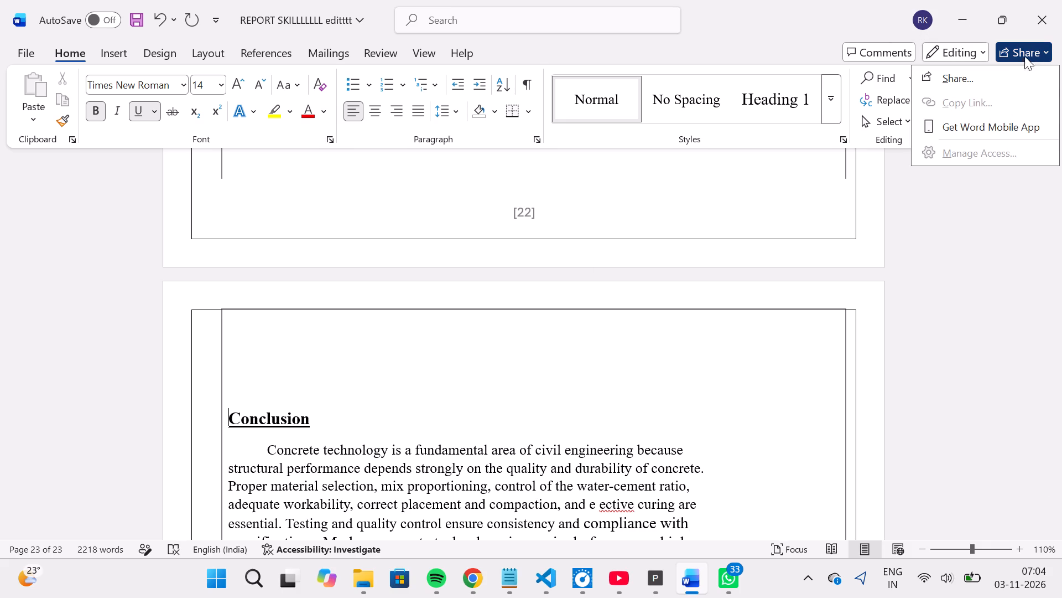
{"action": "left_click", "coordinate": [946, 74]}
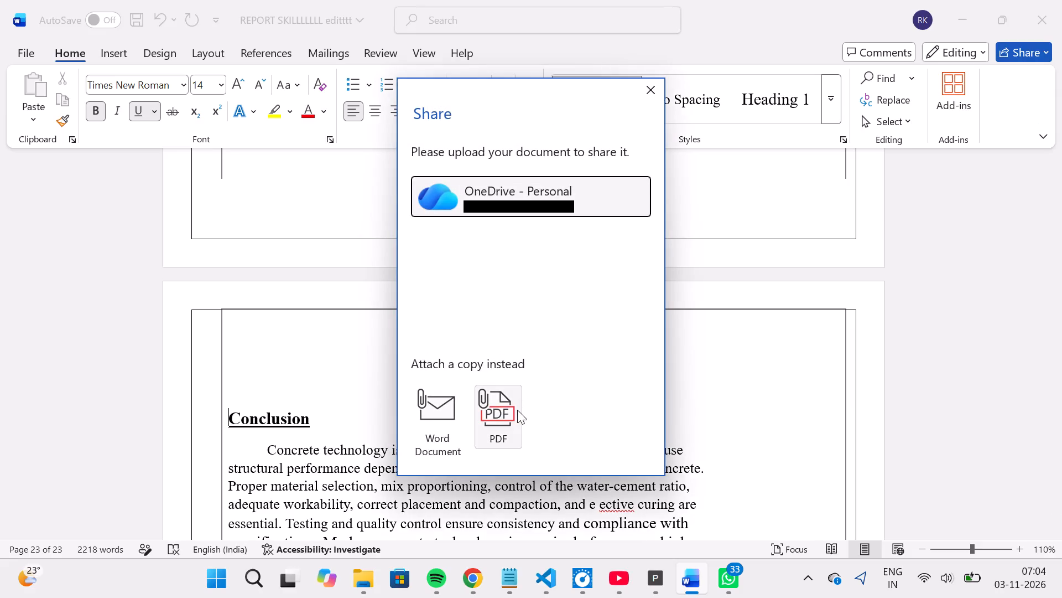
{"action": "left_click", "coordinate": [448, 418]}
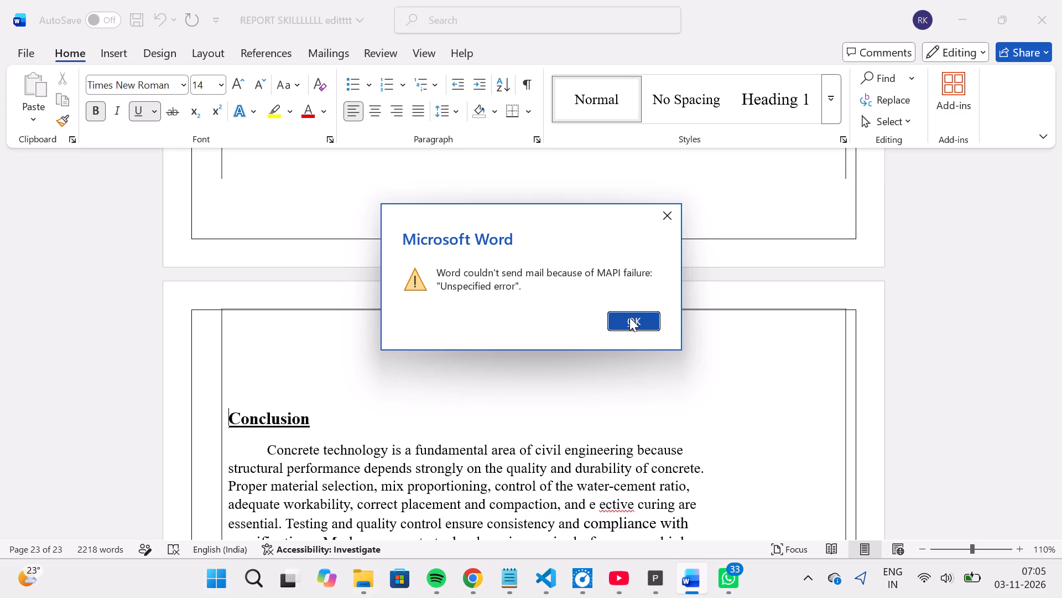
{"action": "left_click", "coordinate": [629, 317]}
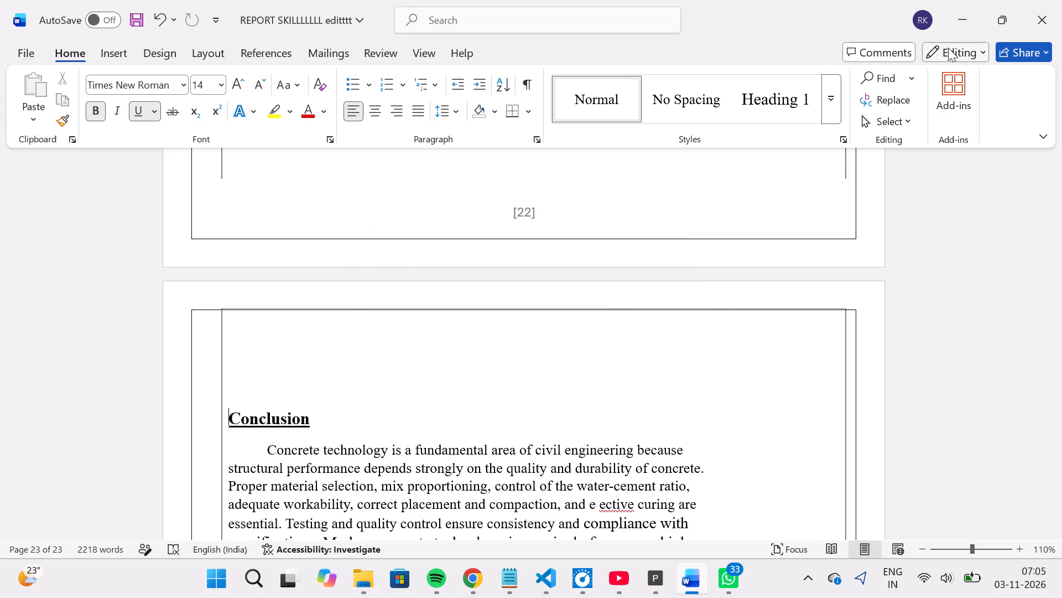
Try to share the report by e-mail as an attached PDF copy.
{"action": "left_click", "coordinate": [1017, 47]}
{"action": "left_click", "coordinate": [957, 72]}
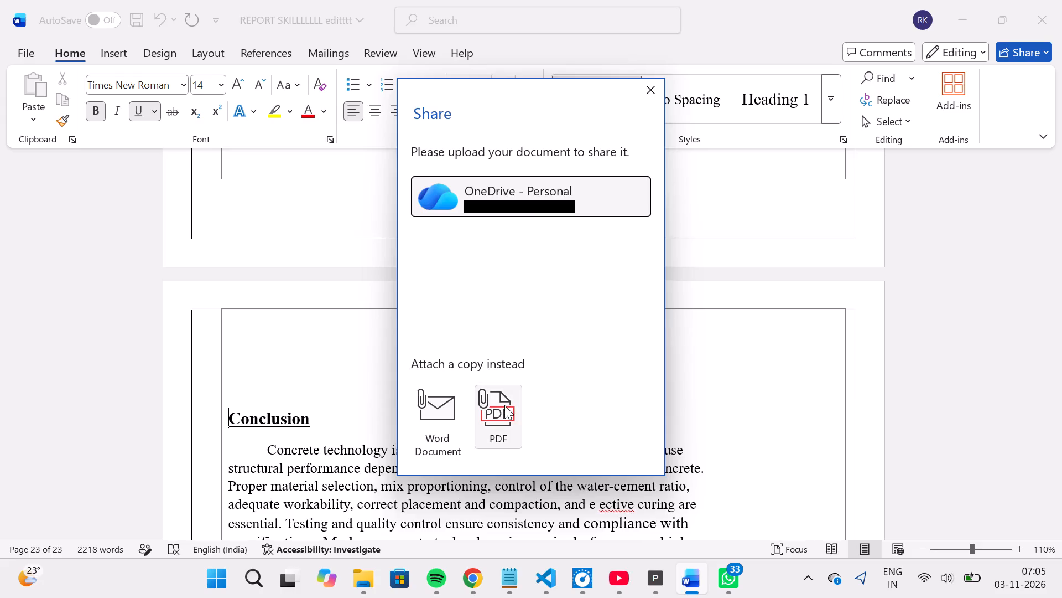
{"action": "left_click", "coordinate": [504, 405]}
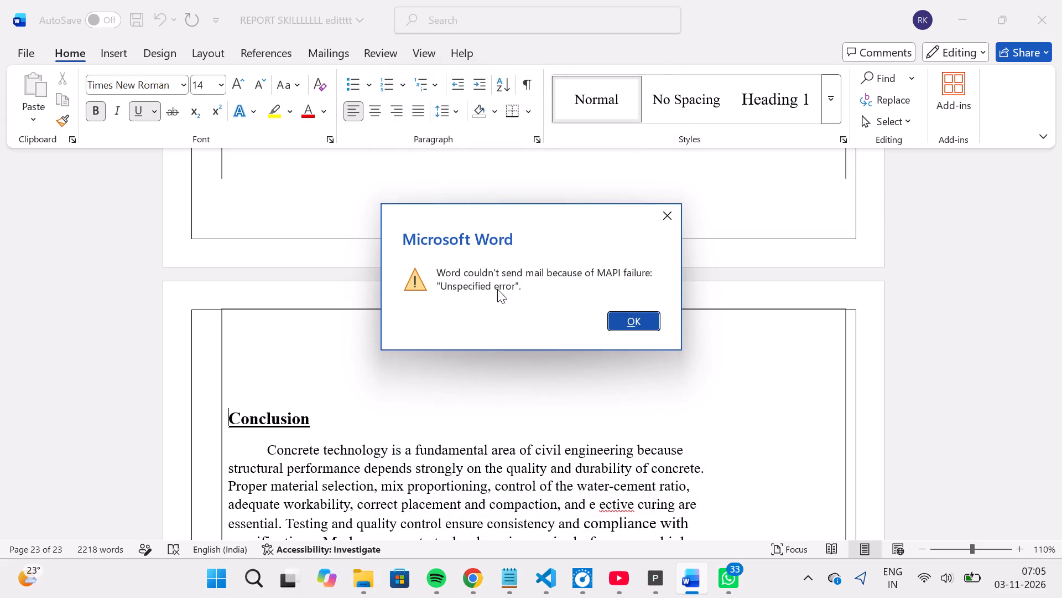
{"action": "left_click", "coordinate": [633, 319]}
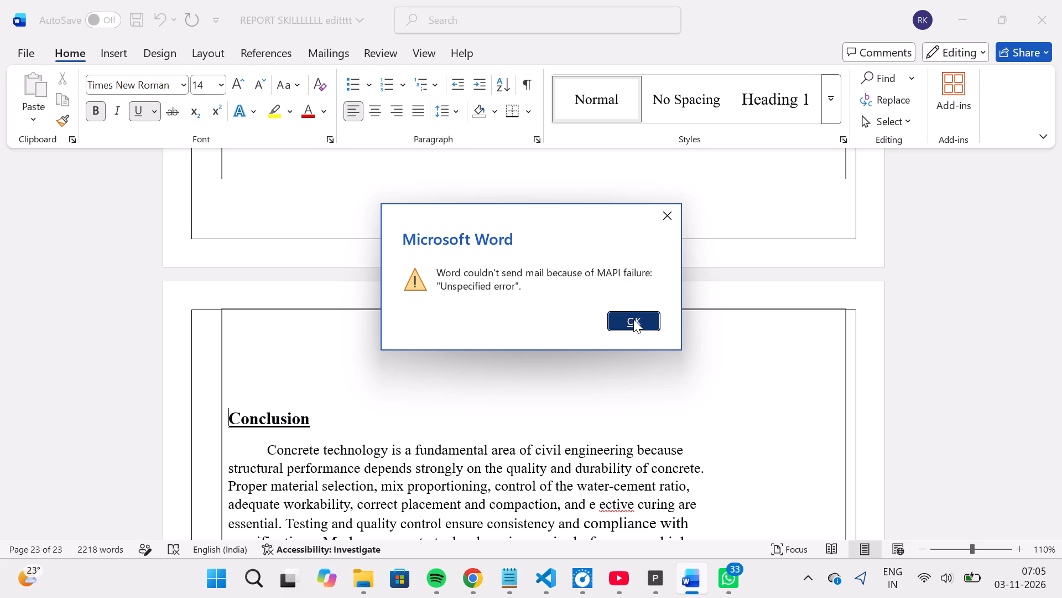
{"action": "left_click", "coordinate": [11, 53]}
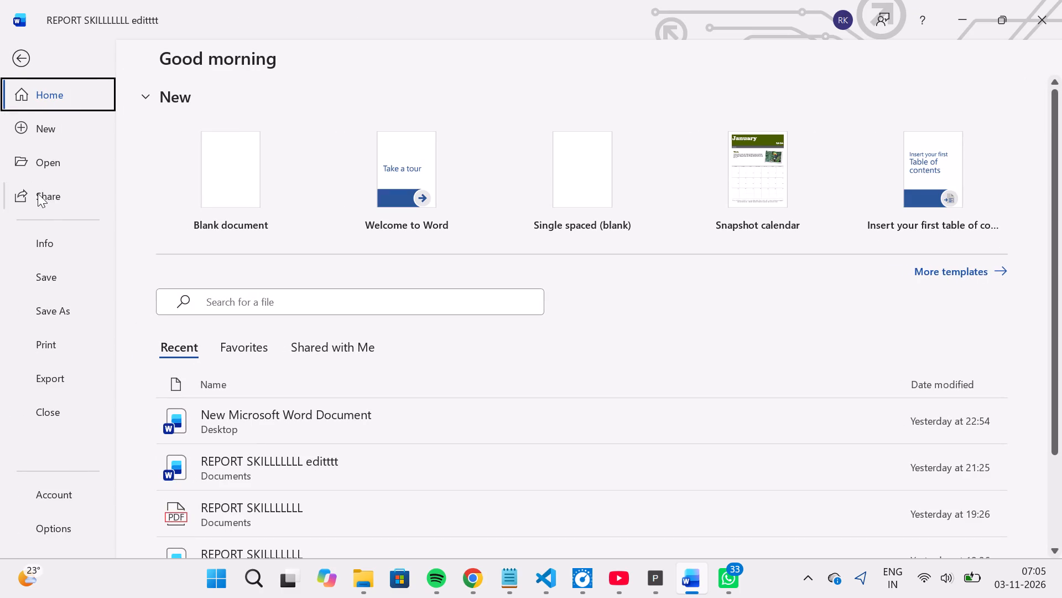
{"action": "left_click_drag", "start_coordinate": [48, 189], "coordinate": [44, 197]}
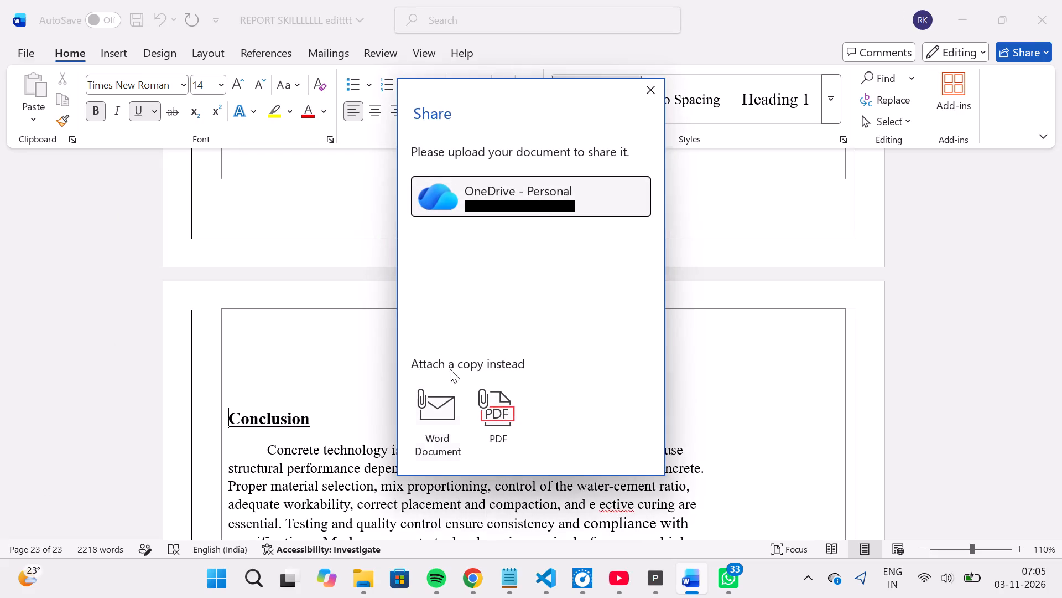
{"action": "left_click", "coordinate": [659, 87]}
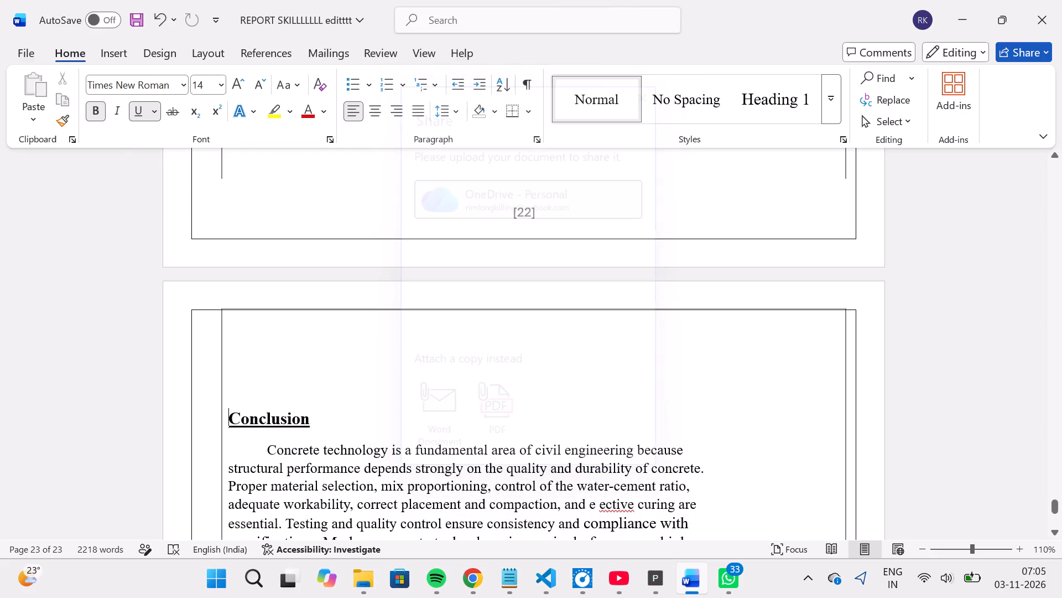
Save the report as a new Word document in the Documents folder, adding "ed" to the end of its file name.
{"action": "left_click", "coordinate": [25, 59]}
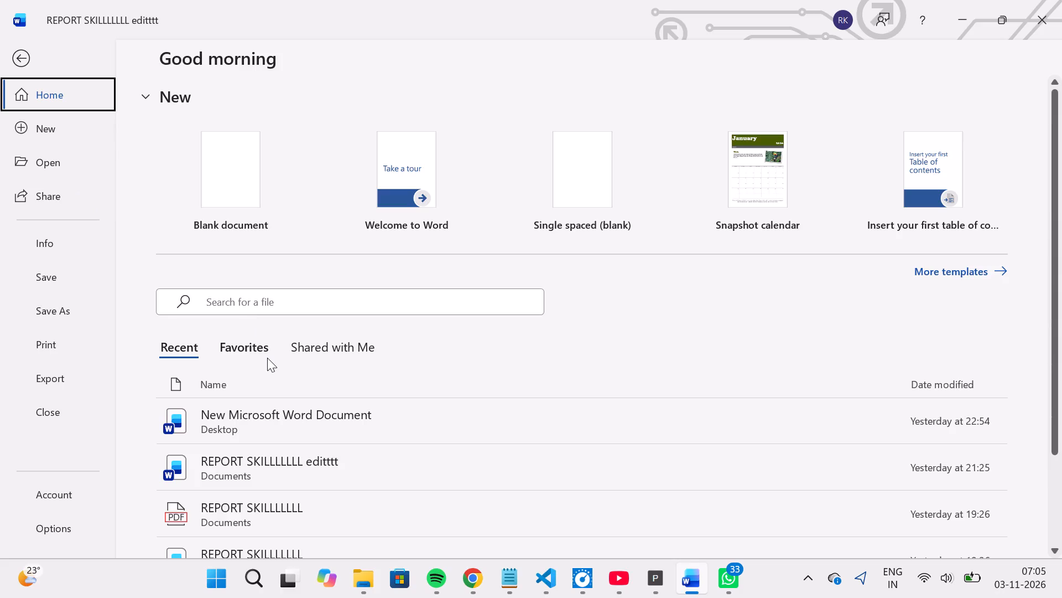
{"action": "left_click", "coordinate": [50, 308]}
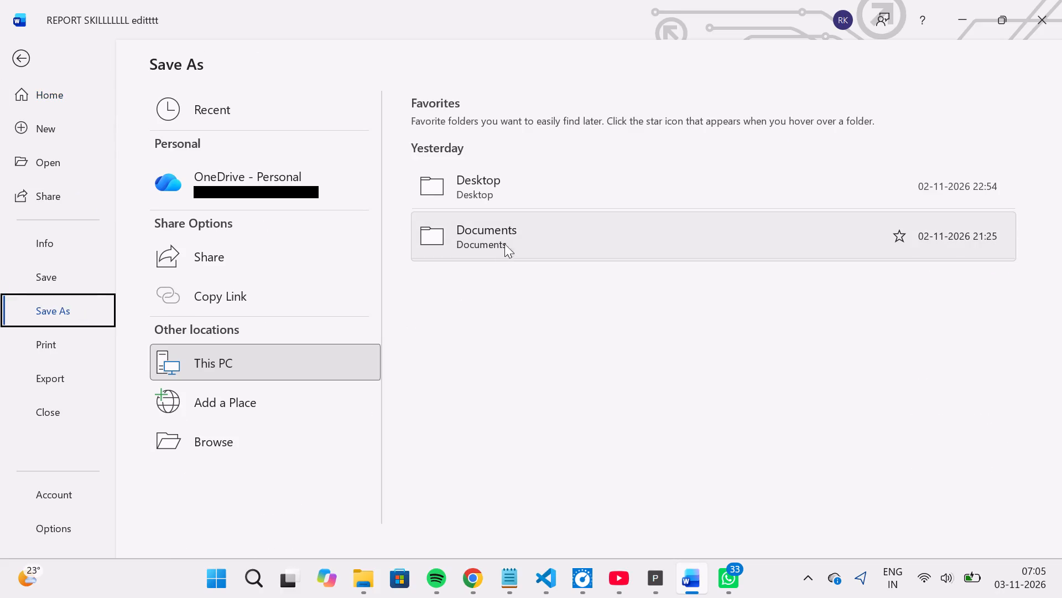
{"action": "left_click", "coordinate": [516, 236]}
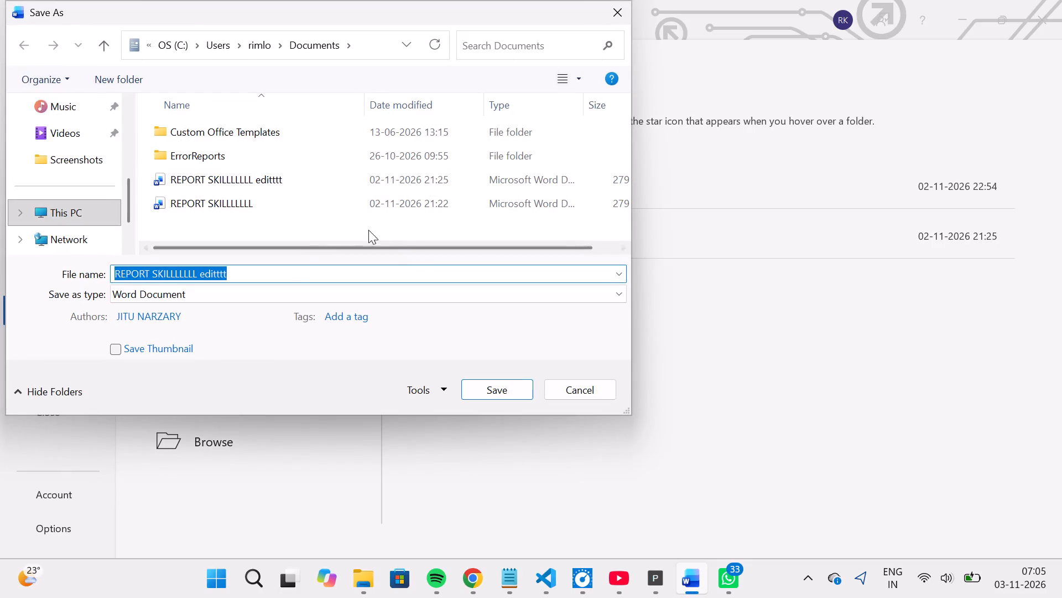
{"action": "left_click", "coordinate": [282, 268]}
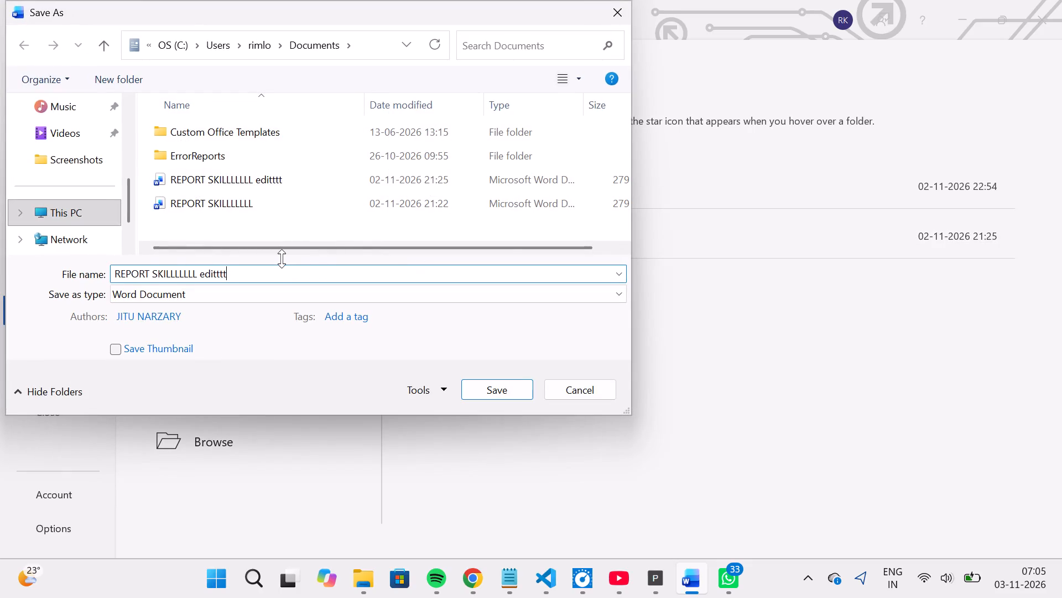
{"action": "type", "text": "ed"}
{"action": "left_click", "coordinate": [480, 389]}
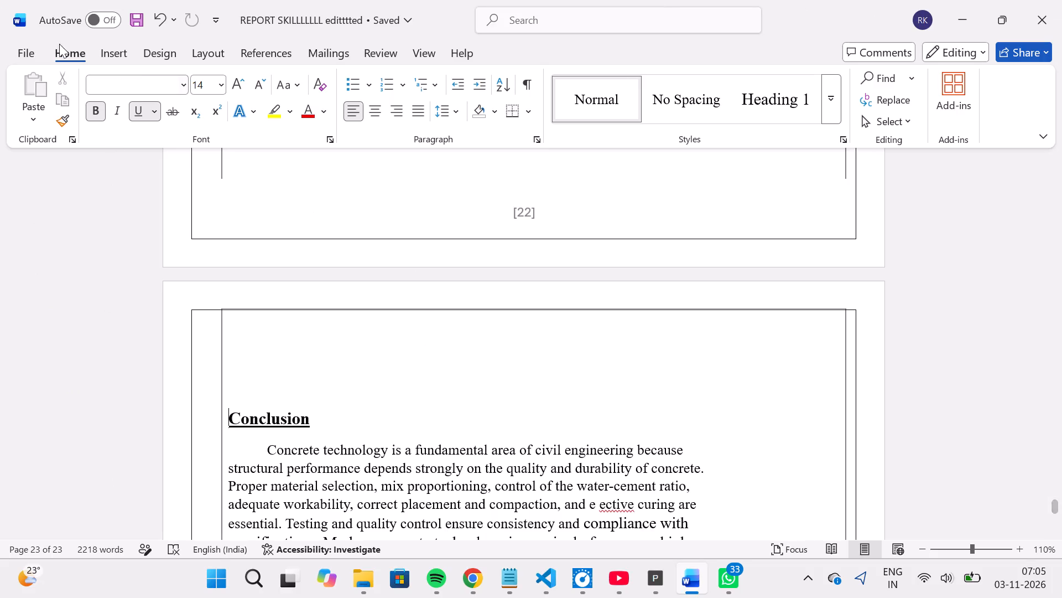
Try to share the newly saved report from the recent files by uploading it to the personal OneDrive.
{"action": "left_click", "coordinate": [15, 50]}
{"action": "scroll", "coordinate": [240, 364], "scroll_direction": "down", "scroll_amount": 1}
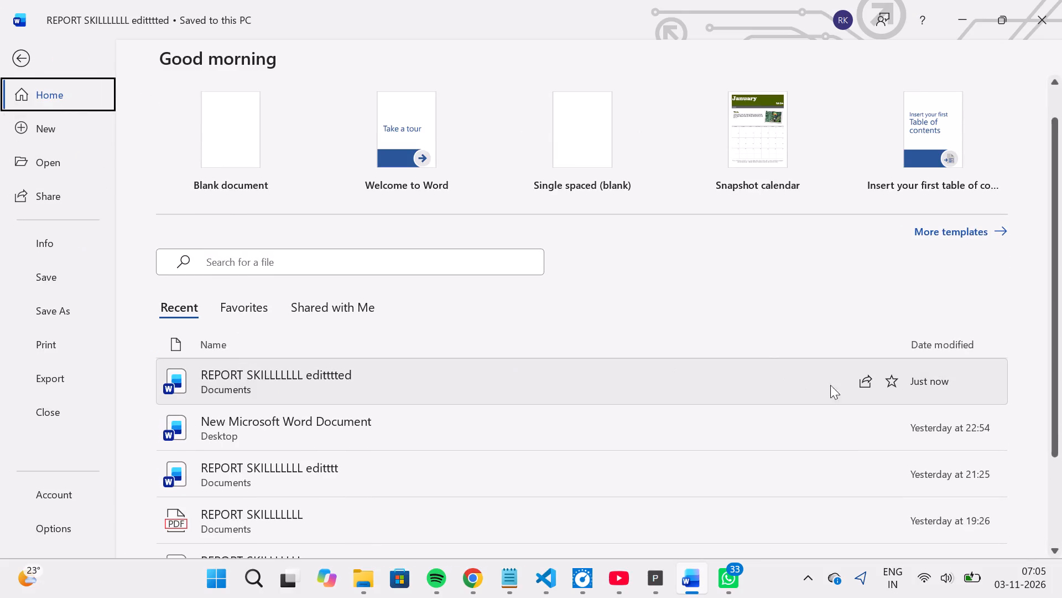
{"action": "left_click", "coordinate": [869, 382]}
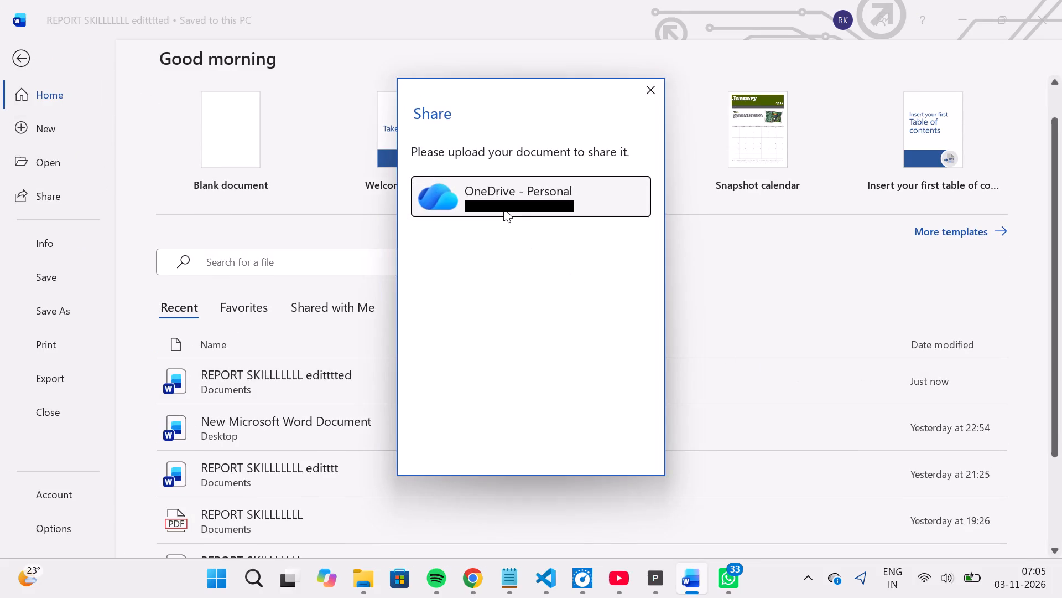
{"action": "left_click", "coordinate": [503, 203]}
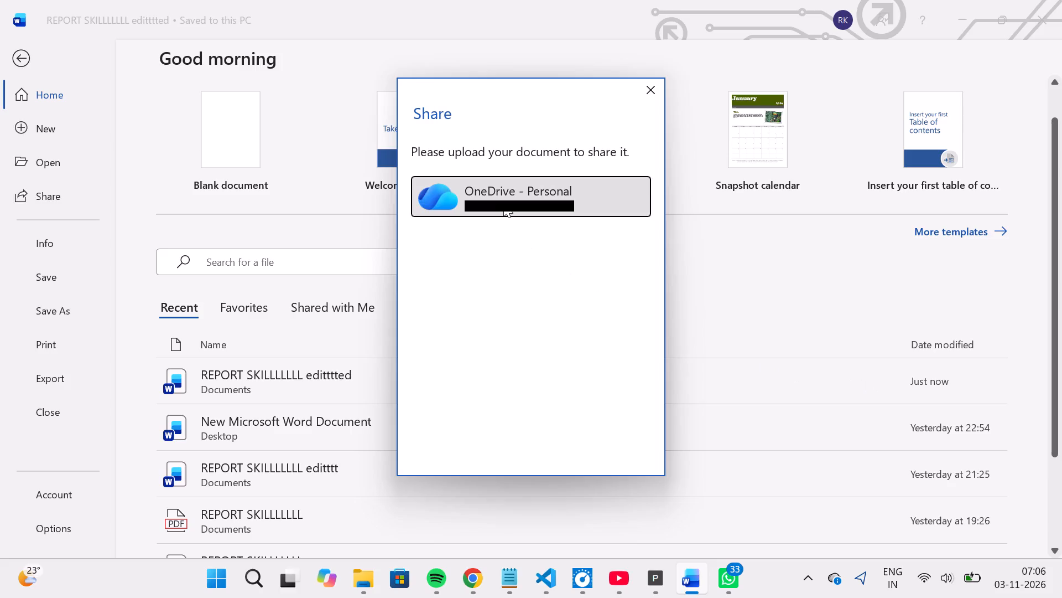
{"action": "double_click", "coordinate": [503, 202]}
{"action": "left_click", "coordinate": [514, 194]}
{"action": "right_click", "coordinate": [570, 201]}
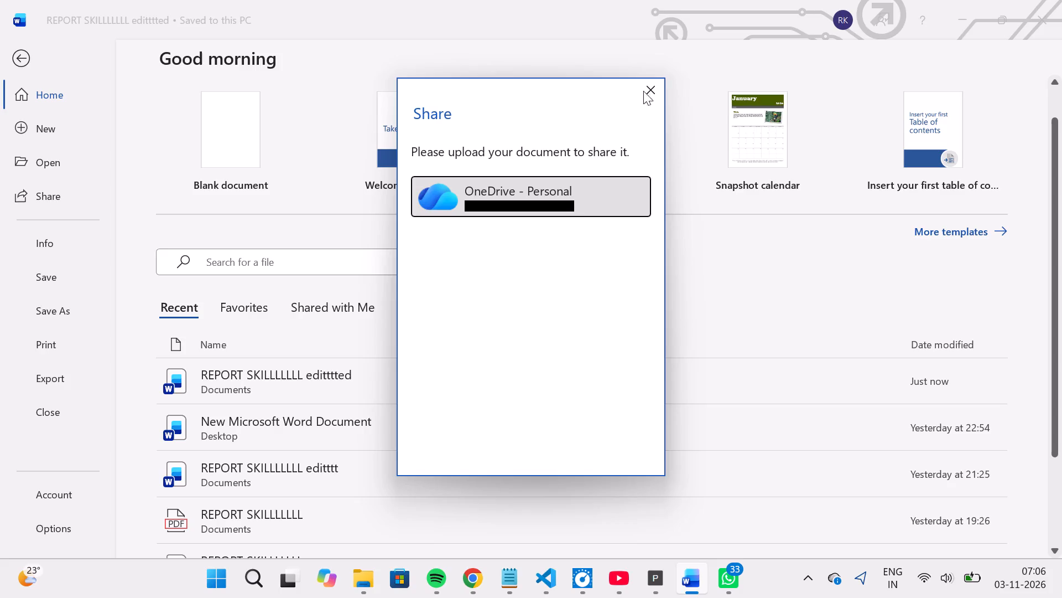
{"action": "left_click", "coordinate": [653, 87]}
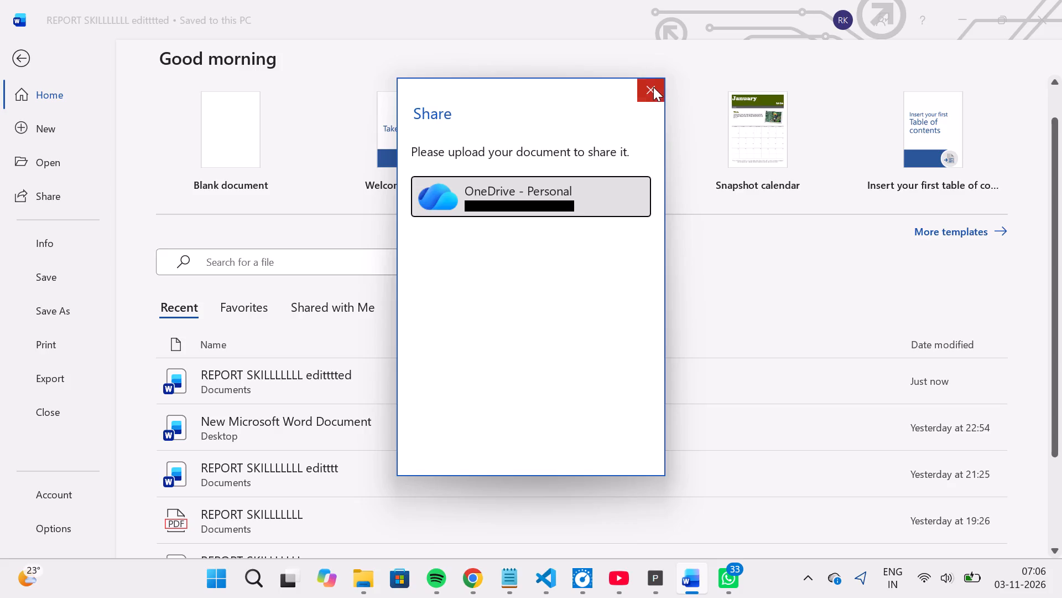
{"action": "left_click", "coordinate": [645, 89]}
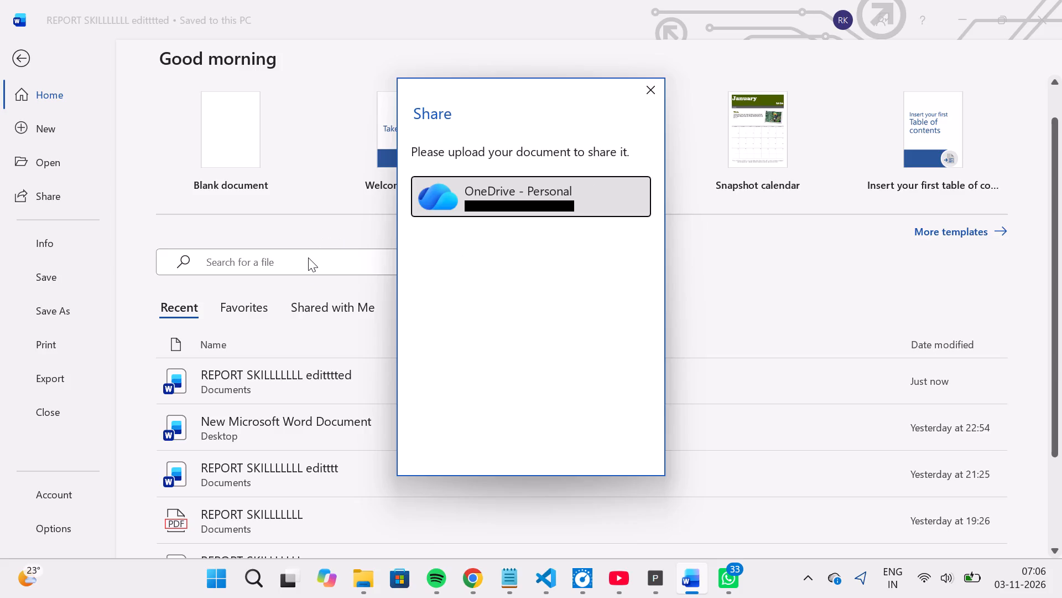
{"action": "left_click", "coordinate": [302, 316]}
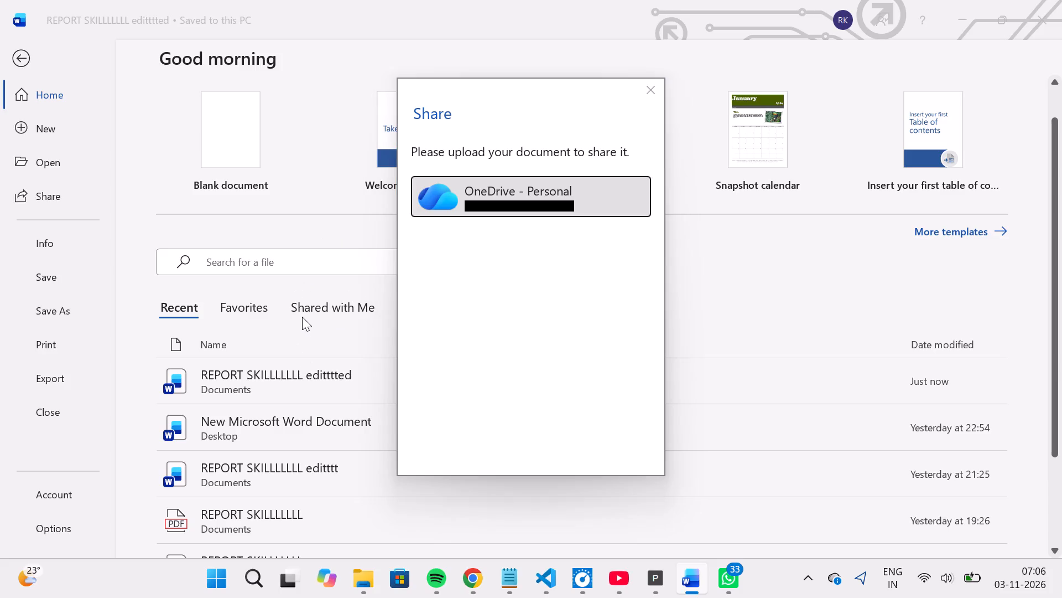
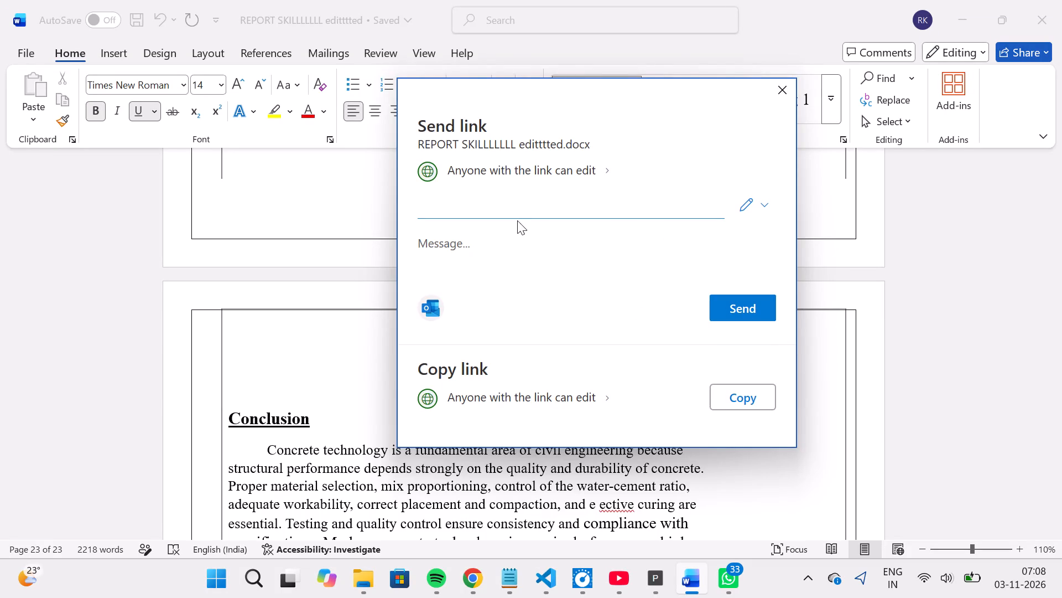
Enter the recipient's name in the report's Send link form to share the editable link.
{"action": "left_click", "coordinate": [765, 203]}
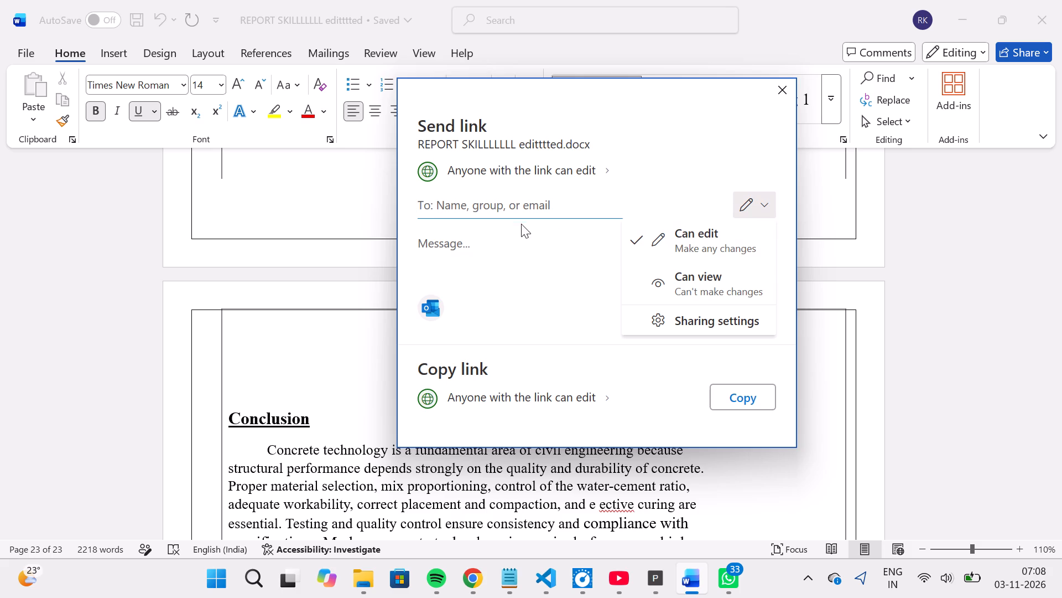
{"action": "left_click", "coordinate": [516, 208]}
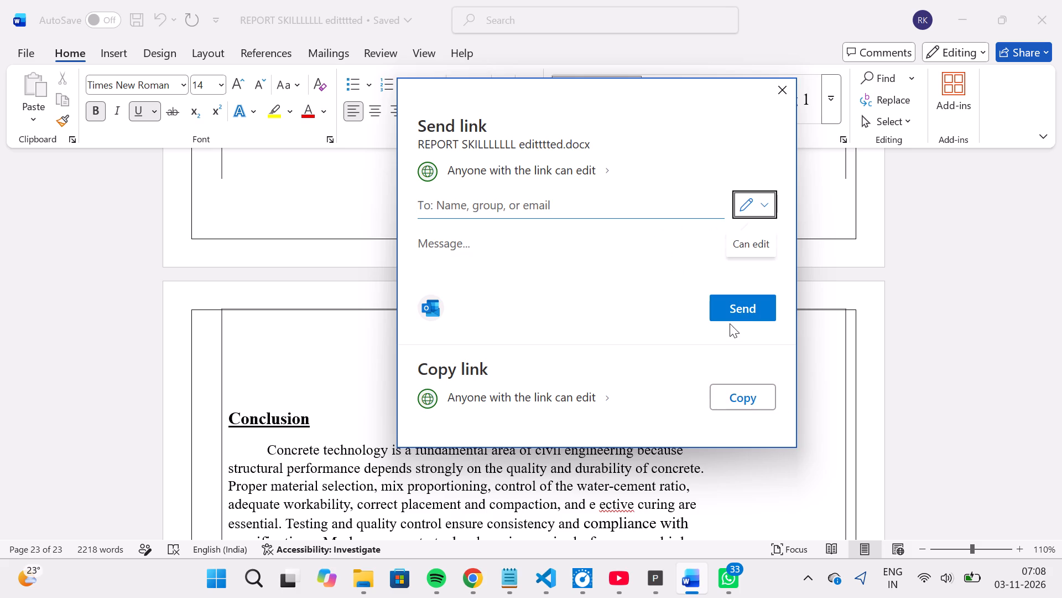
{"action": "left_click", "coordinate": [742, 312]}
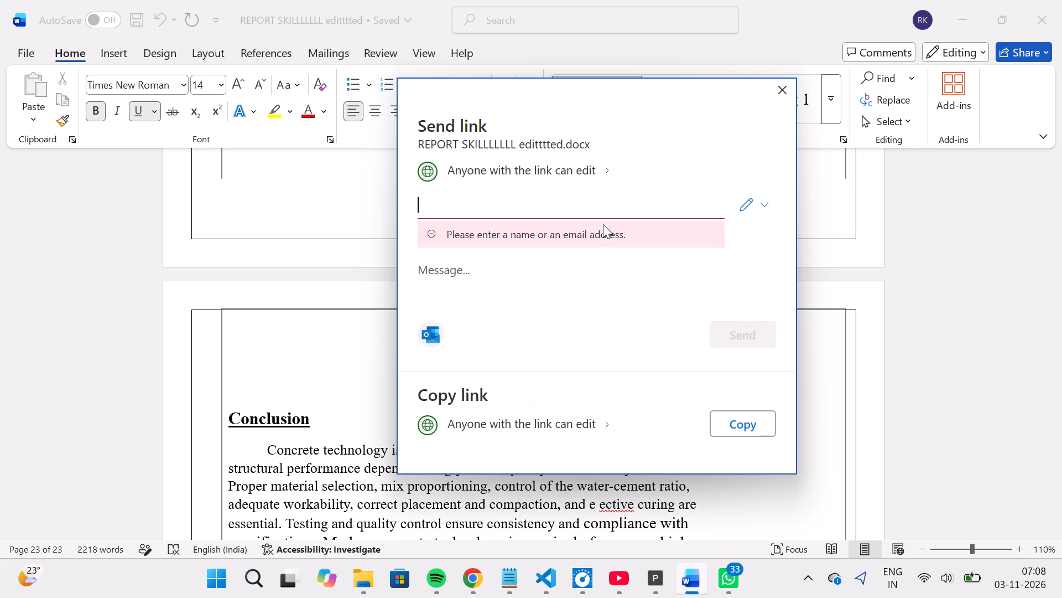
{"action": "left_click", "coordinate": [597, 204]}
{"action": "key", "text": "j"}
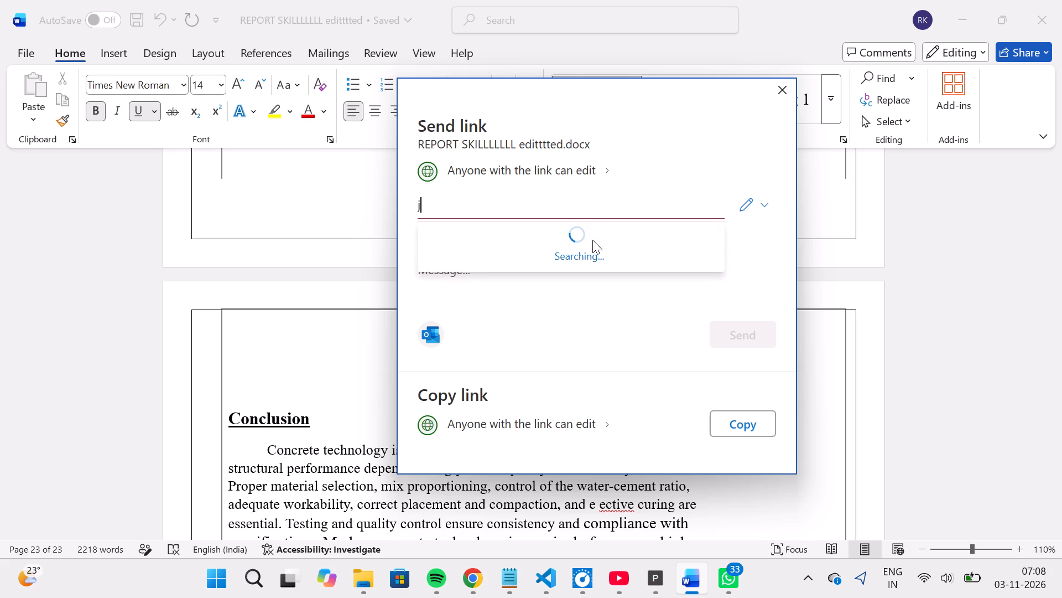
{"action": "key", "text": "i"}
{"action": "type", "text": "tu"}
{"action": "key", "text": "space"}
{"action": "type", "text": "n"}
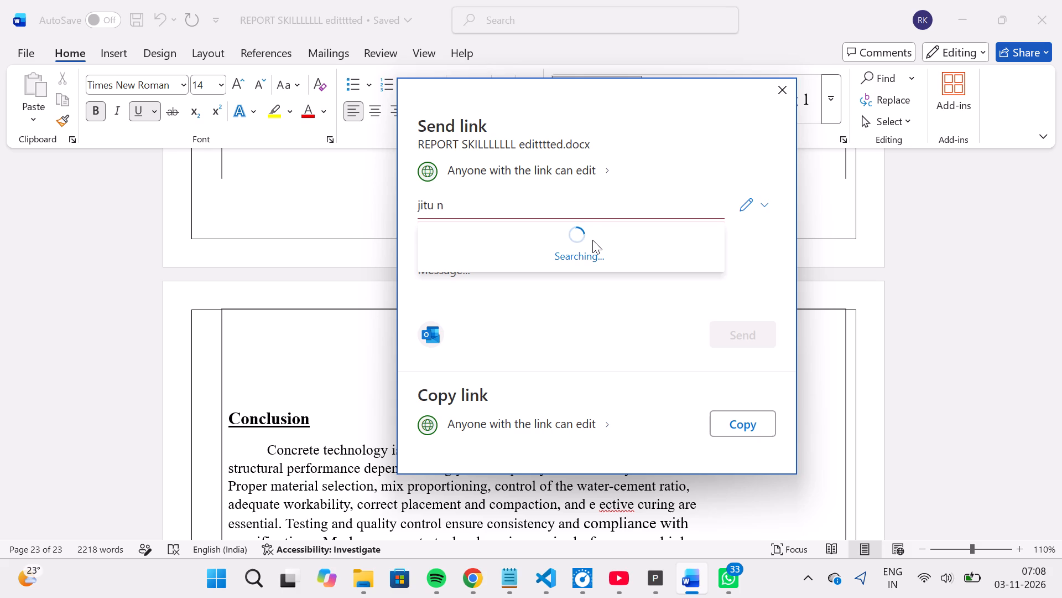